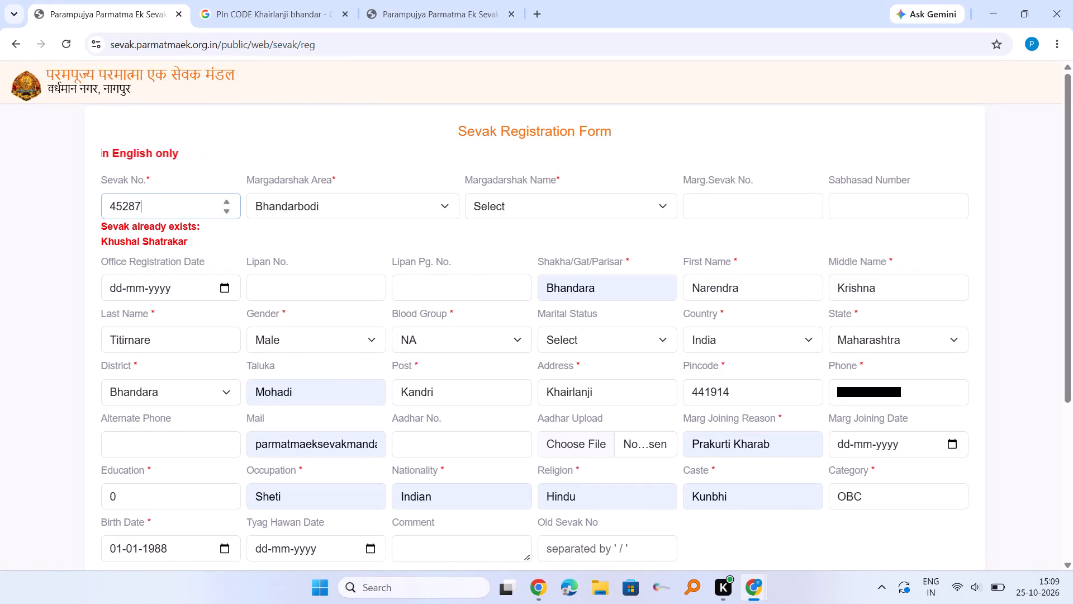
Replace the Sevak No. in the registration form with the registrant's correct number and re-enter it to rerun the duplicate check.
key("BackSpace")
key("BackSpace")
key("BackSpace")
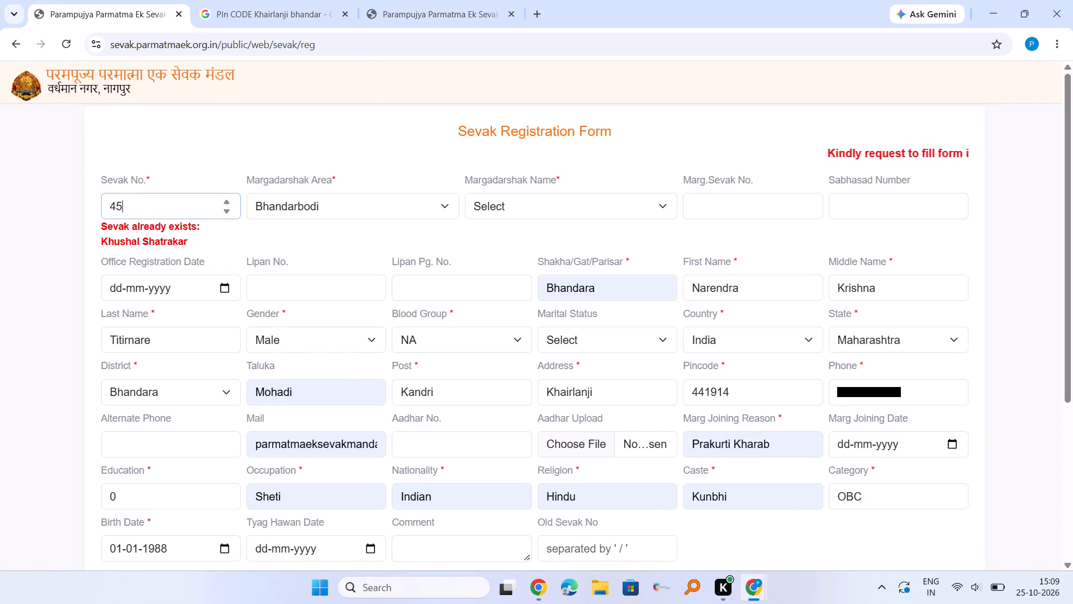
key("3")
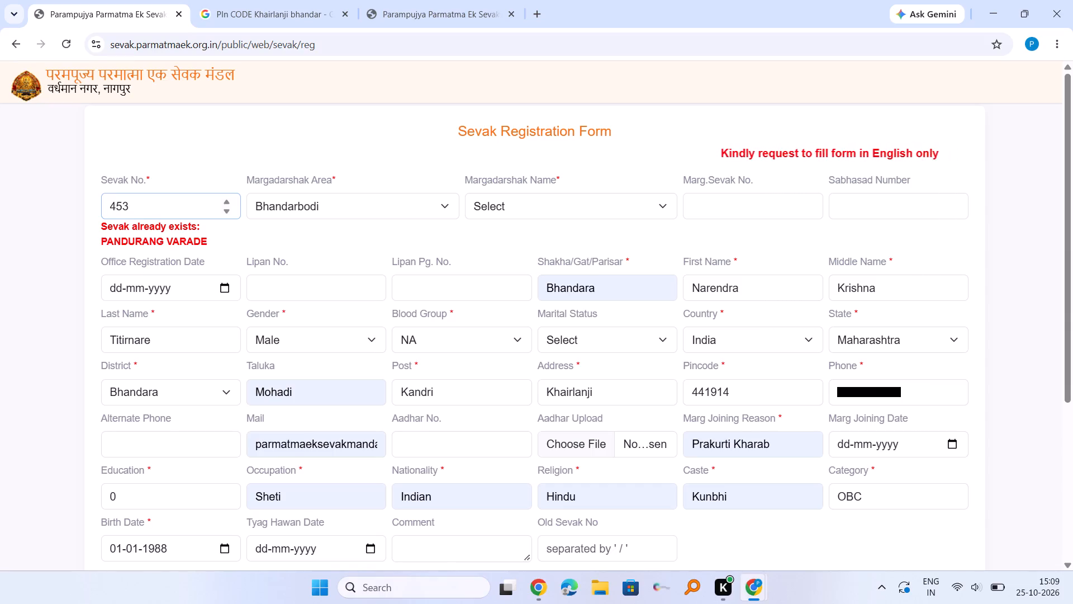
type("74")
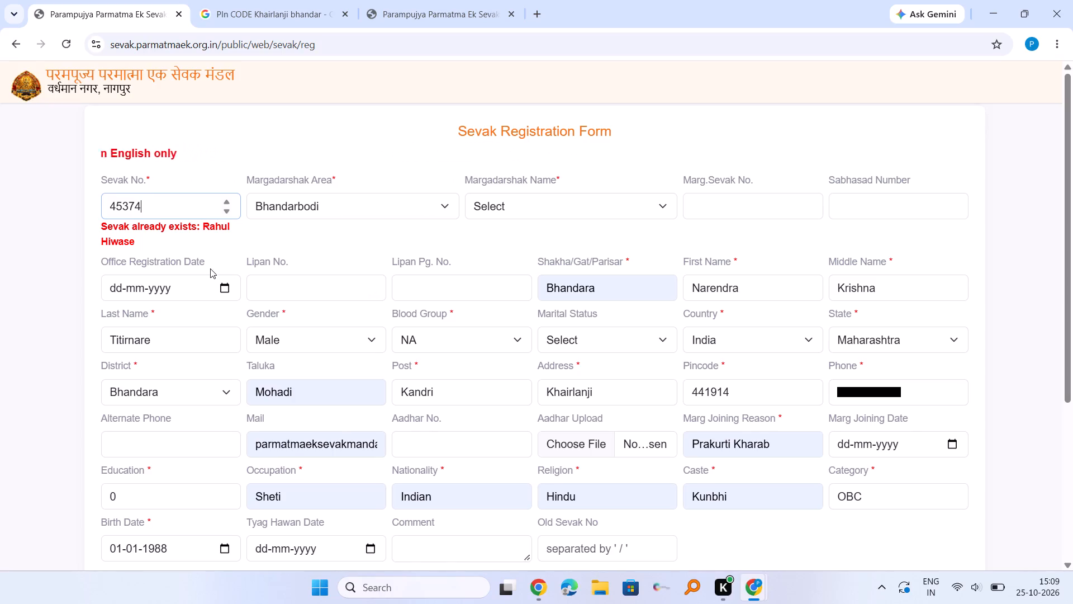
double_click(136, 200)
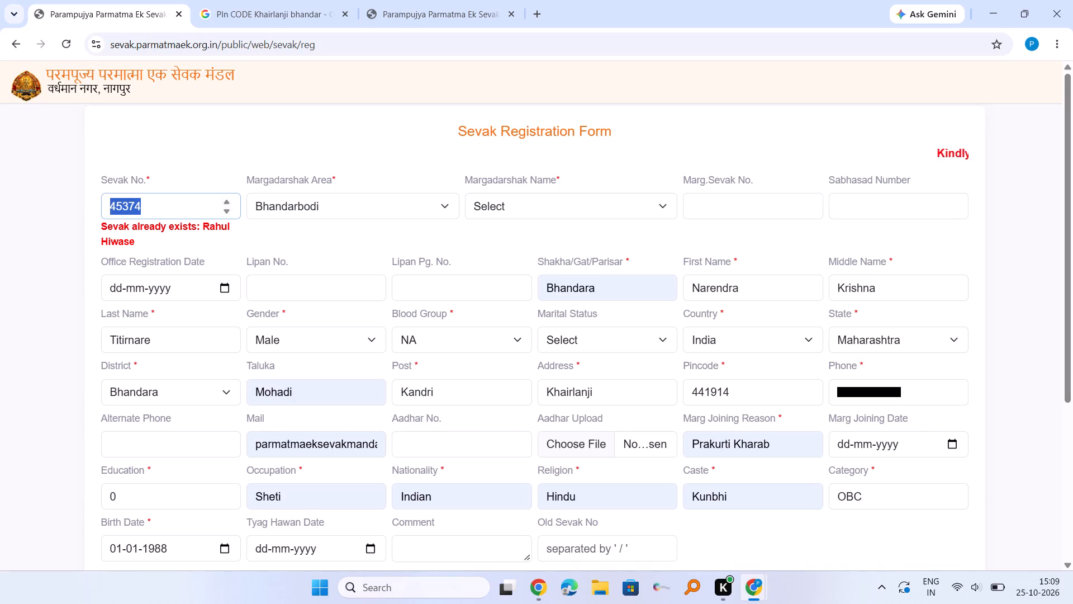
key("ctrl+c")
key("BackSpace")
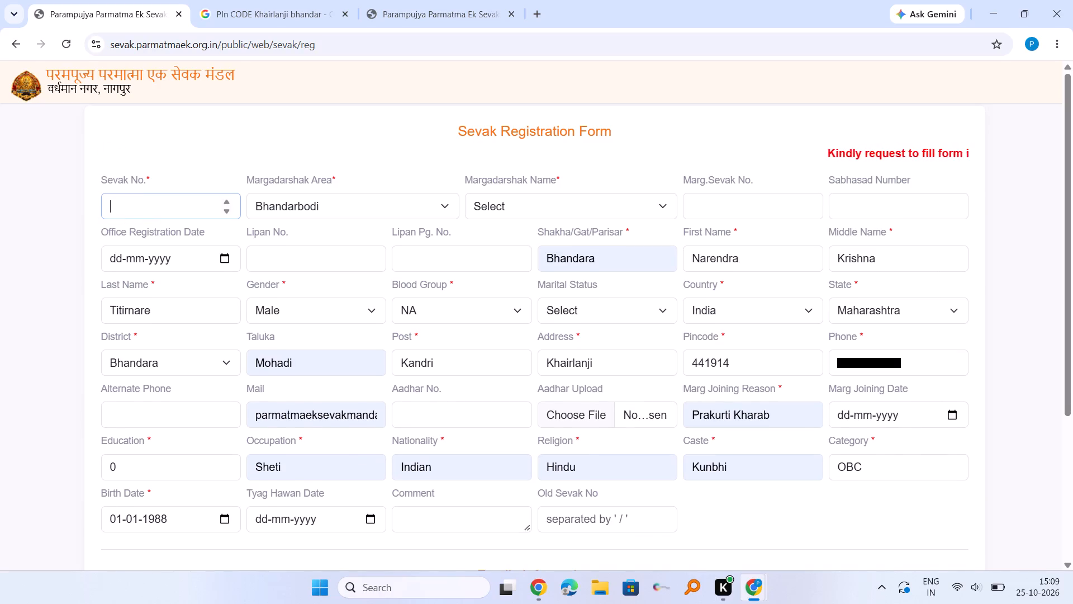
key("ctrl+v")
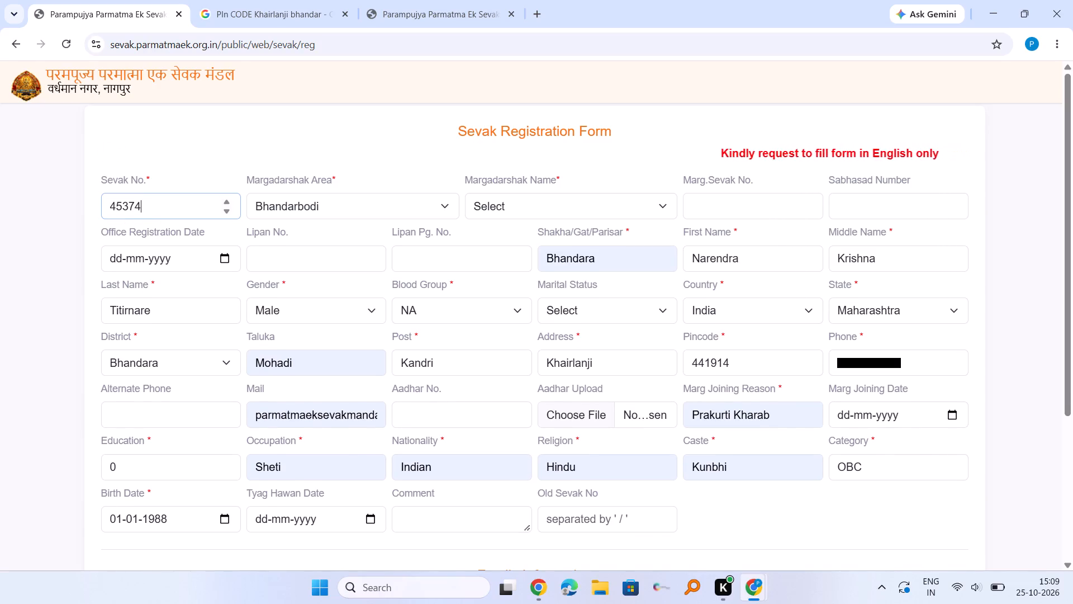
Search the existing margadarshak list for 209 and check the Place column for the matching margadarshak's area.
scroll(652, 323, "down", 1)
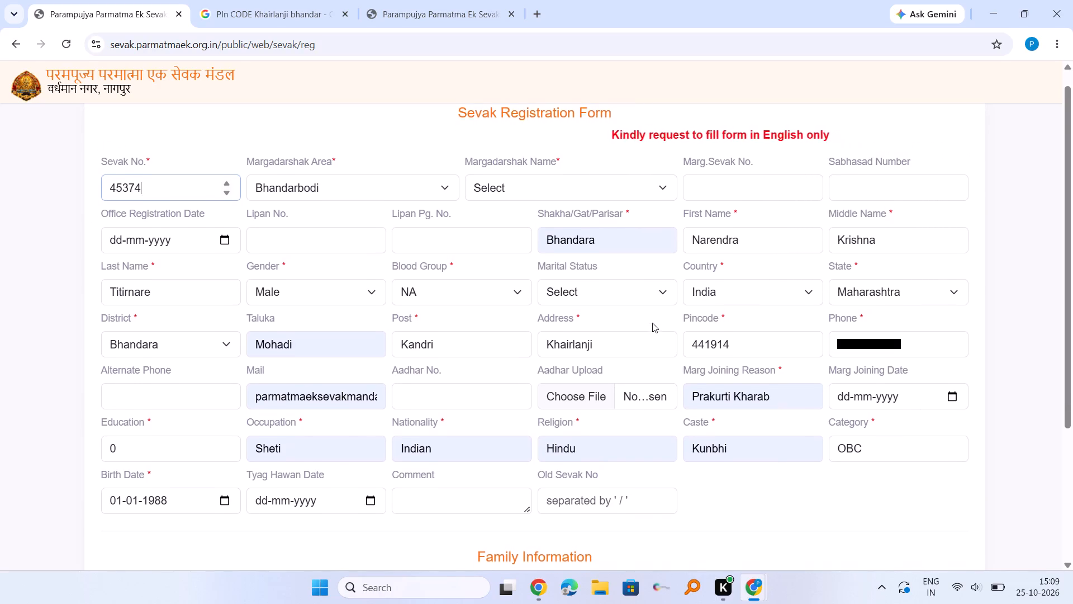
scroll(652, 323, "down", 1)
scroll(652, 323, "up", 1)
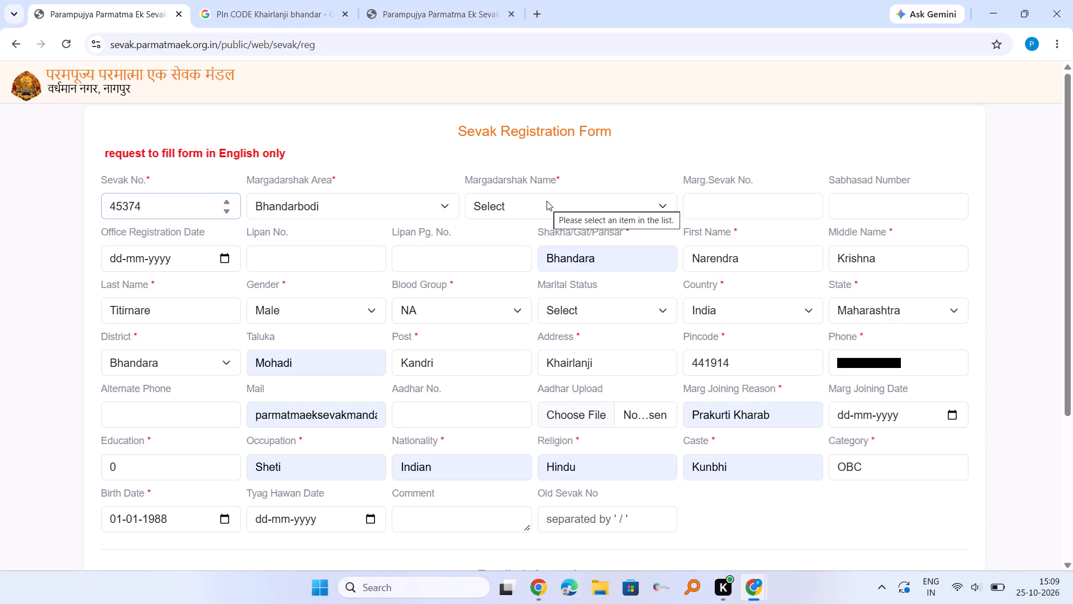
left_click(519, 205)
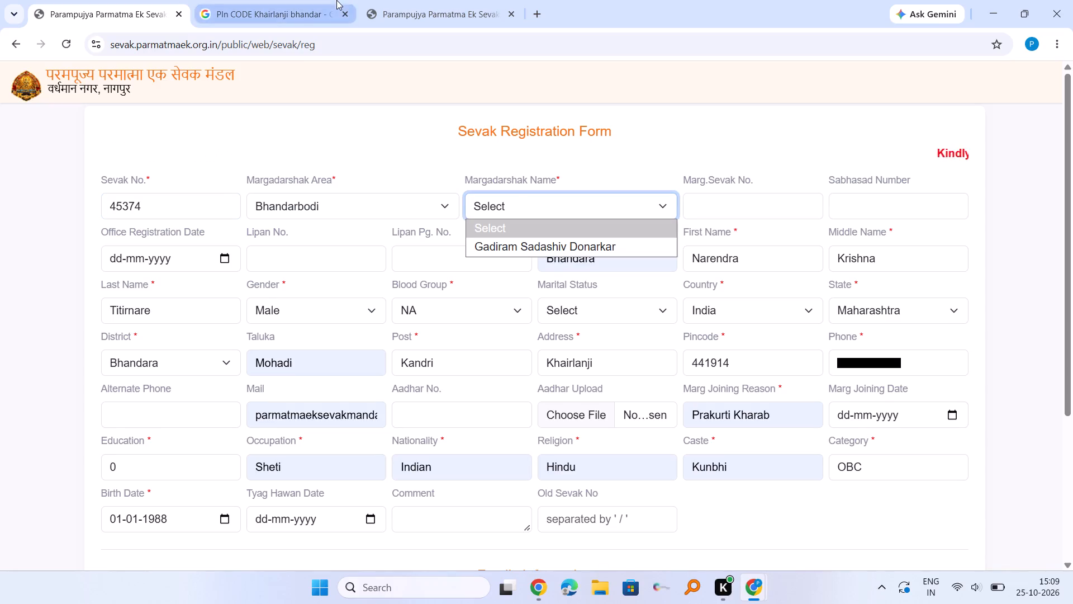
left_click(408, 0)
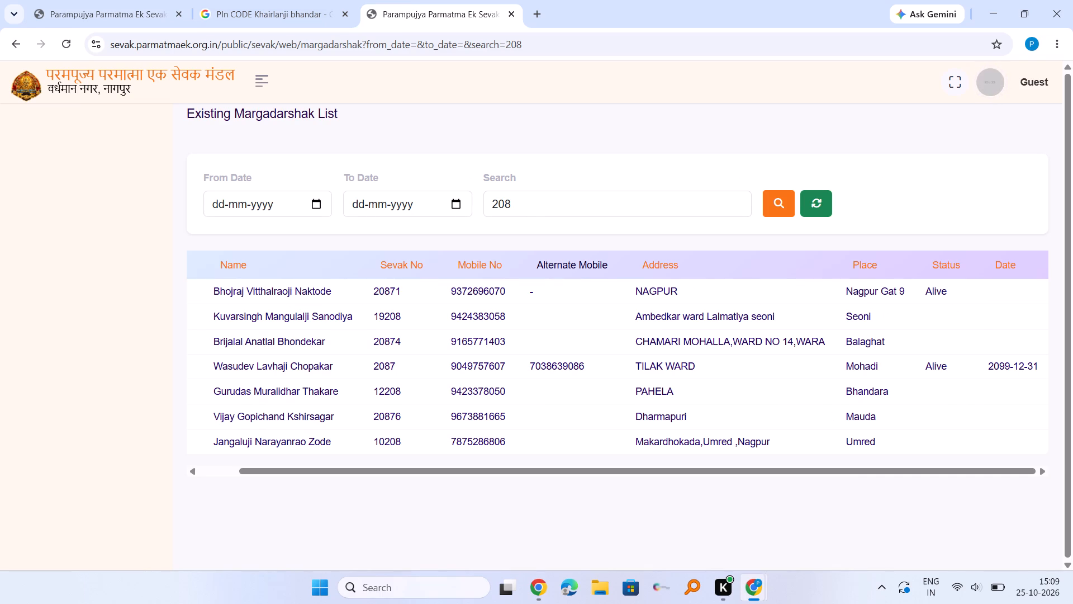
left_click(602, 201)
key("BackSpace")
key("9")
key("Return")
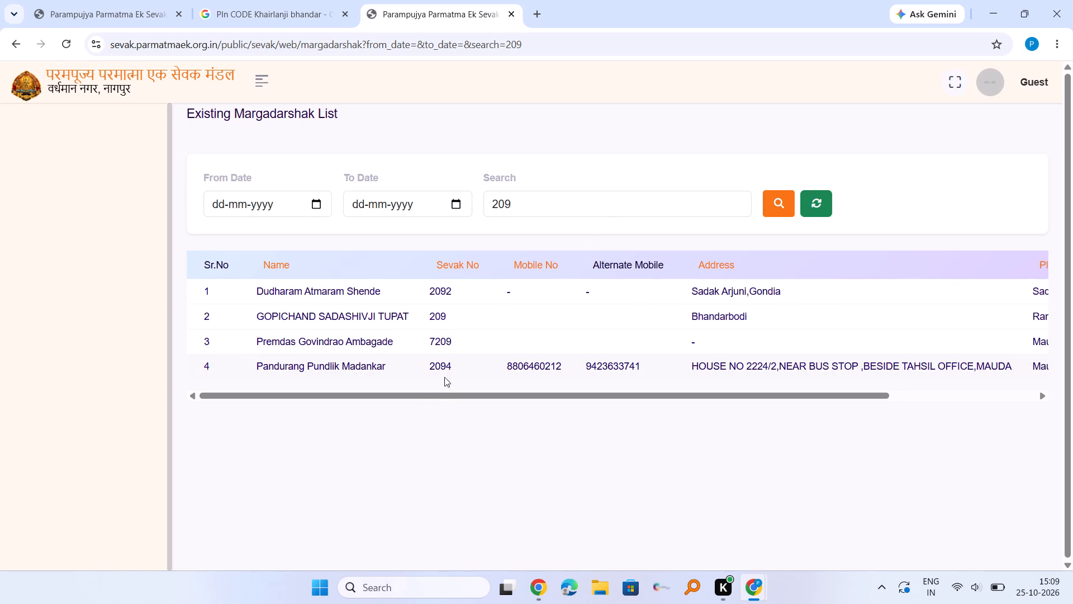
left_click_drag(427, 394, 553, 417)
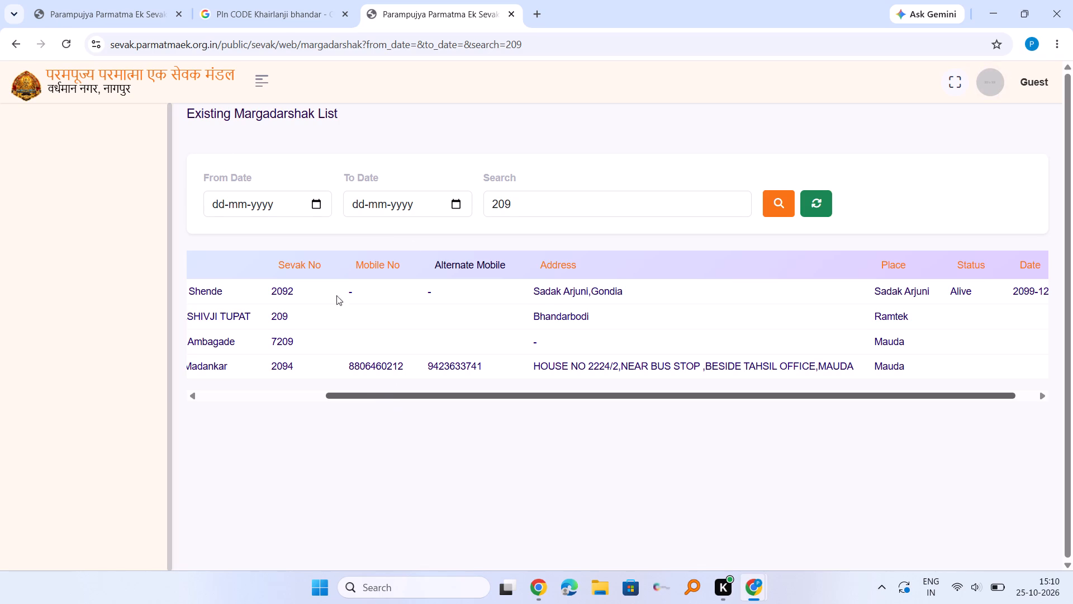
Return to the registration form and set the Margadarshak Area to Ramtek.
left_click(279, 22)
left_click(169, 0)
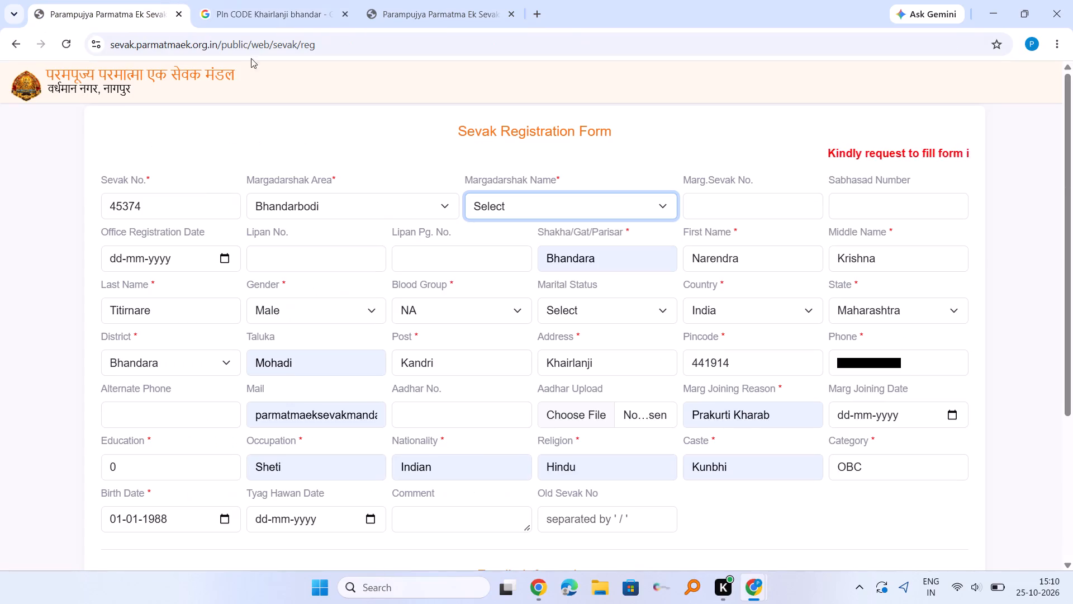
left_click(371, 202)
key("BackSpace")
type("ra")
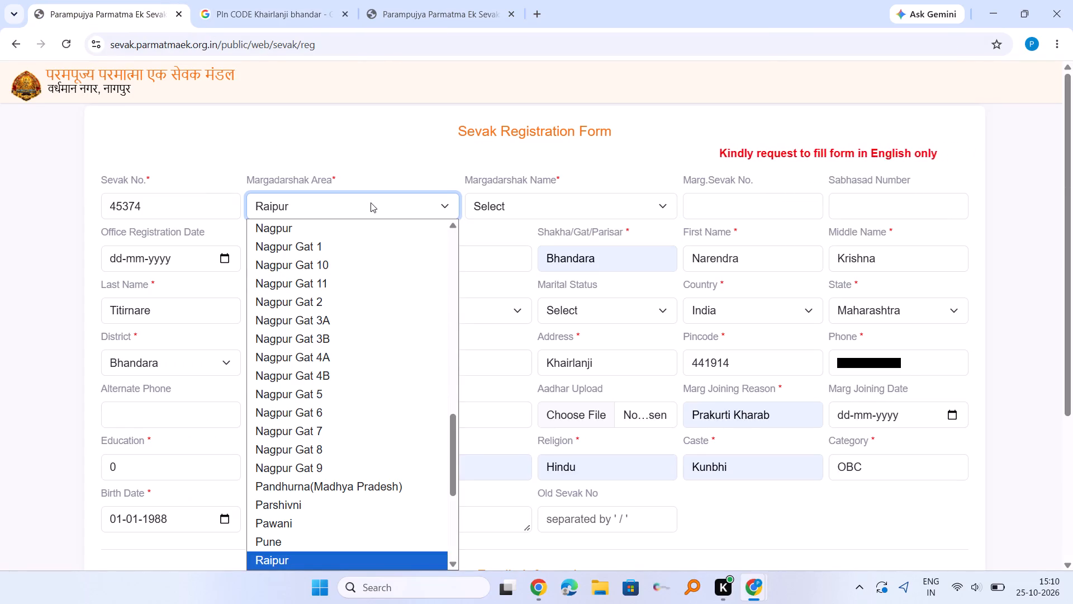
key("Down")
key("Down")
key("Down")
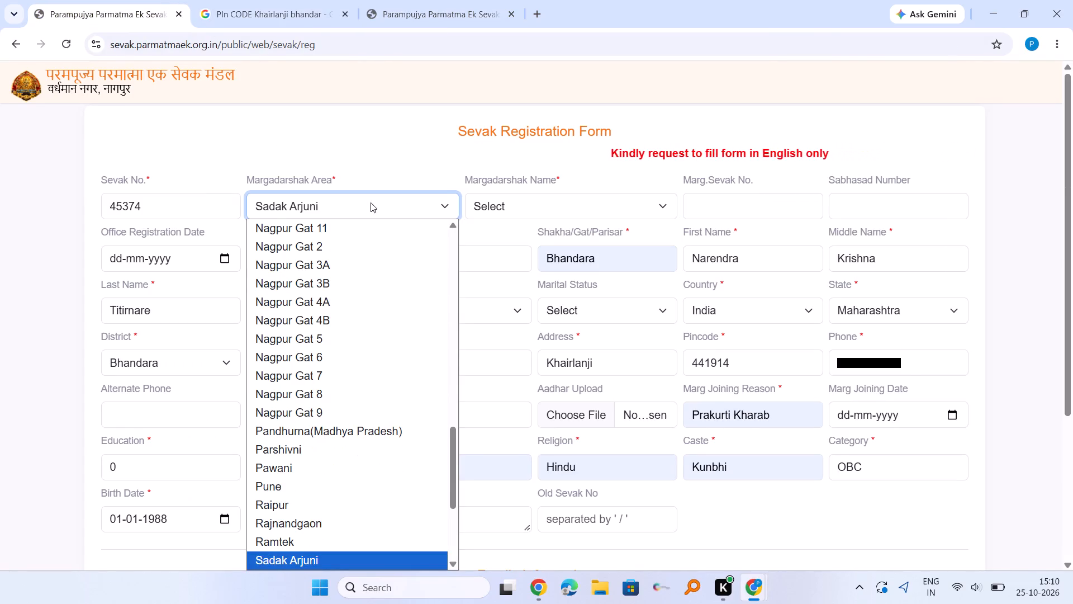
key("Up")
key("Return")
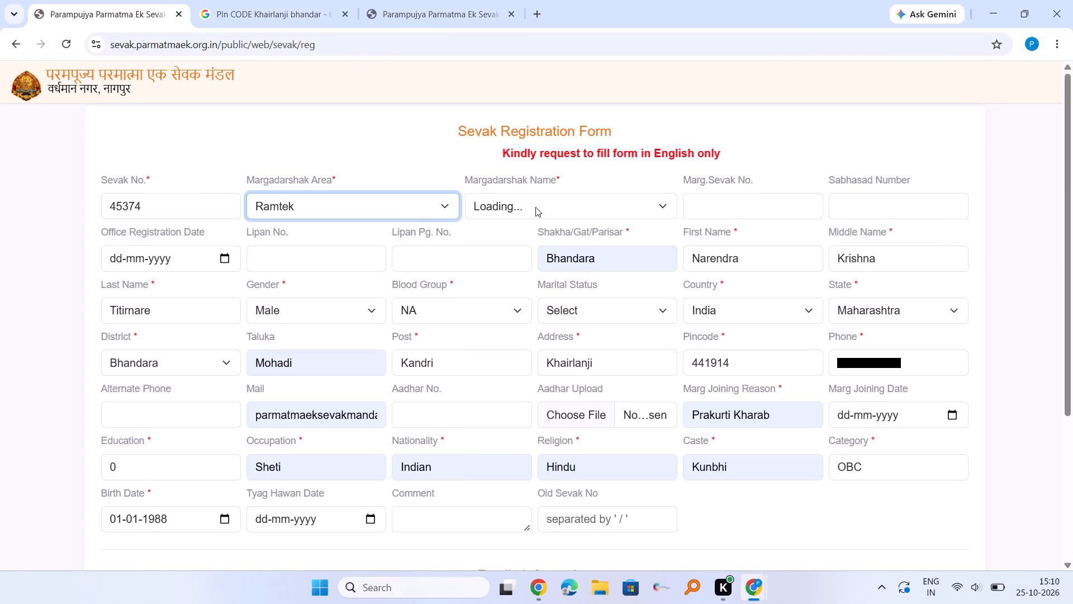
Select the margadarshak whose first name is Gopichand as the Margadarshak Name.
left_click(535, 207)
type("go")
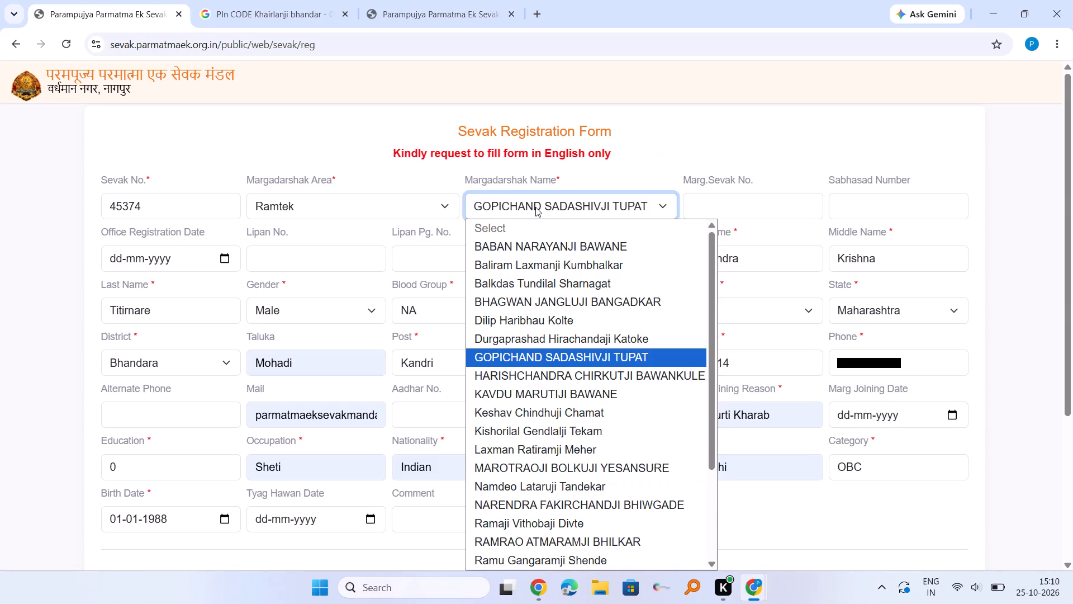
key("Return")
Complete the reCAPTCHA check below the family information, retrying after the connection alert and selecting all squares with motorcycles.
scroll(535, 207, "down", 5)
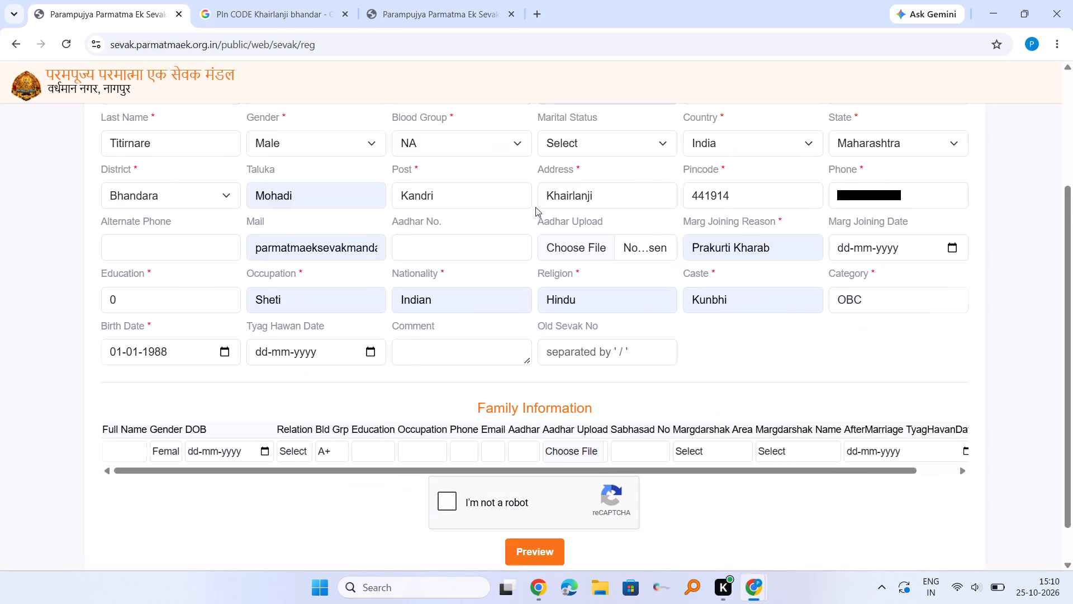
left_click(438, 465)
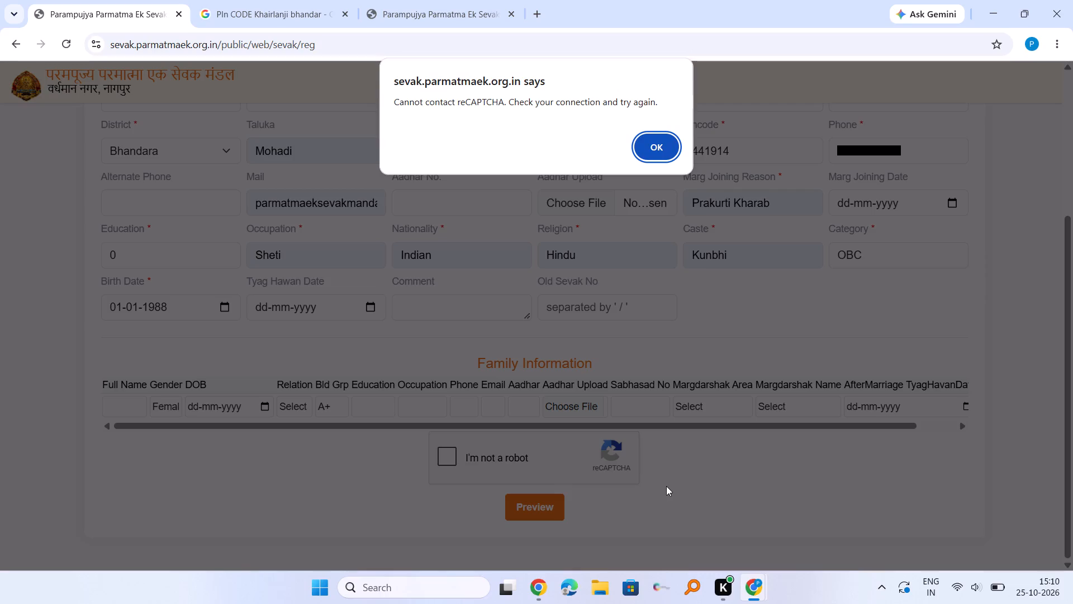
left_click(640, 133)
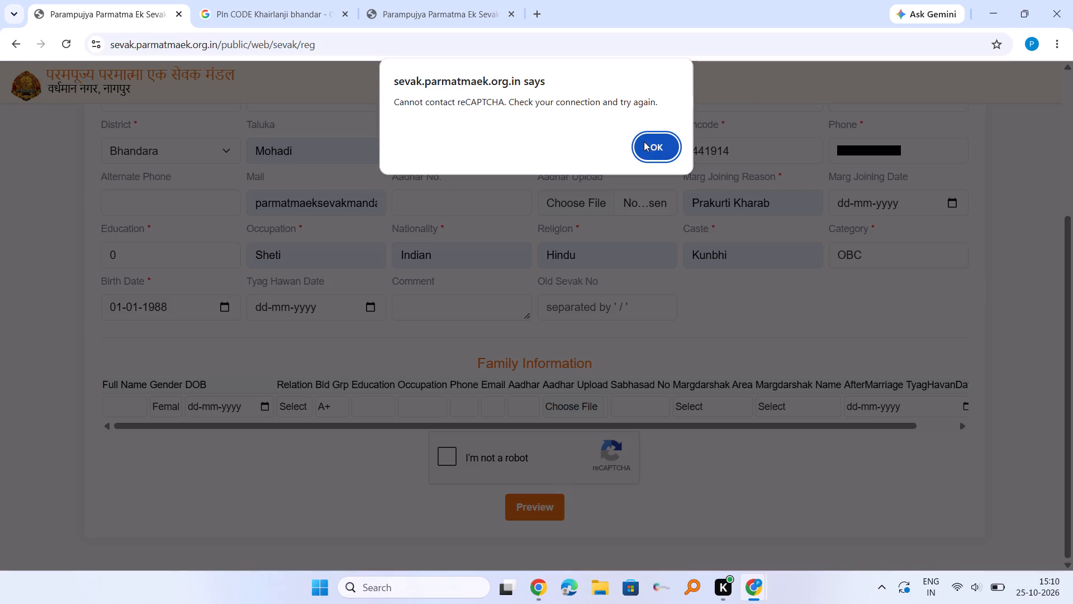
left_click(644, 141)
left_click(445, 454)
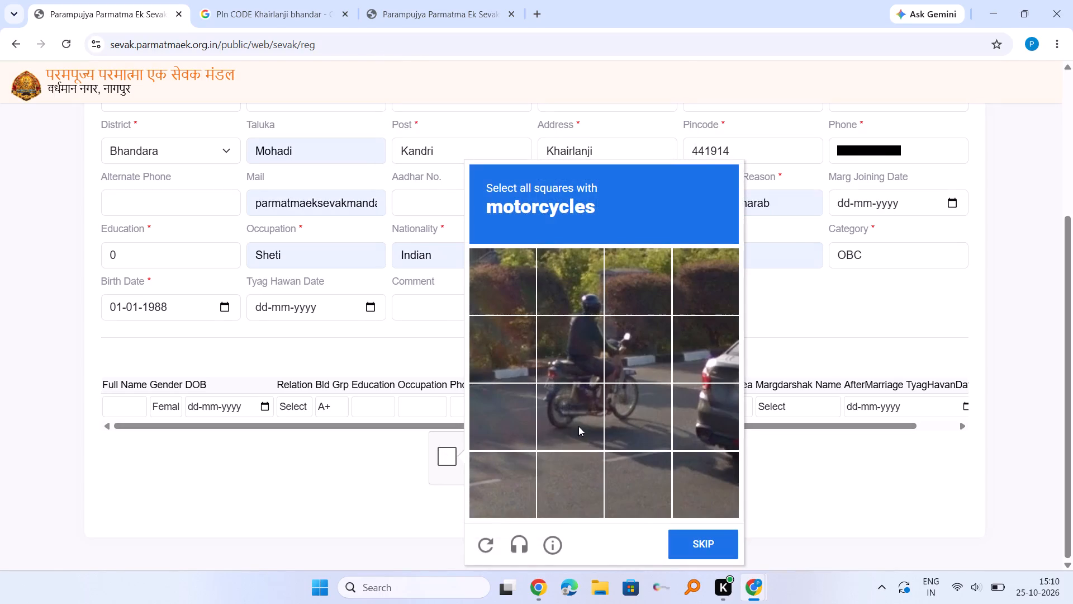
left_click(581, 426)
left_click(571, 359)
left_click(646, 365)
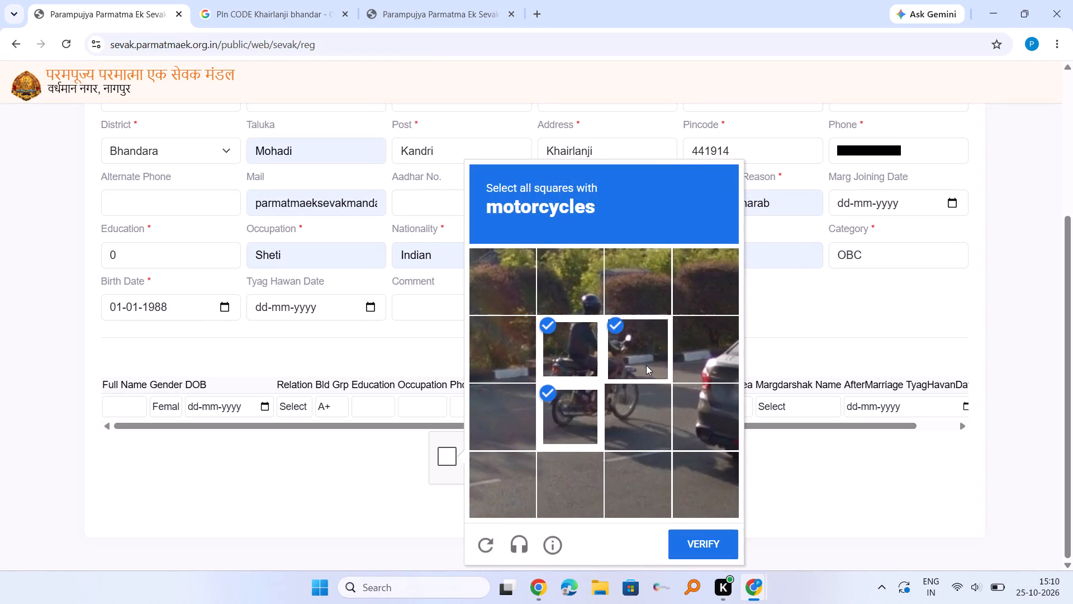
left_click(634, 408)
left_click(692, 549)
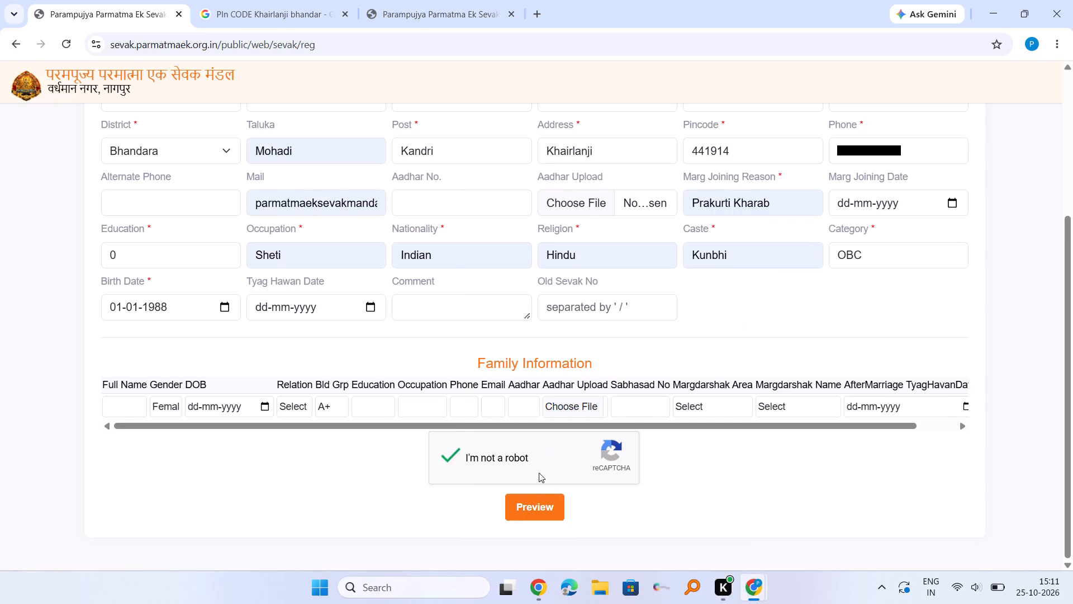
Preview the completed sevak registration, submit it and dismiss the confirmation message.
left_click(529, 498)
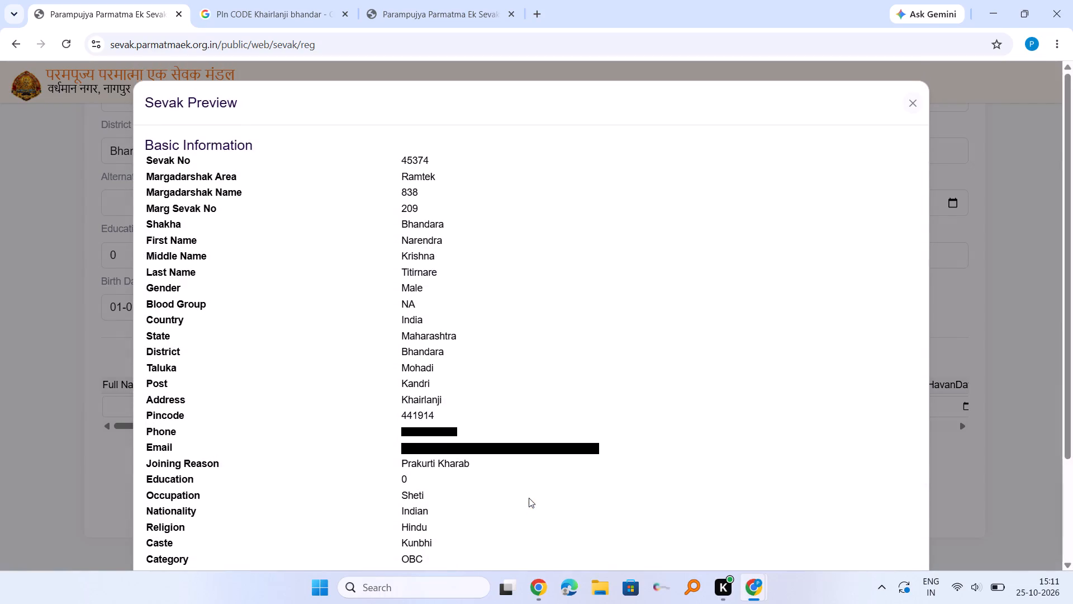
scroll(529, 498, "down", 2)
left_click(863, 525)
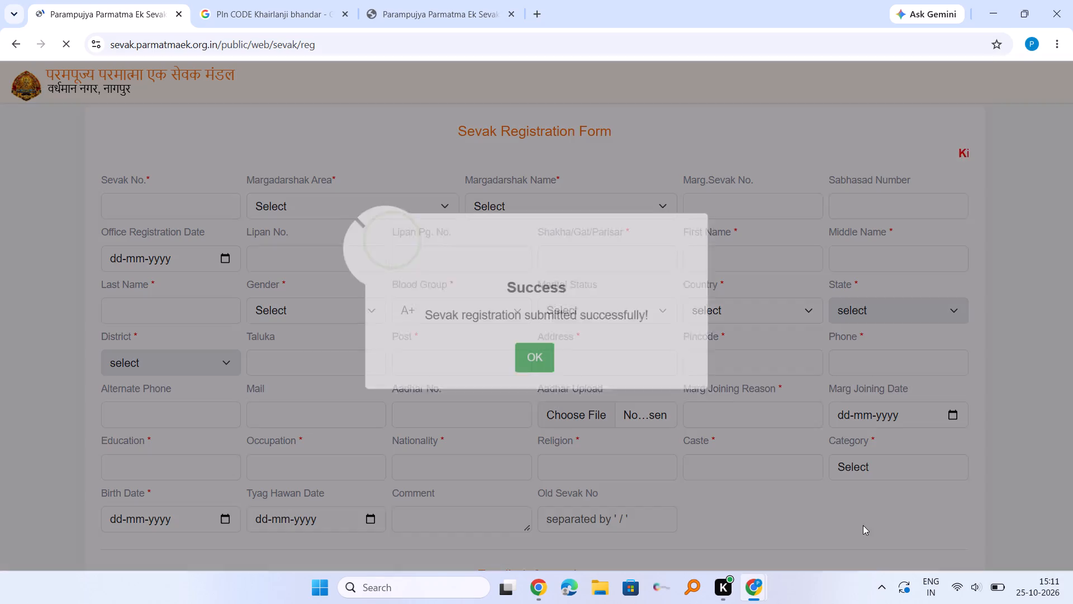
left_click(528, 380)
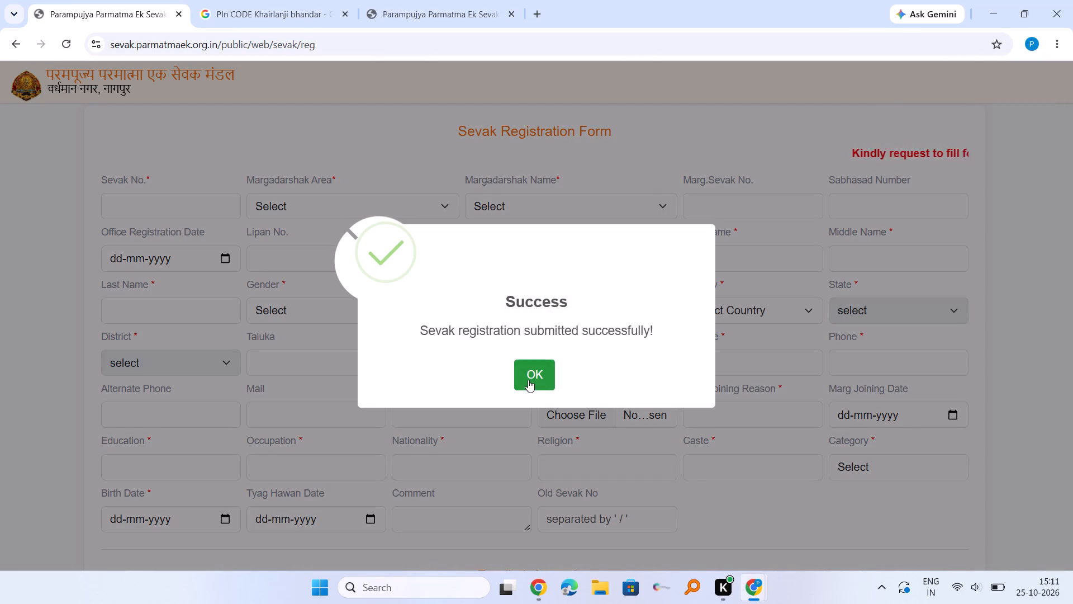
Start the next registration by entering the new registrant's Sevak No. in the blank form.
left_click(202, 206)
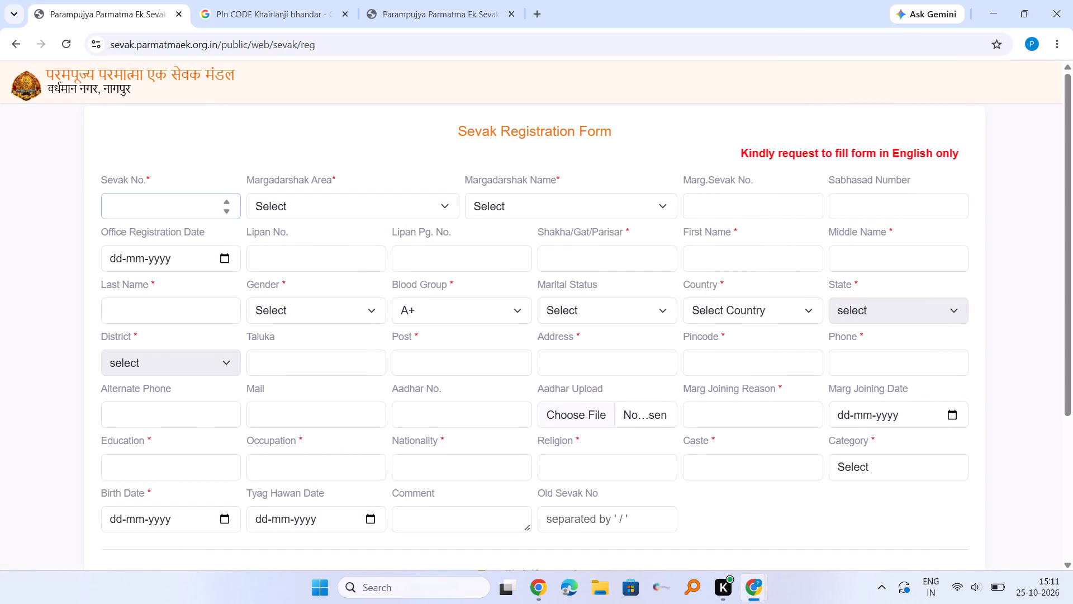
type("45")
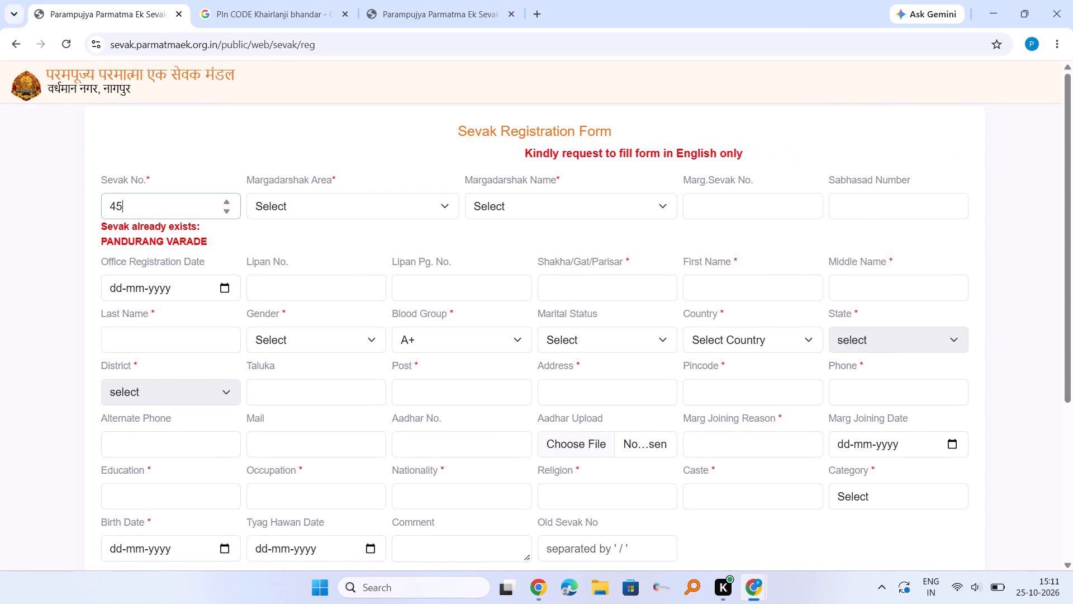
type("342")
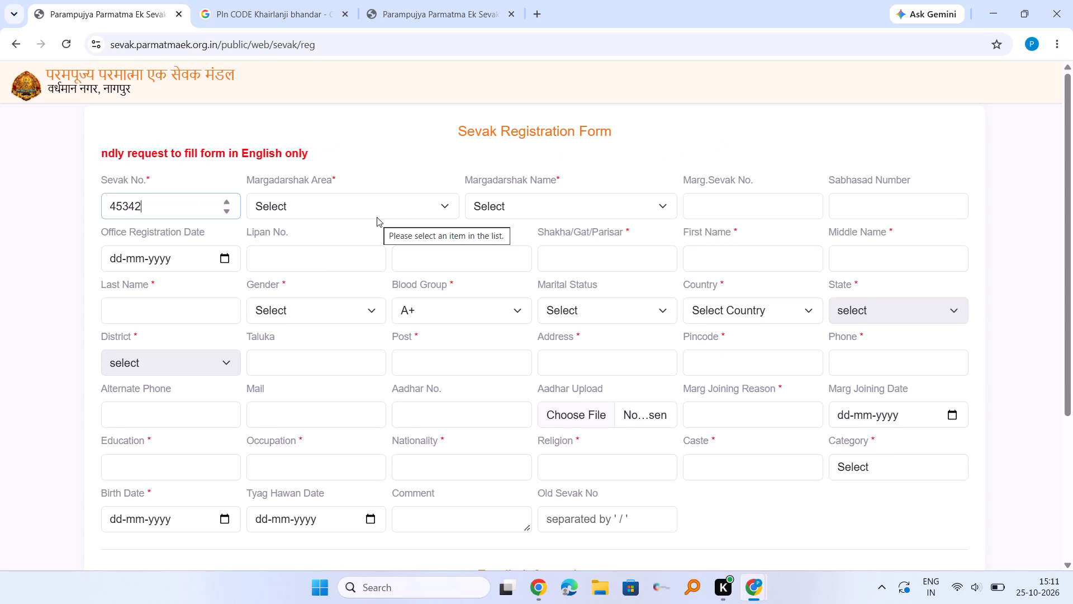
Enter the new registrant's first, middle and last names.
left_click(727, 261)
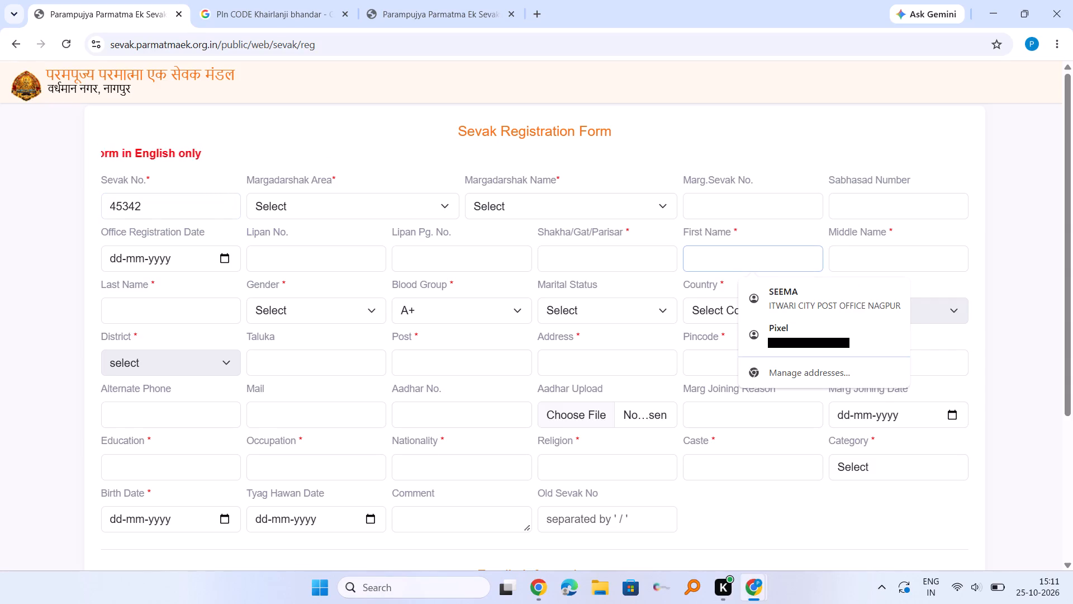
type("ukhchna")
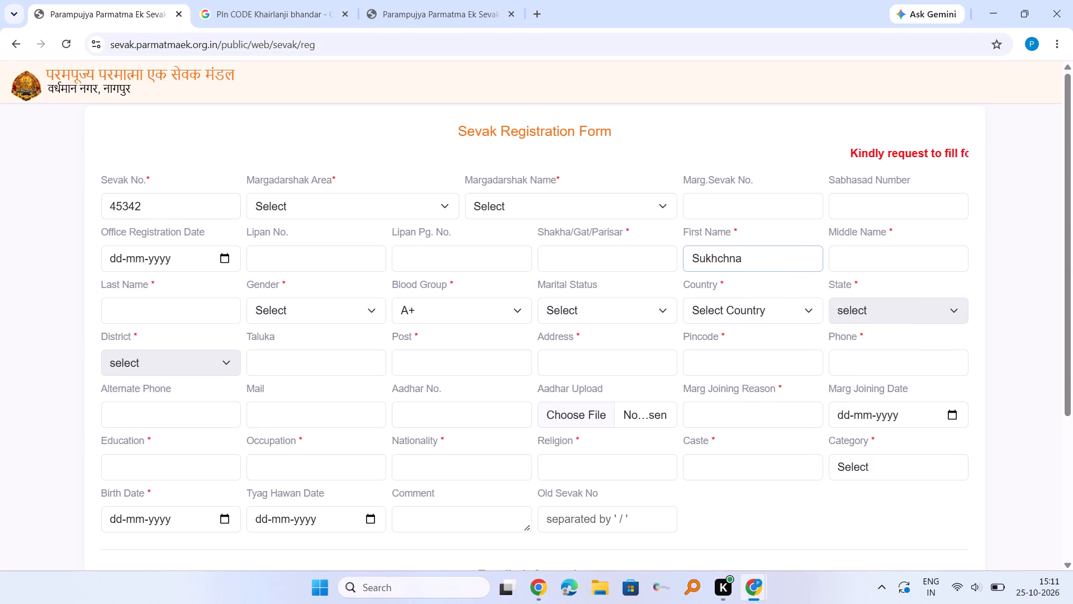
key("BackSpace")
key("BackSpace")
type("and")
left_click(866, 260)
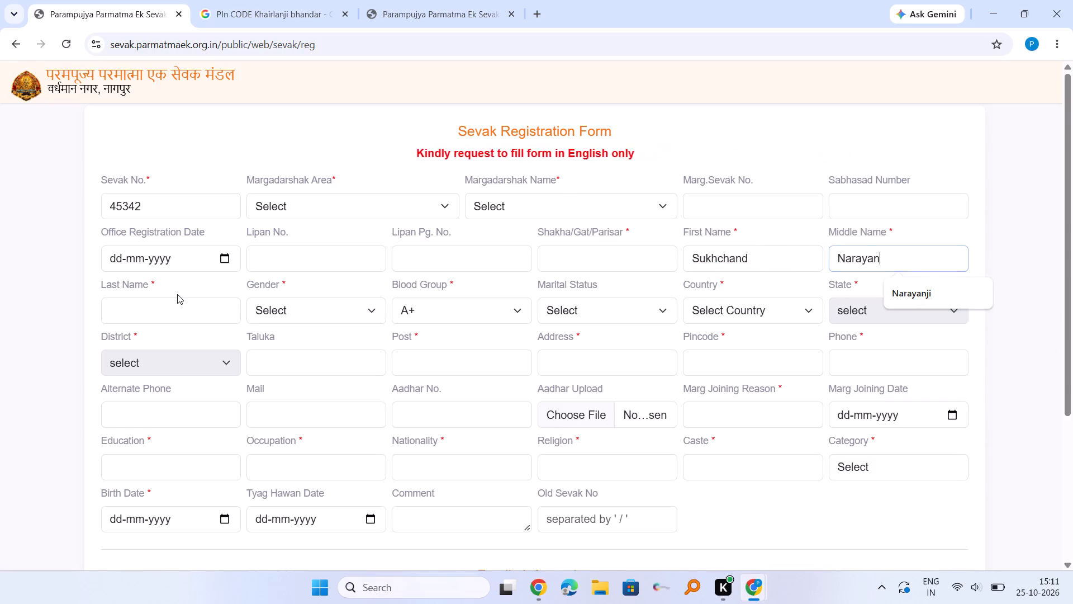
left_click_drag(177, 294, 167, 317)
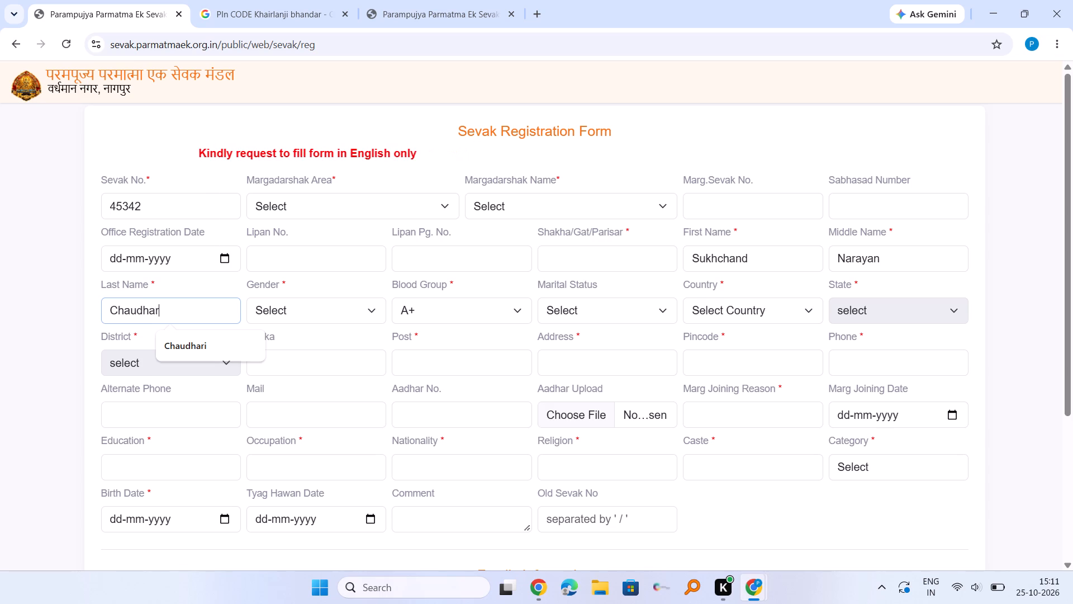
Set the registrant's gender to Male and blood group to NA.
left_click(295, 317)
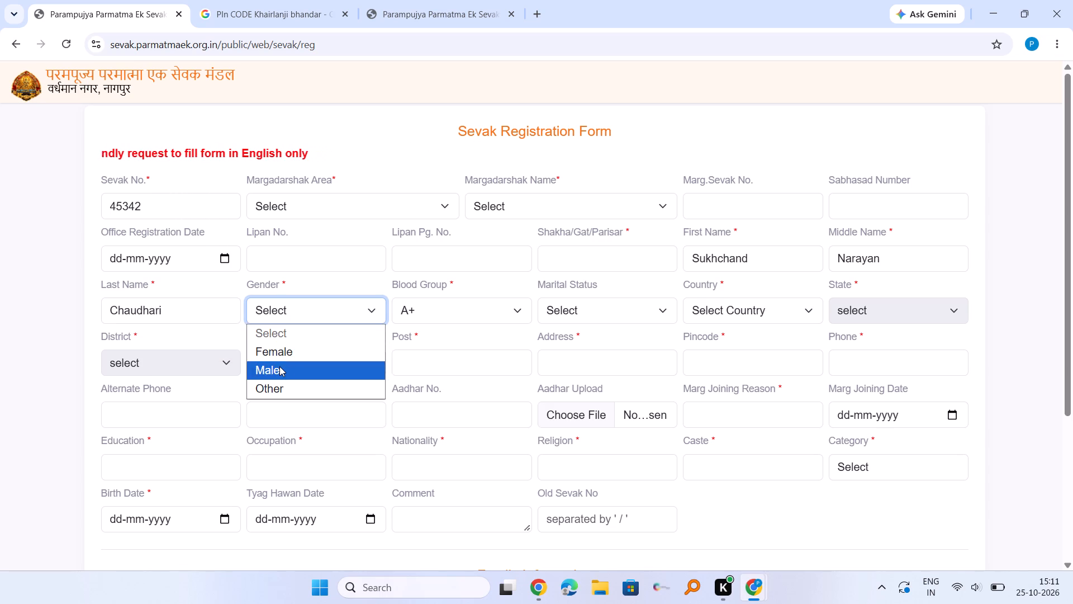
left_click(279, 366)
left_click(421, 323)
key("n")
key("Return")
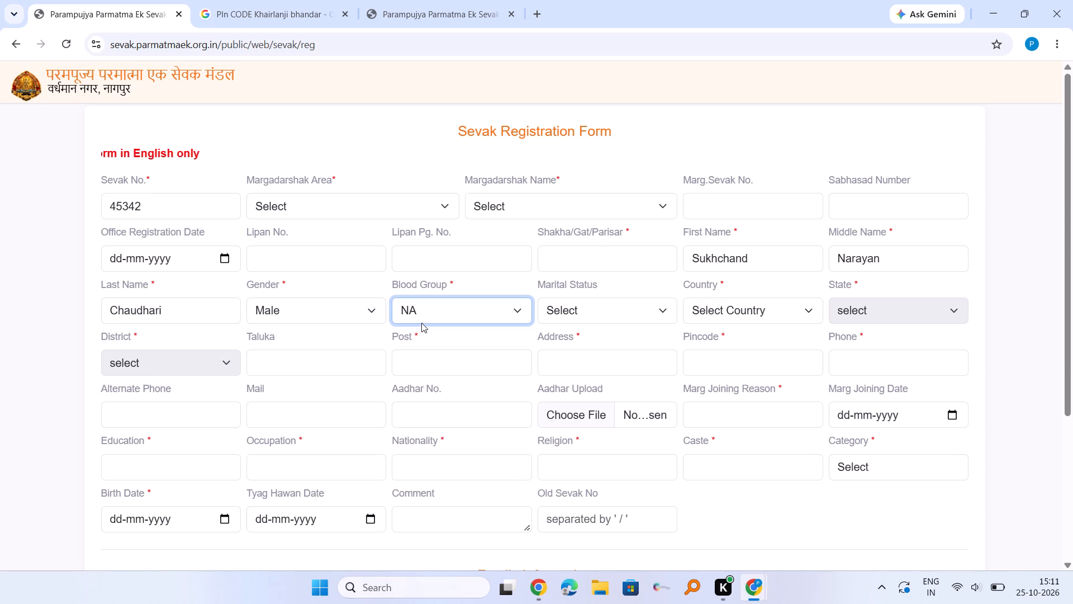
Set the registrant's country to India, state to Maharashtra and district to Bhandara.
left_click_drag(702, 309, 701, 349)
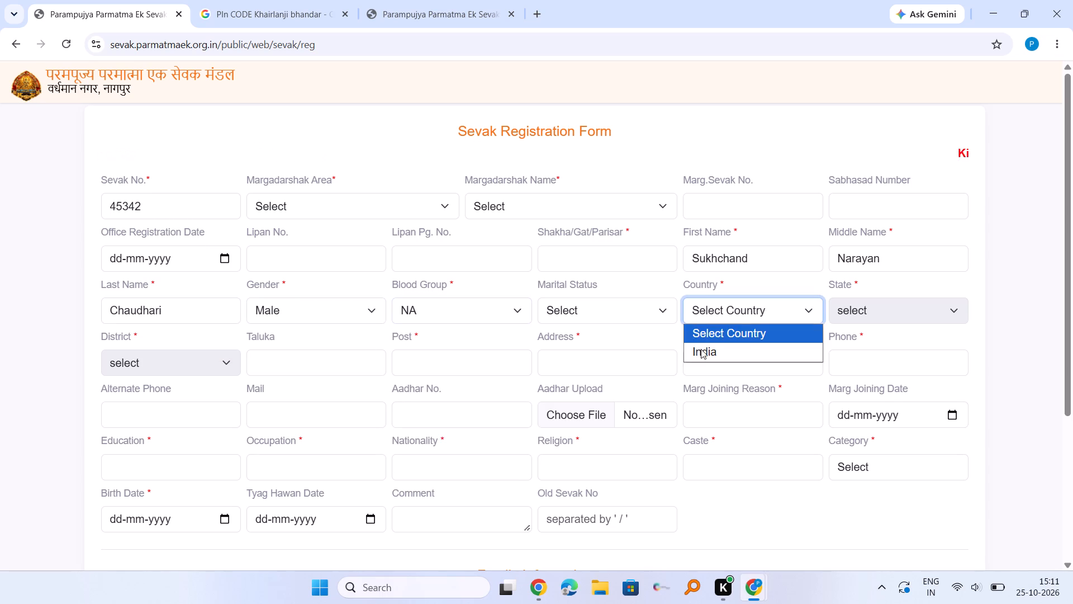
left_click_drag(701, 349, 702, 350)
left_click(702, 350)
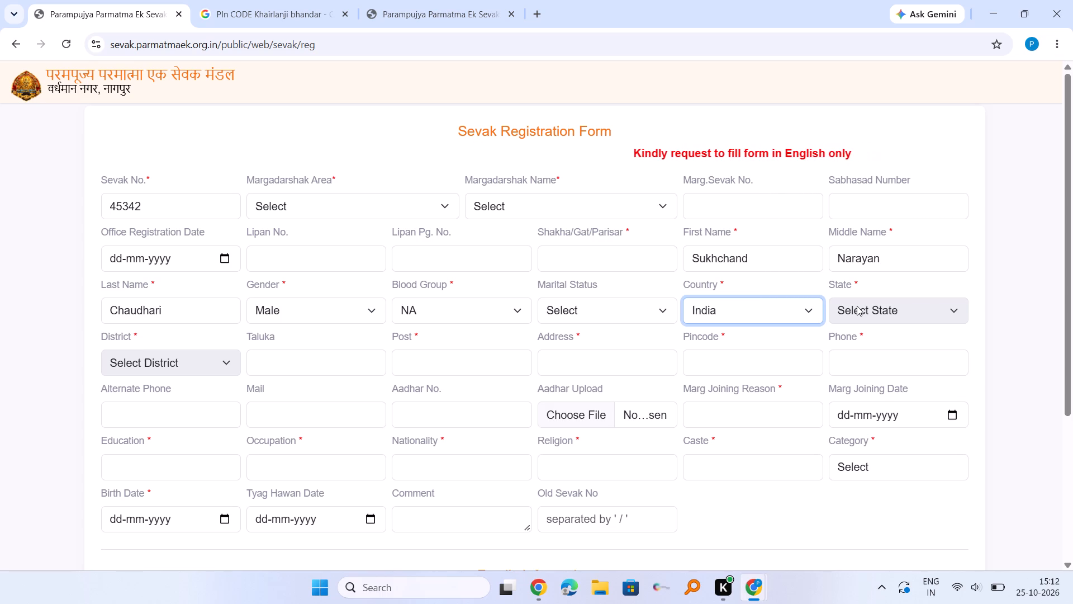
left_click(857, 306)
type("mah")
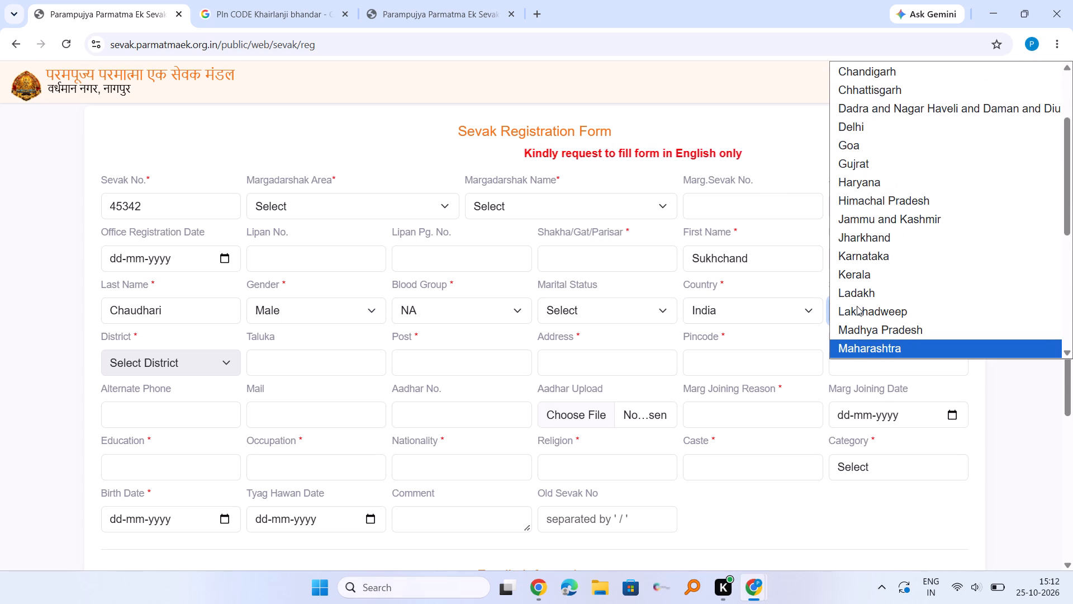
key("Return")
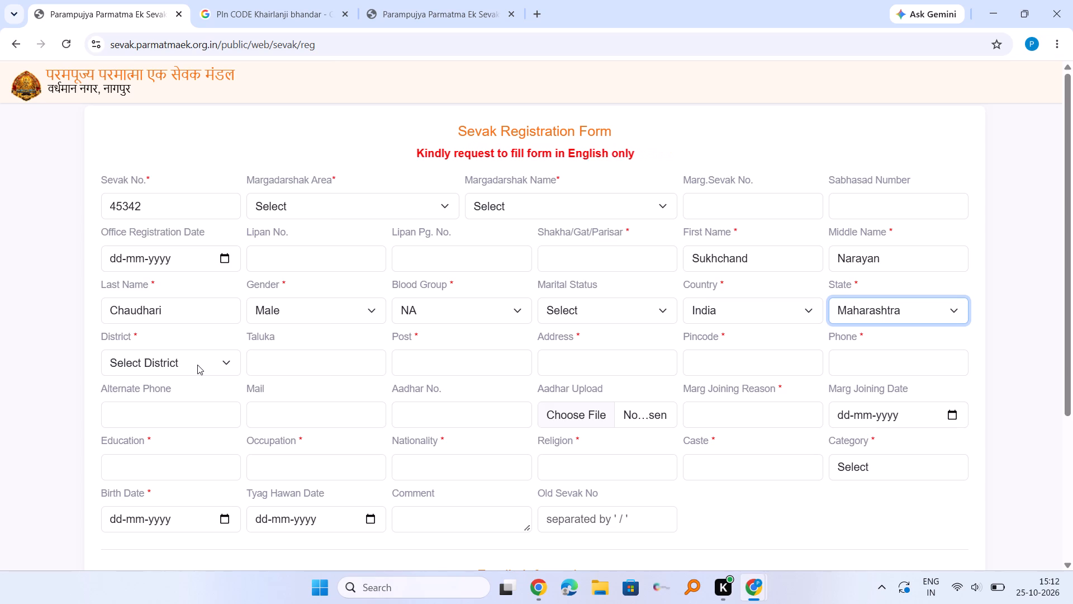
left_click(197, 365)
type("bhan")
key("Return")
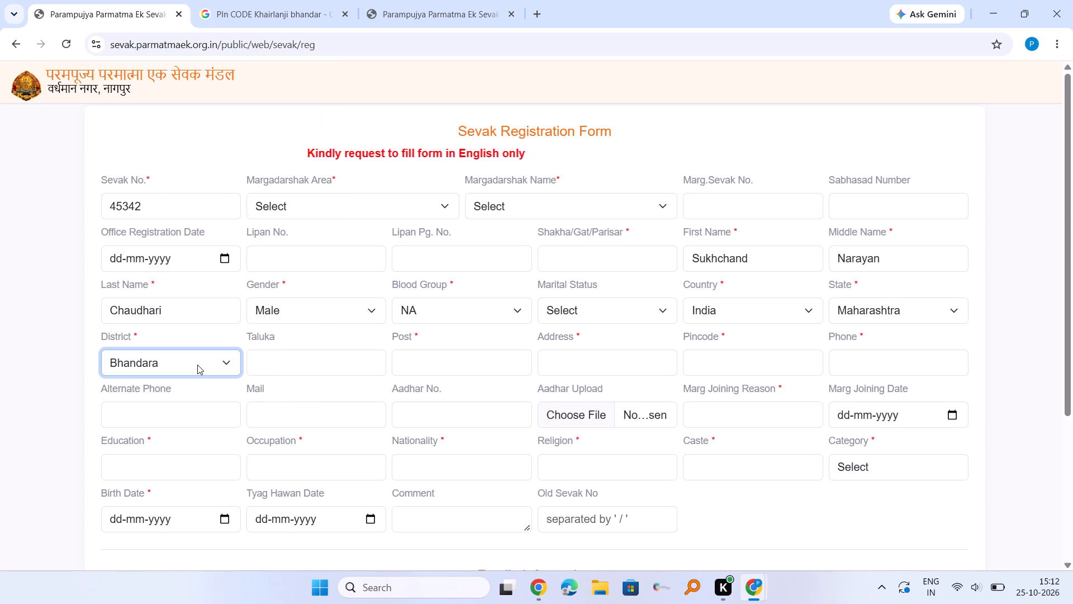
Fill in the taluka as Bhandara and enter the registrant's post and address.
left_click(280, 368)
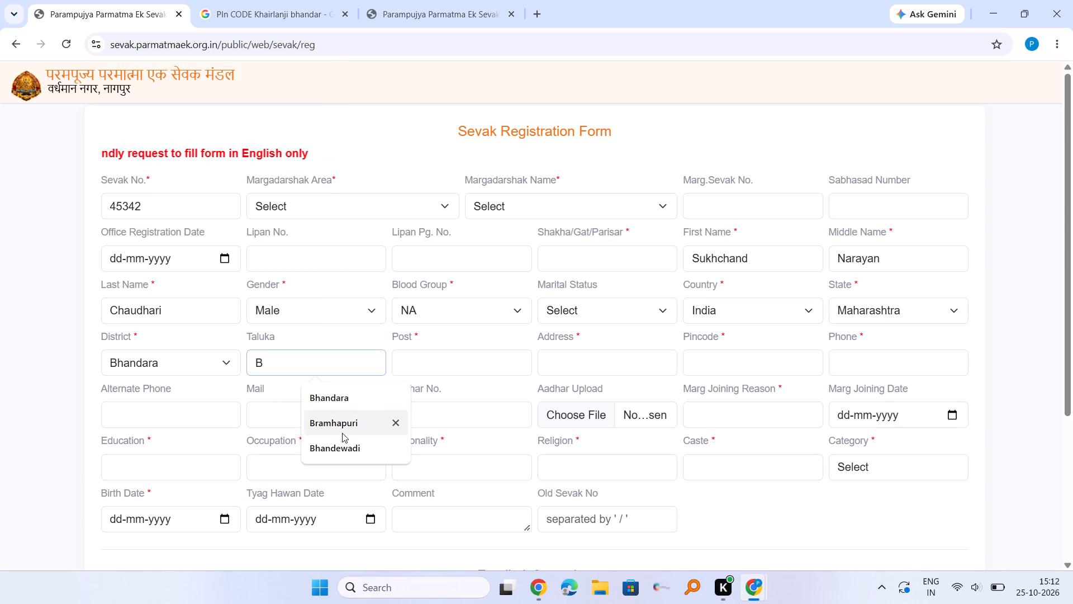
left_click(347, 400)
left_click(415, 362)
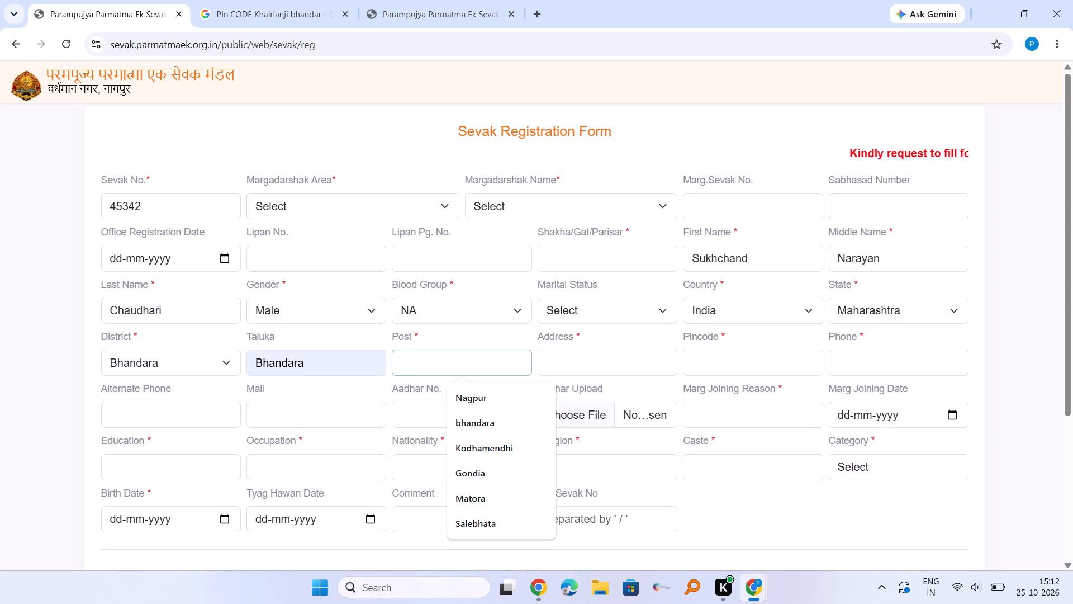
type("er")
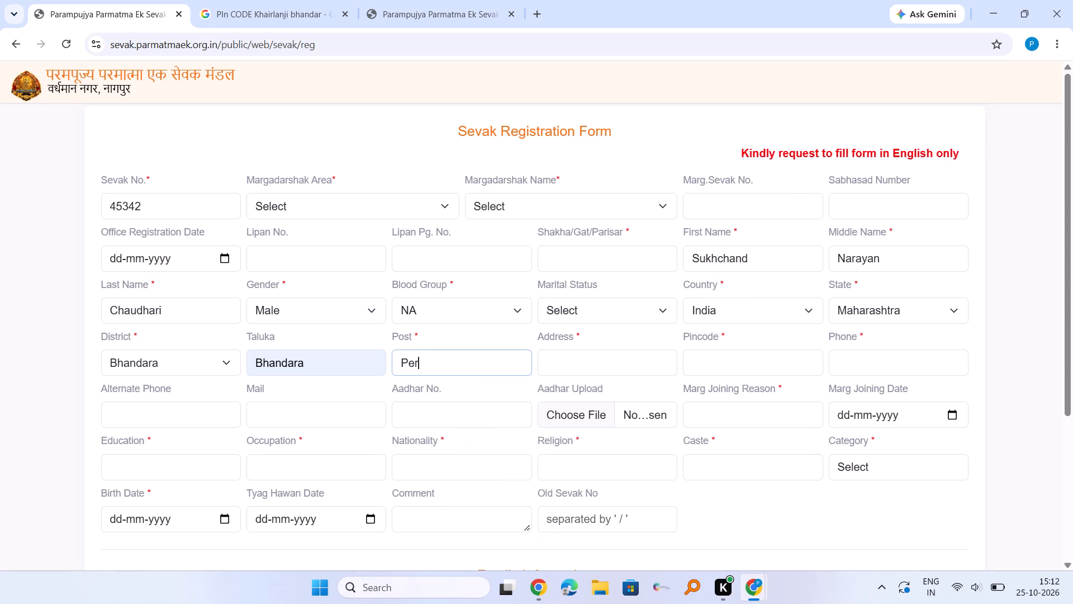
key("BackSpace")
type("trolpump")
left_click(557, 356)
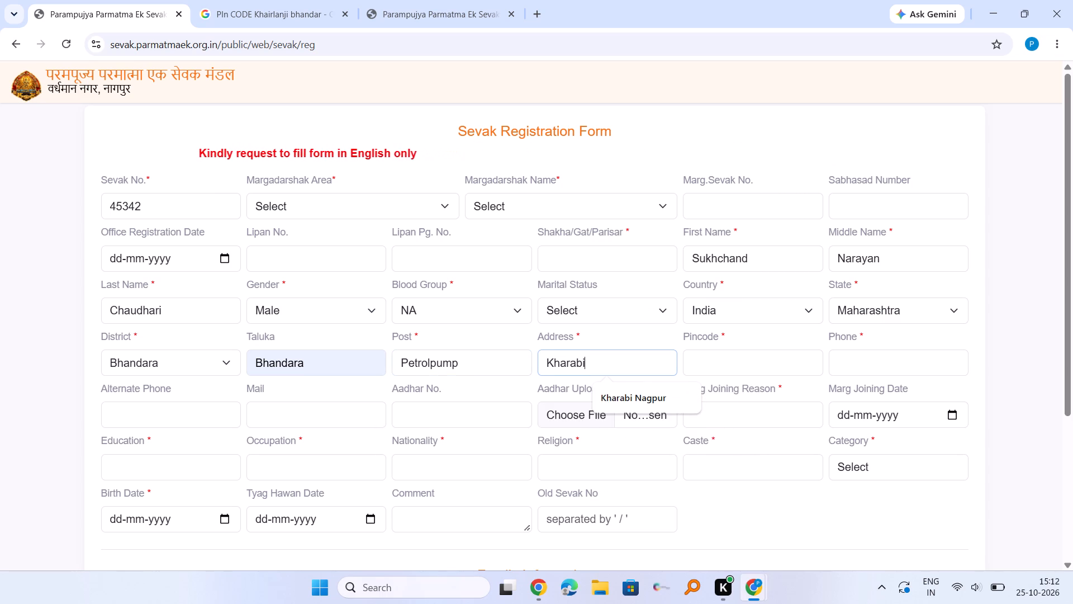
Copy the address locality and search Google for its PIN code in Bhandara, replacing the previous village name in the query.
left_click(702, 365)
double_click(565, 363)
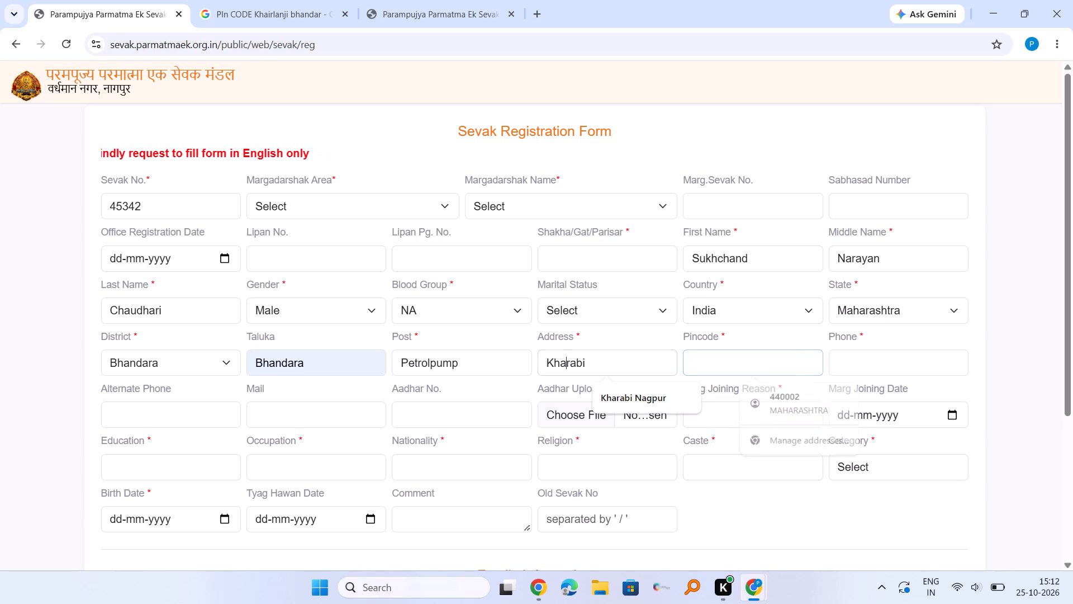
key("ctrl+c")
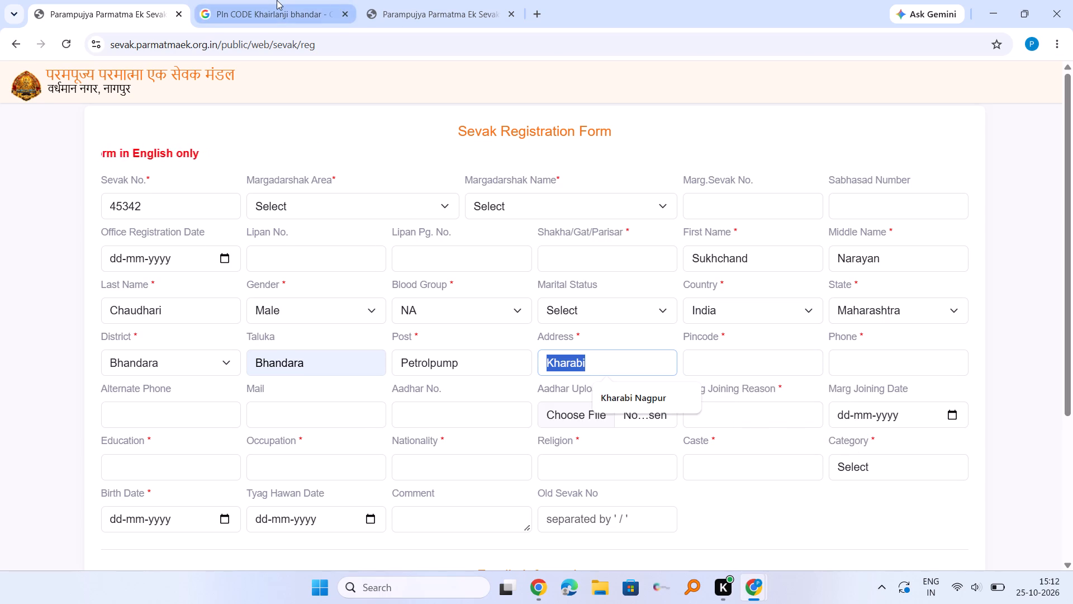
left_click(277, 0)
double_click(315, 102)
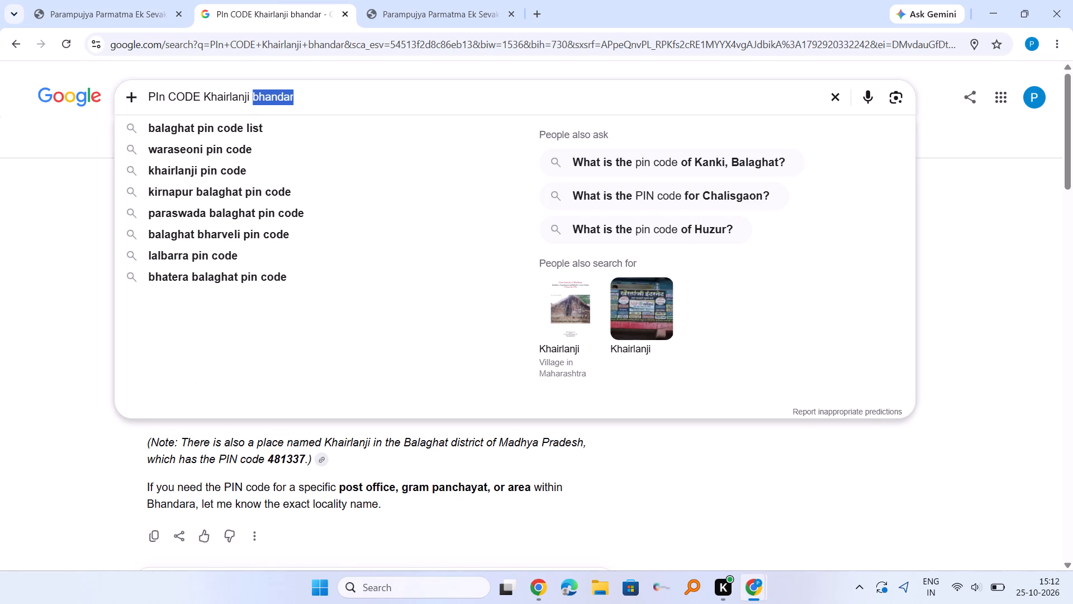
double_click(227, 99)
key("BackSpace")
key("ctrl+v")
key("space")
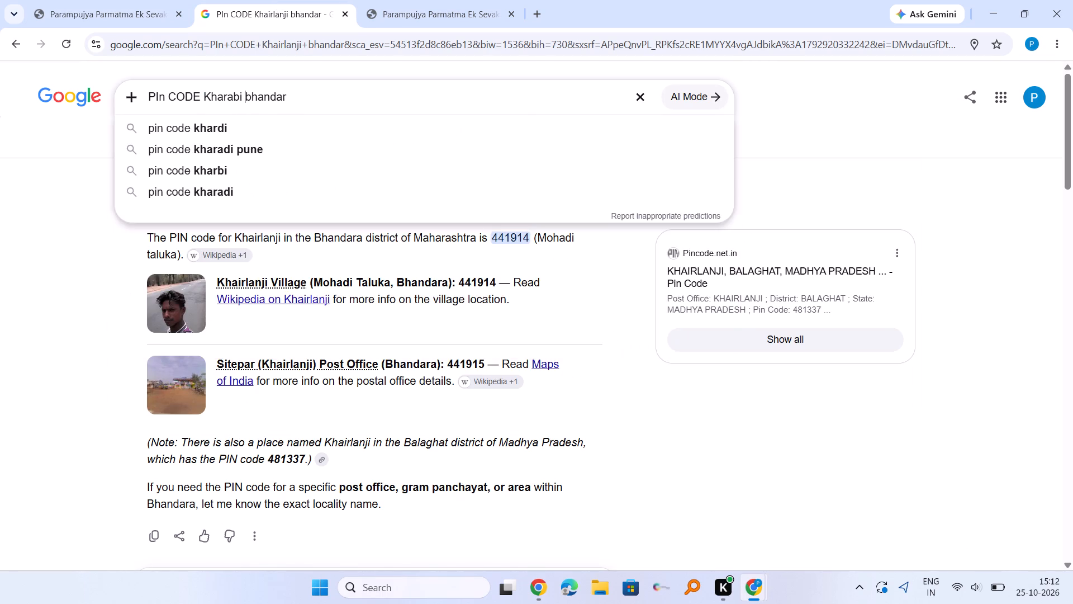
key("Return")
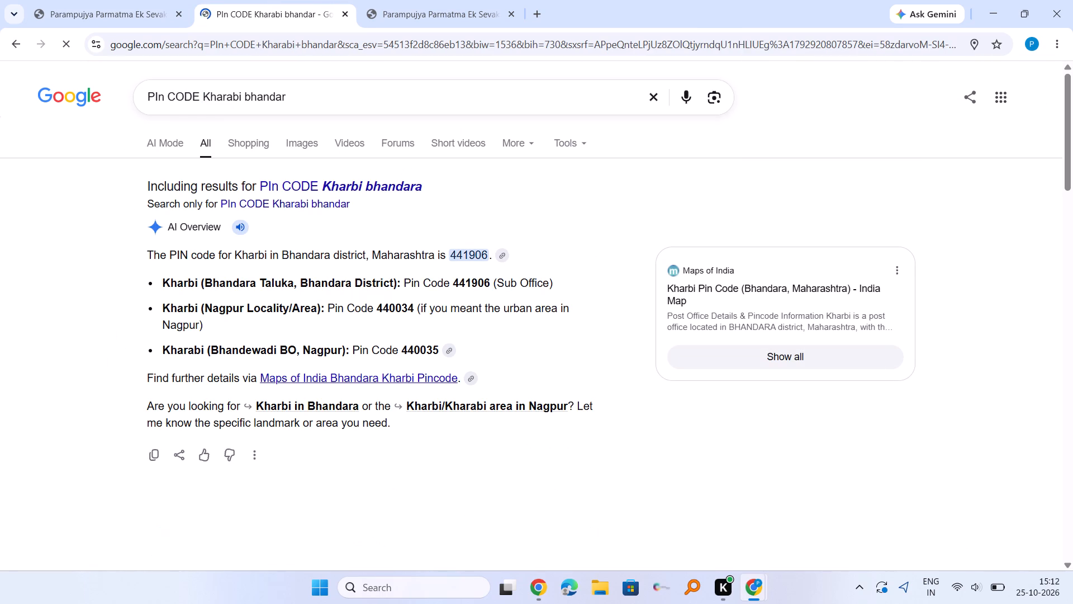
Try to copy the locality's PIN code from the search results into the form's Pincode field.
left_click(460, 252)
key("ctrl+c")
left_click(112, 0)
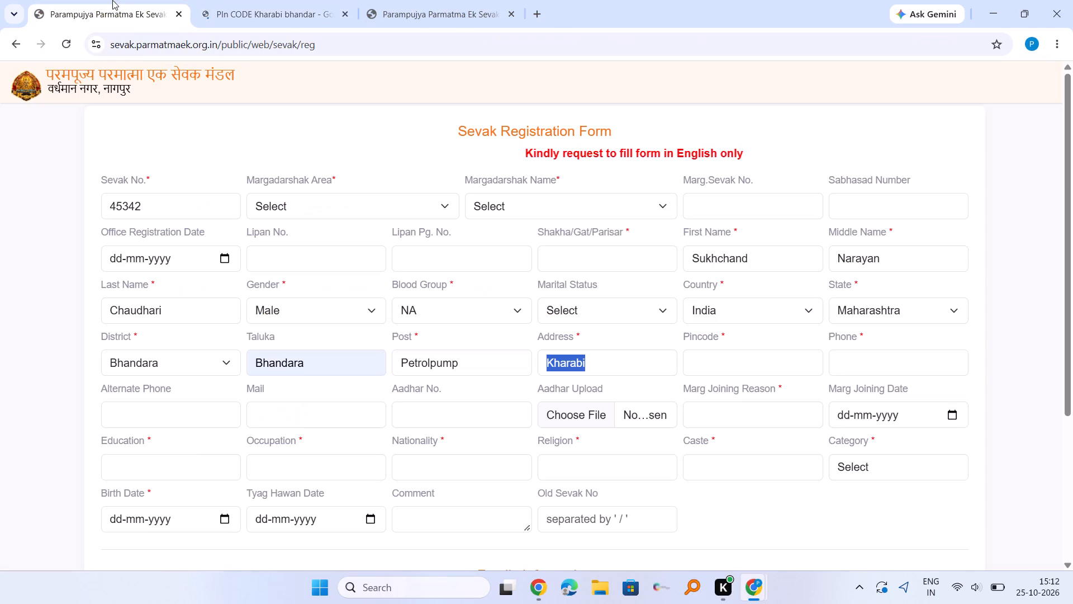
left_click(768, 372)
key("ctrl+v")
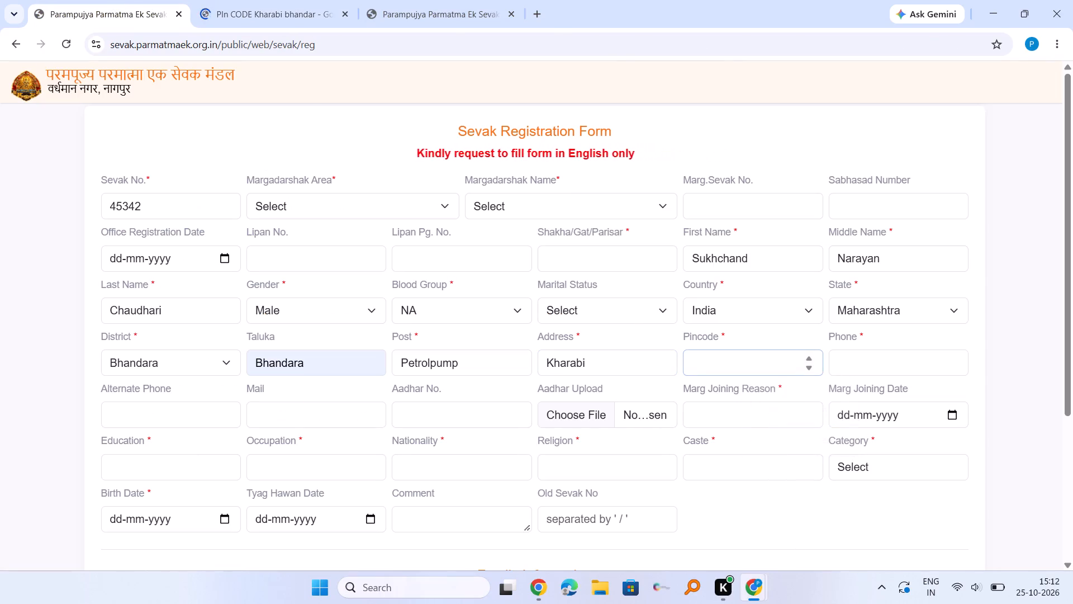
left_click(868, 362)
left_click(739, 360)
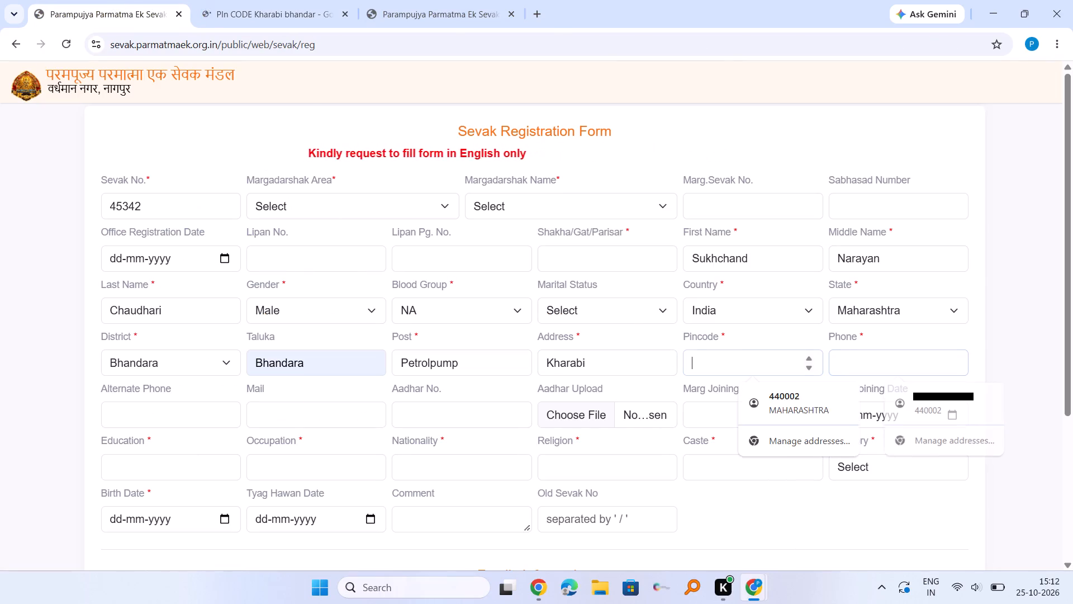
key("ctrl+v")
Copy the PIN code of the Bhandara district locality from the search results and enter it as the registrant's pincode.
left_click(351, 0)
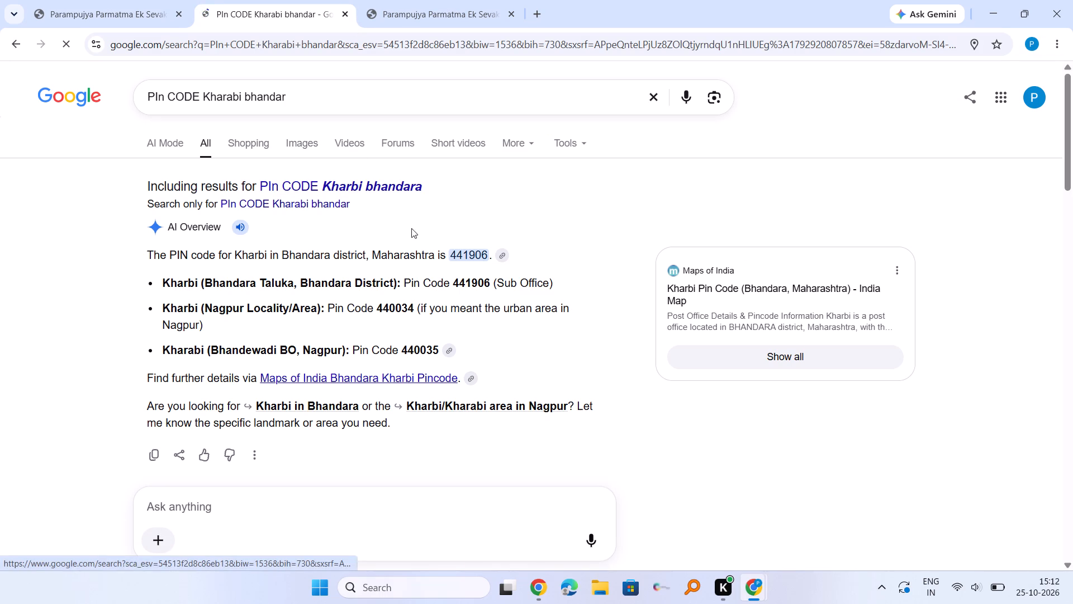
double_click(479, 252)
key("ctrl+c")
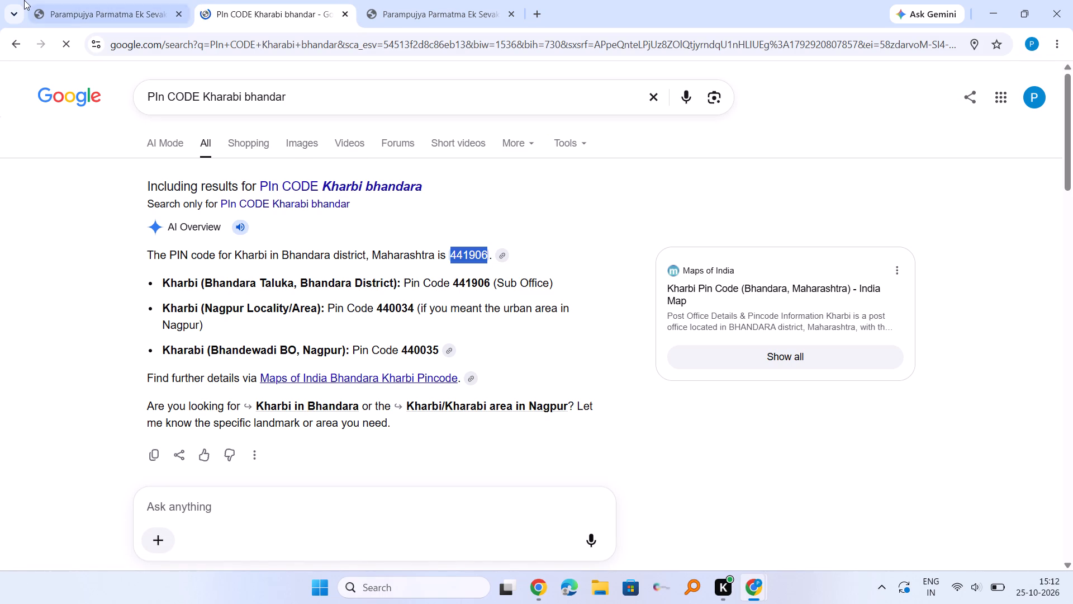
left_click(57, 8)
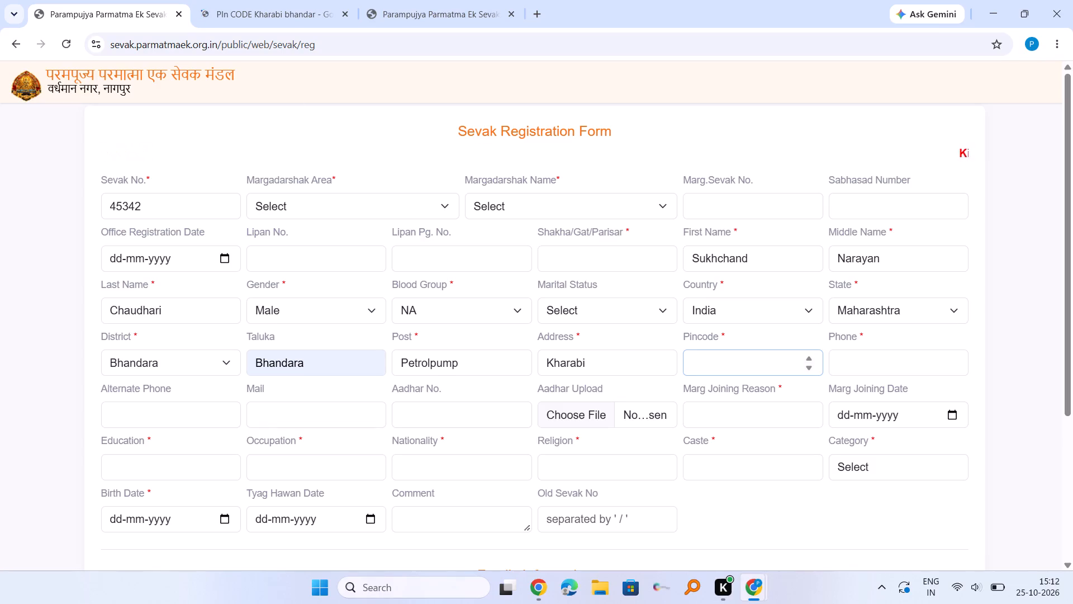
left_click(750, 373)
key("ctrl+v")
left_click(879, 376)
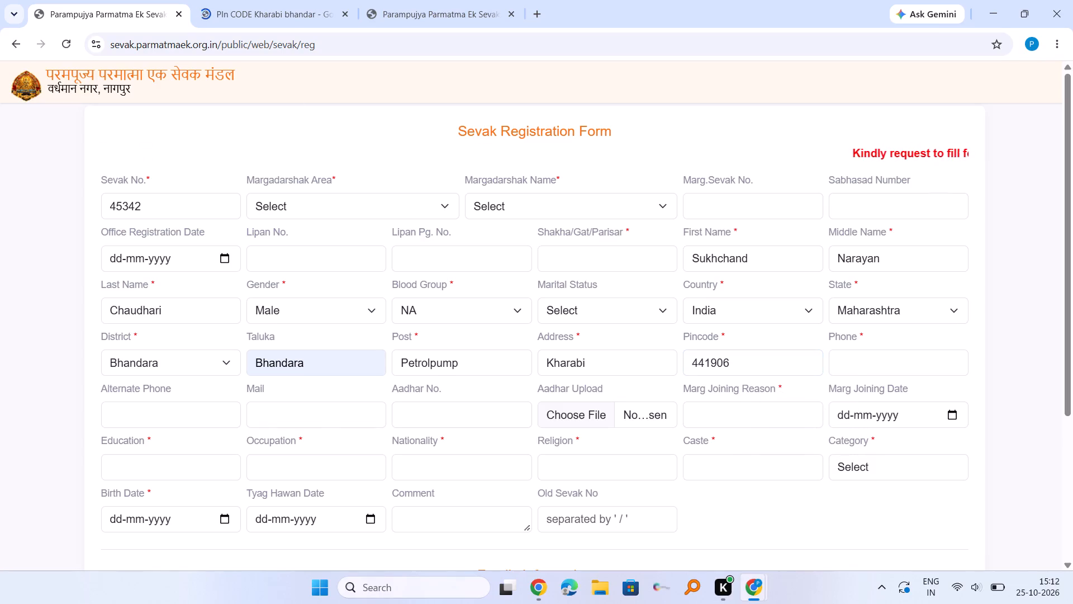
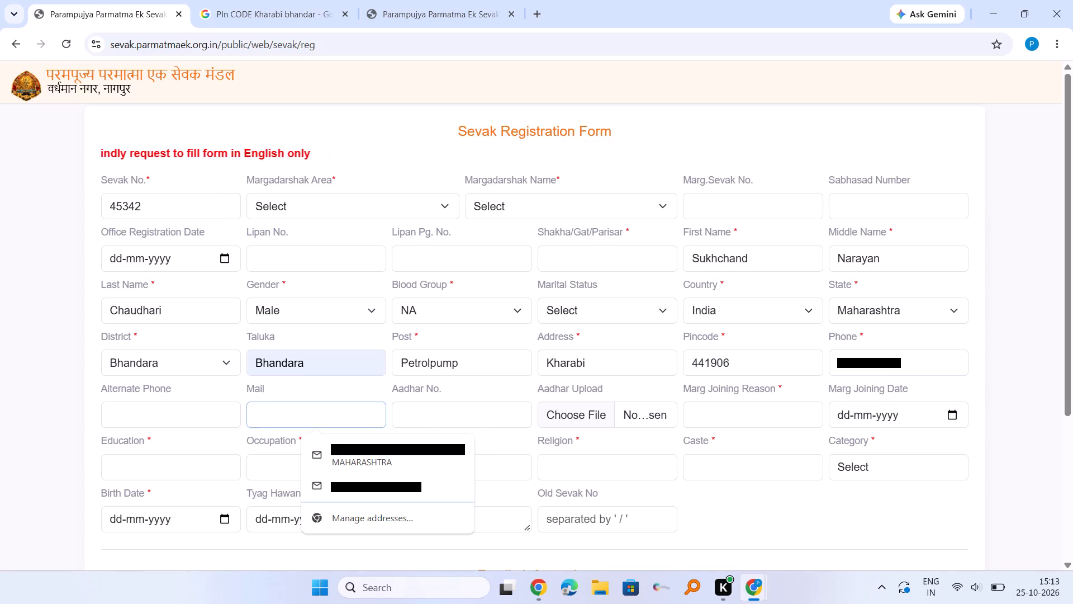
Fill in the saved organisation e-mail address and enter "No child" as the Marg joining reason.
left_click(330, 443)
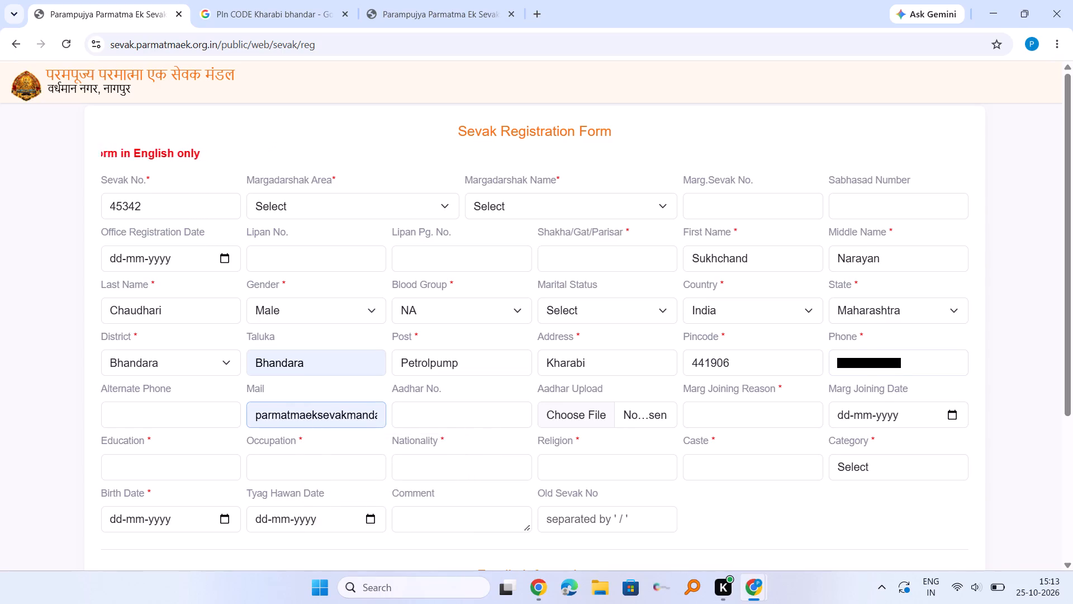
left_click(728, 417)
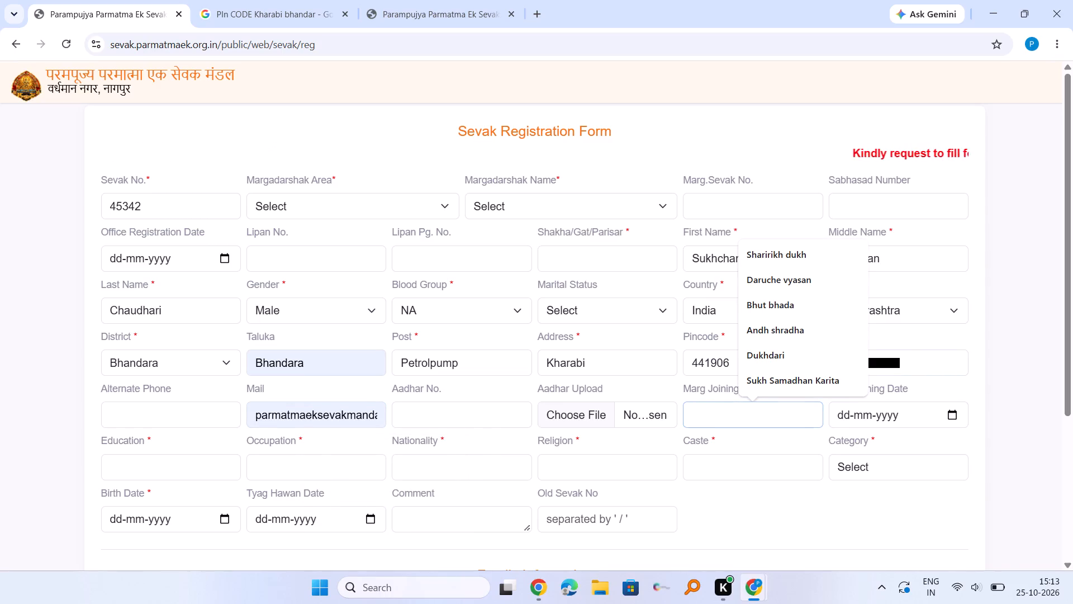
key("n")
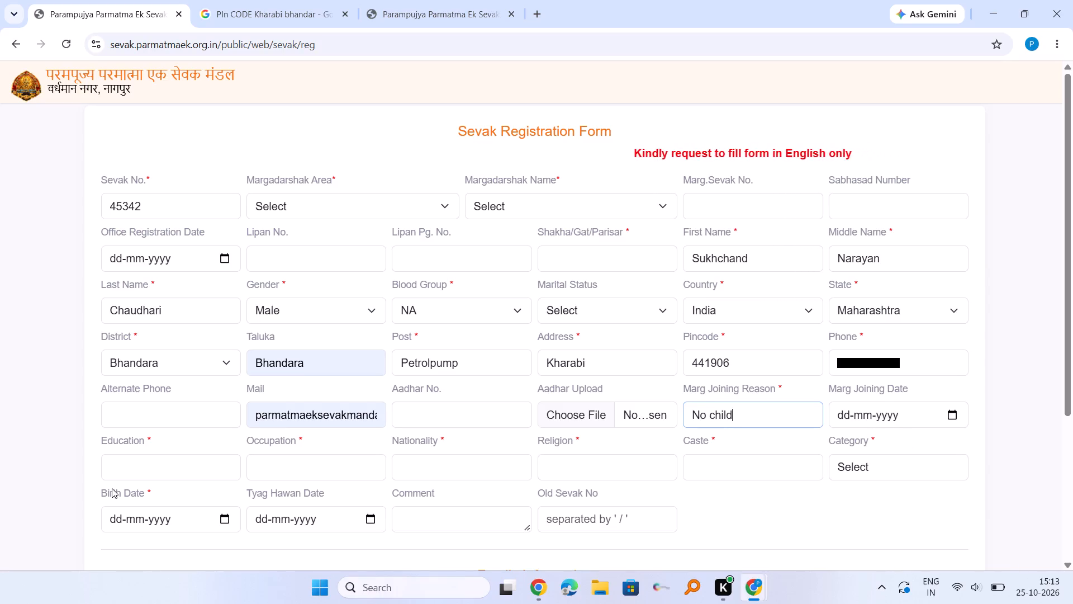
Fill in education as 12th, occupation as Majuri, nationality as Indian and religion as Hindu.
left_click(137, 468)
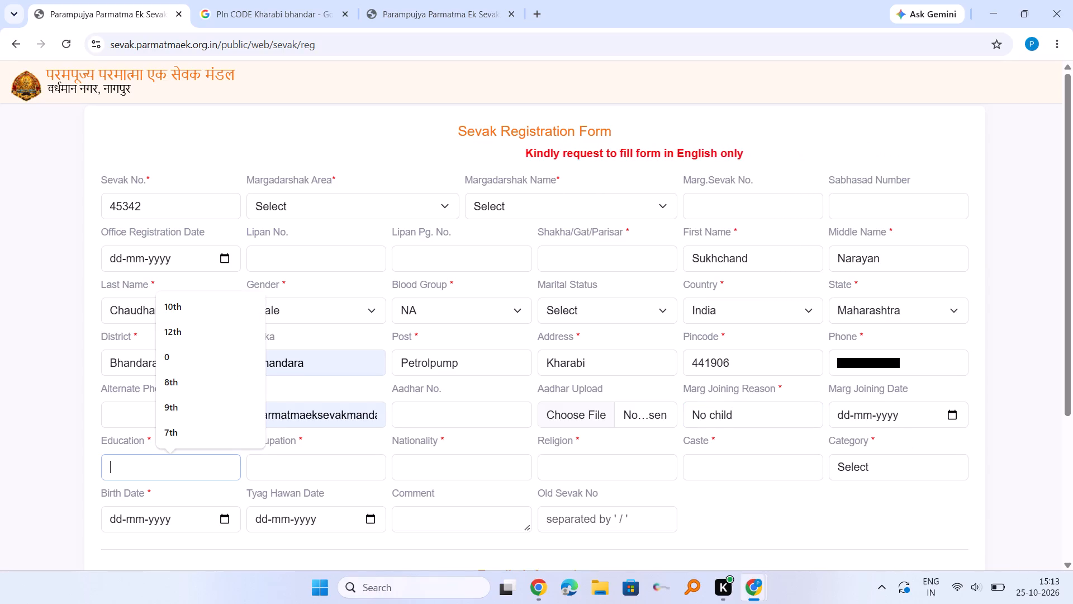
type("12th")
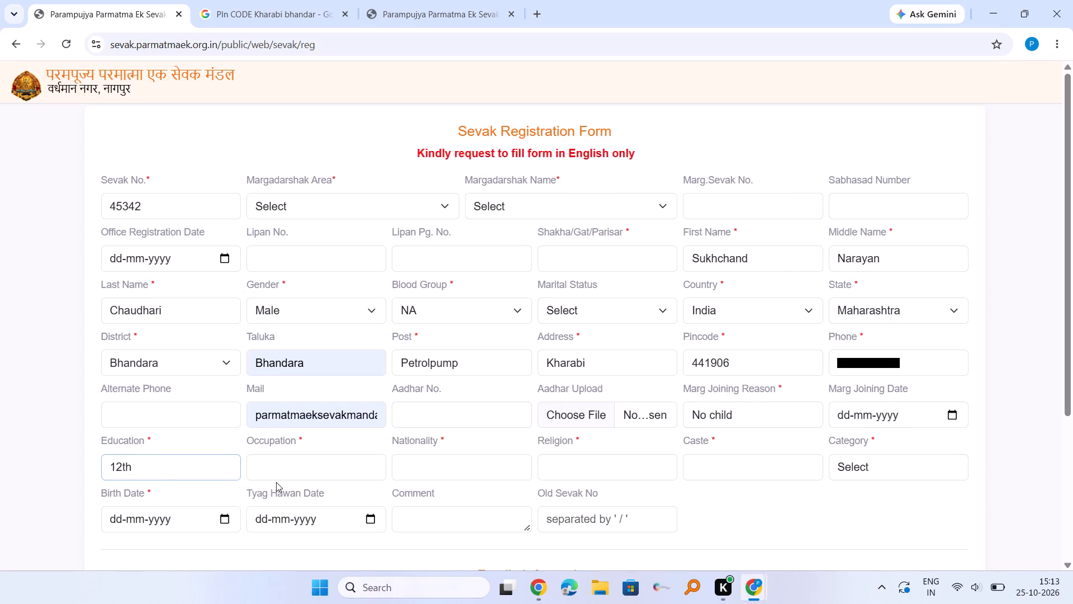
left_click(290, 482)
left_click(296, 474)
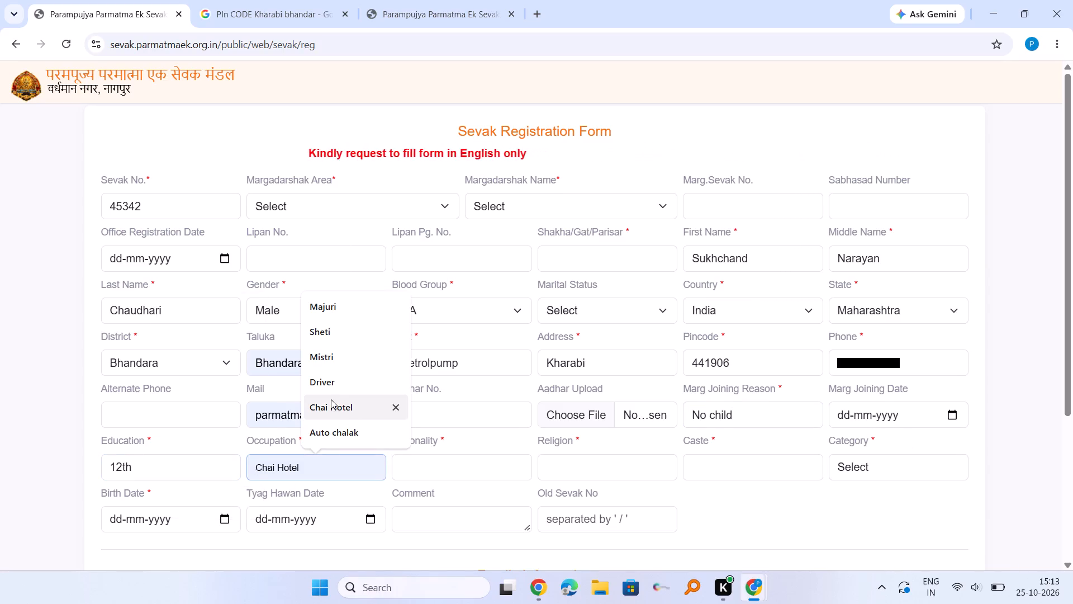
left_click(326, 314)
left_click(409, 460)
left_click(468, 508)
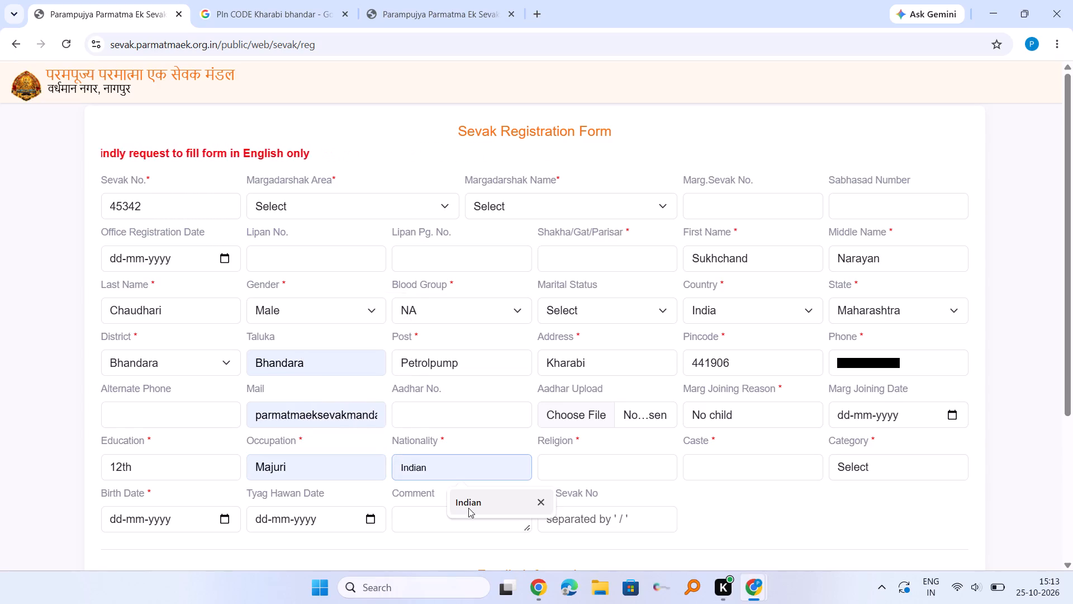
left_click(554, 475)
left_click(616, 506)
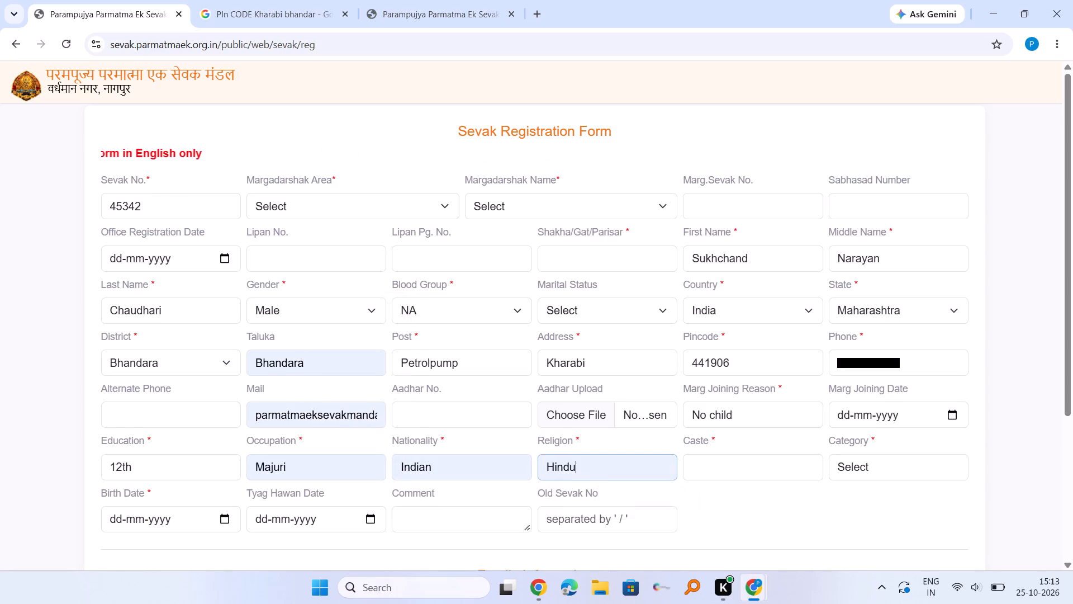
Enter Pohar as the caste, choose the ST category, and fill in the registrant's birth date.
left_click(704, 473)
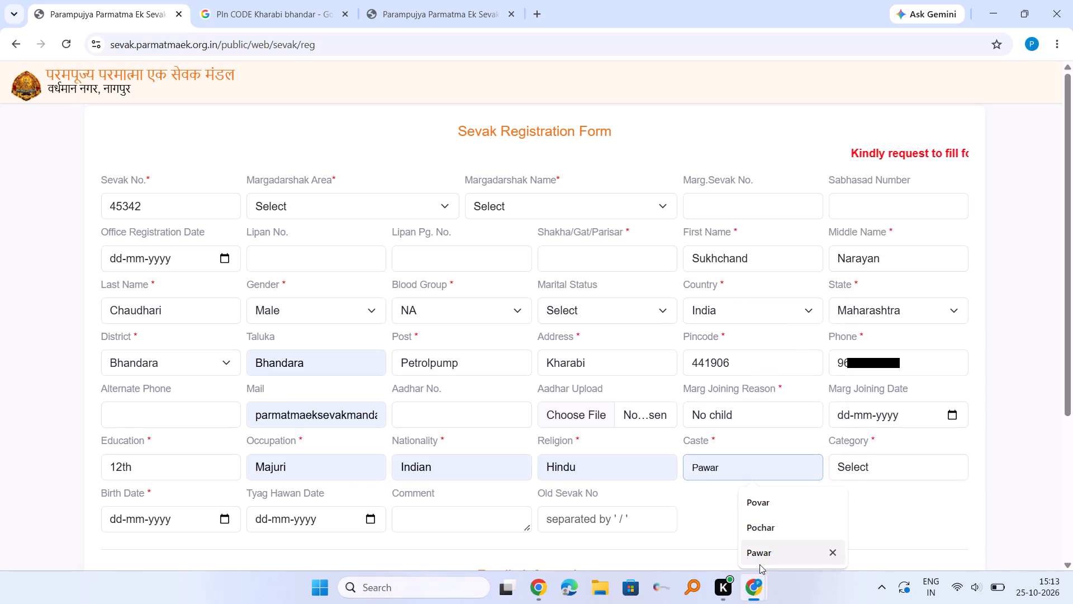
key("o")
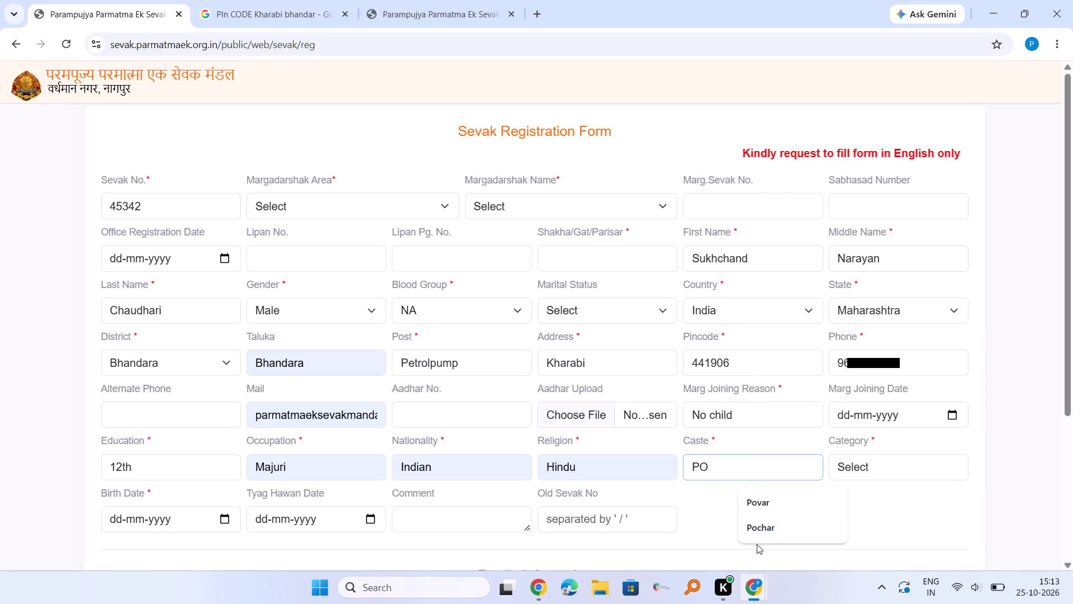
key("BackSpace")
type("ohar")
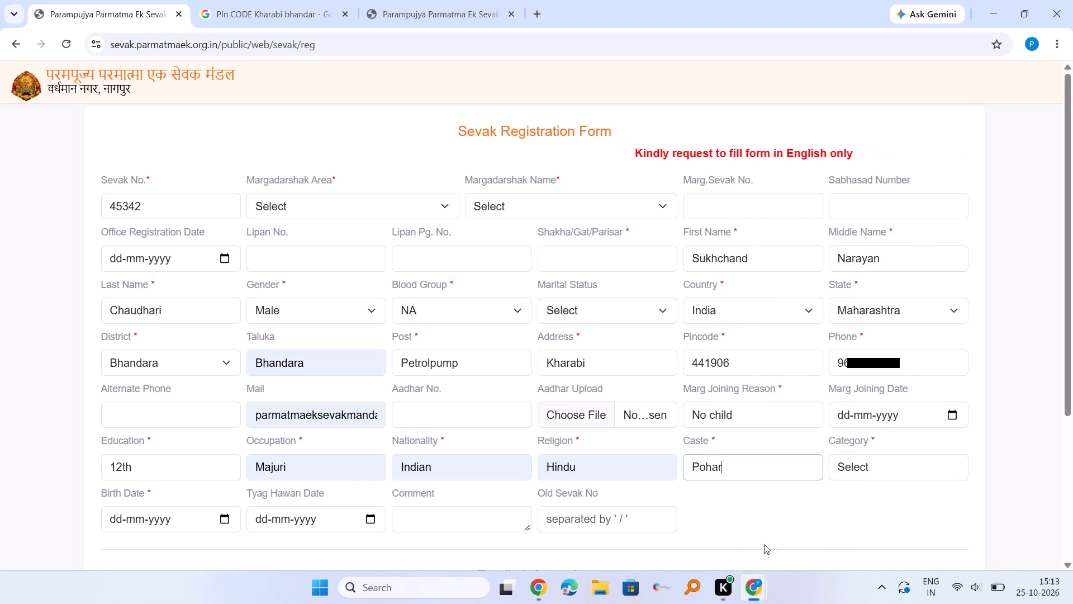
left_click(867, 465)
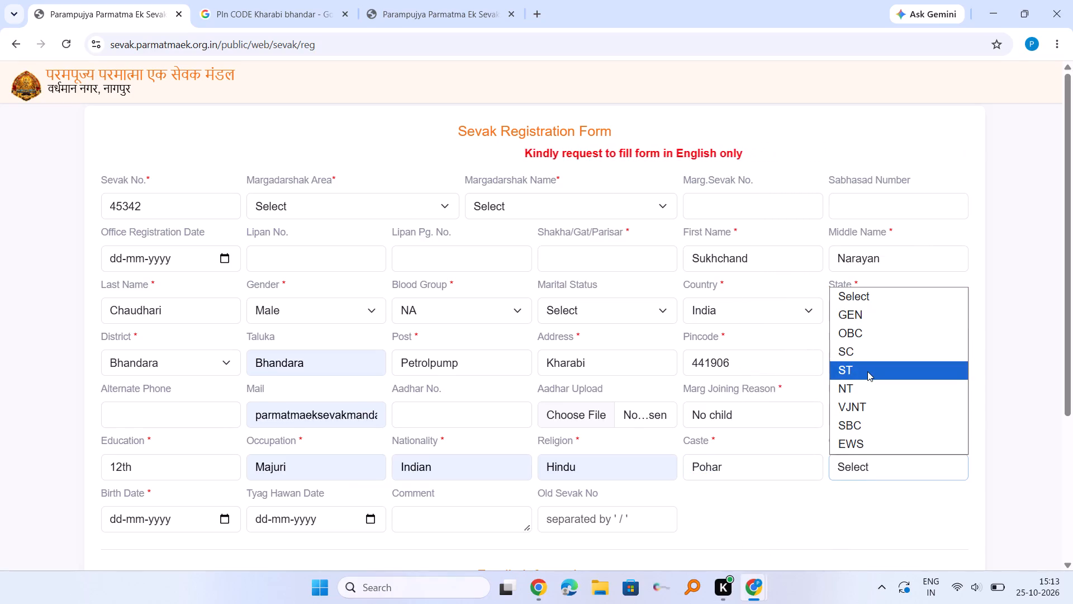
left_click(867, 371)
left_click(115, 520)
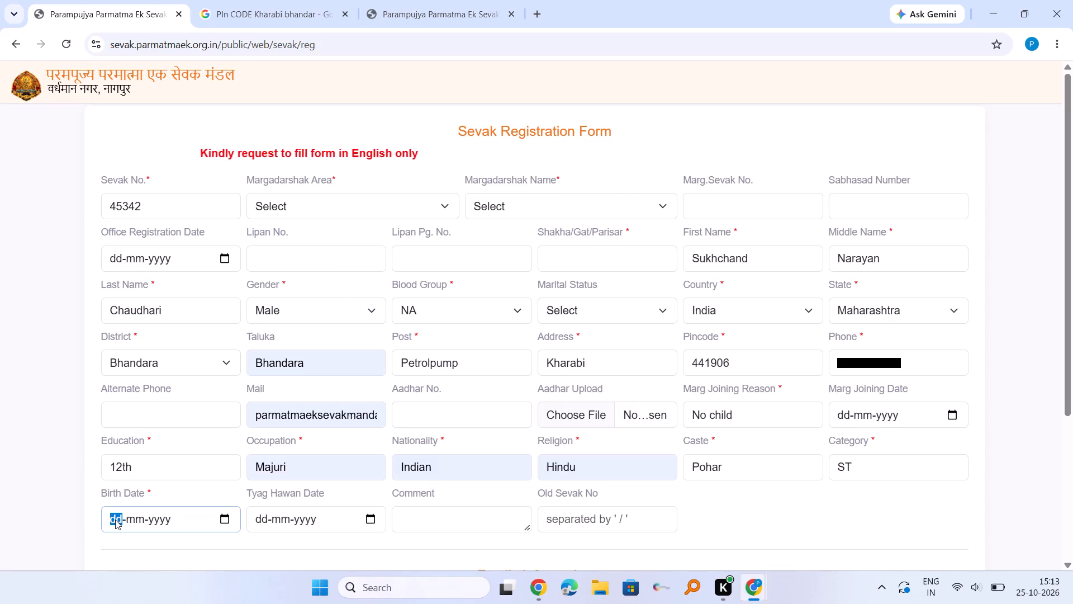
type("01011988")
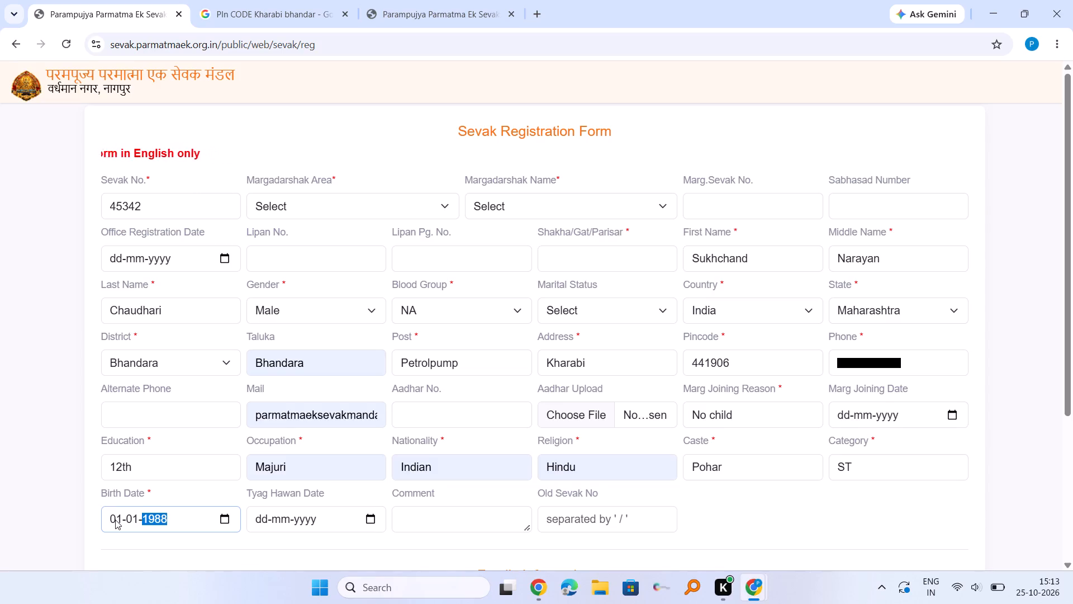
Search the Existing Margadarshak List for "gorelal" to look up the margadarshak's area.
left_click(339, 205)
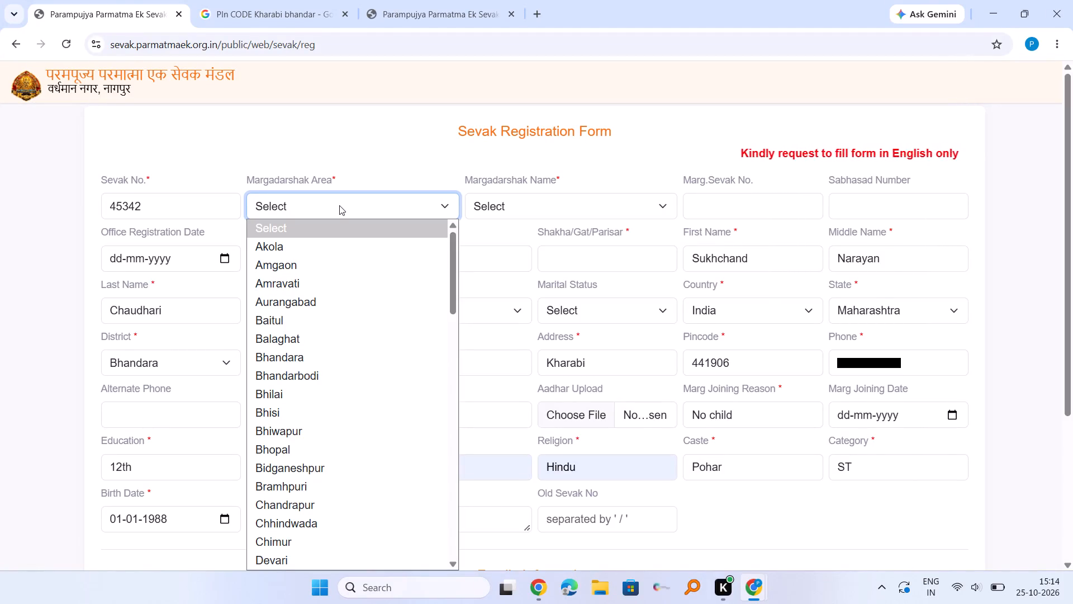
left_click(414, 0)
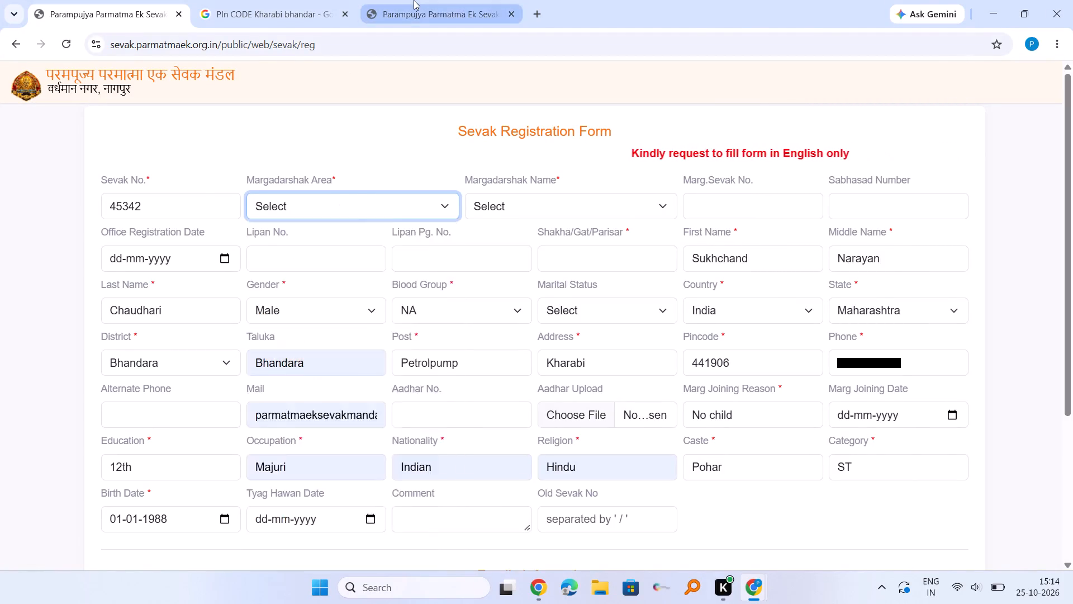
double_click(507, 202)
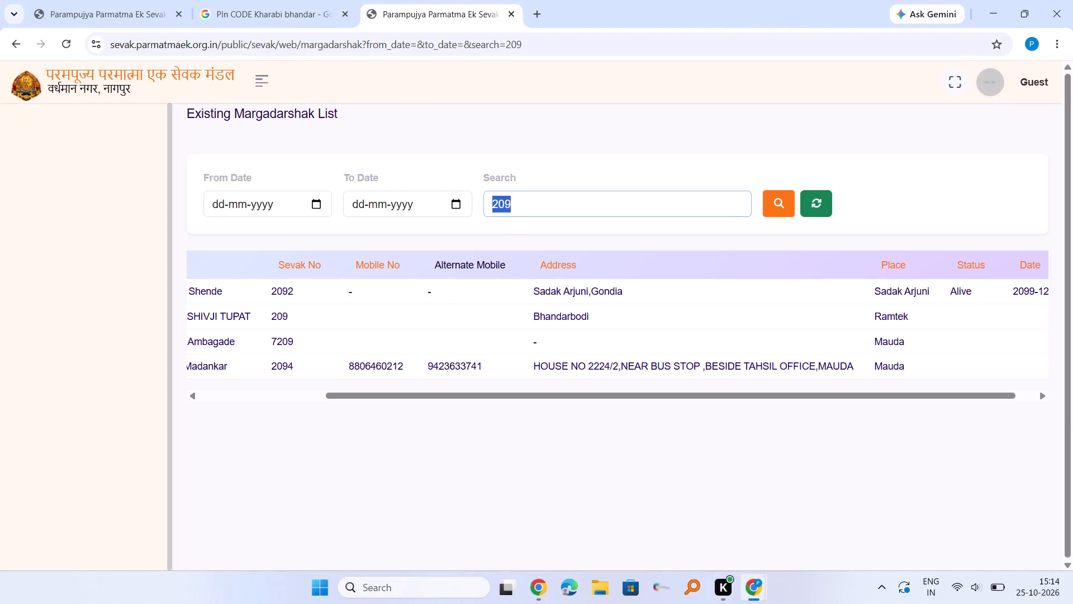
key("BackSpace")
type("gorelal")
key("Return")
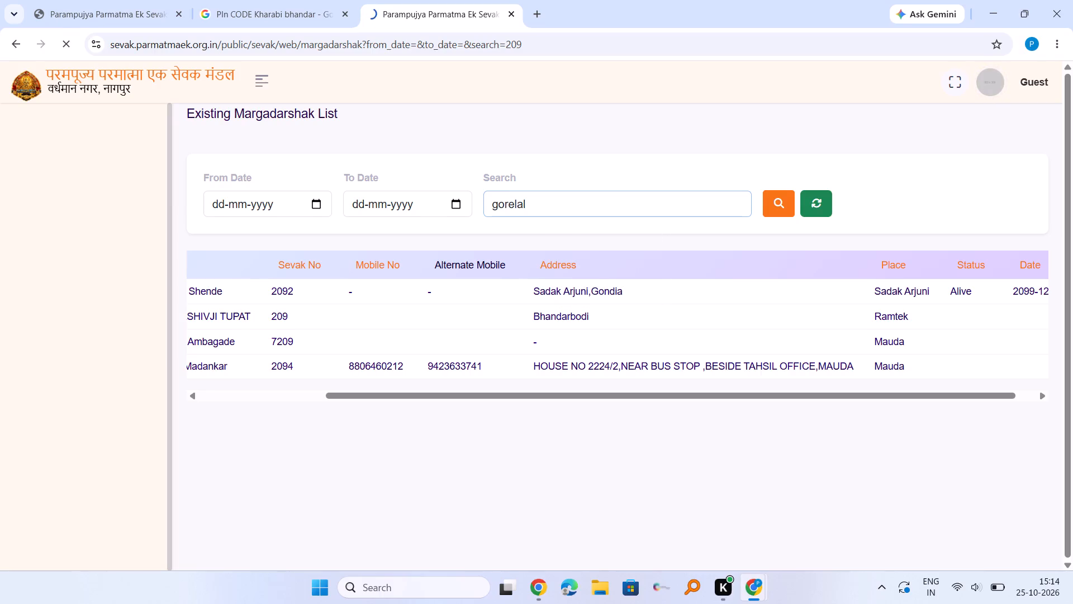
left_click_drag(377, 394, 255, 394)
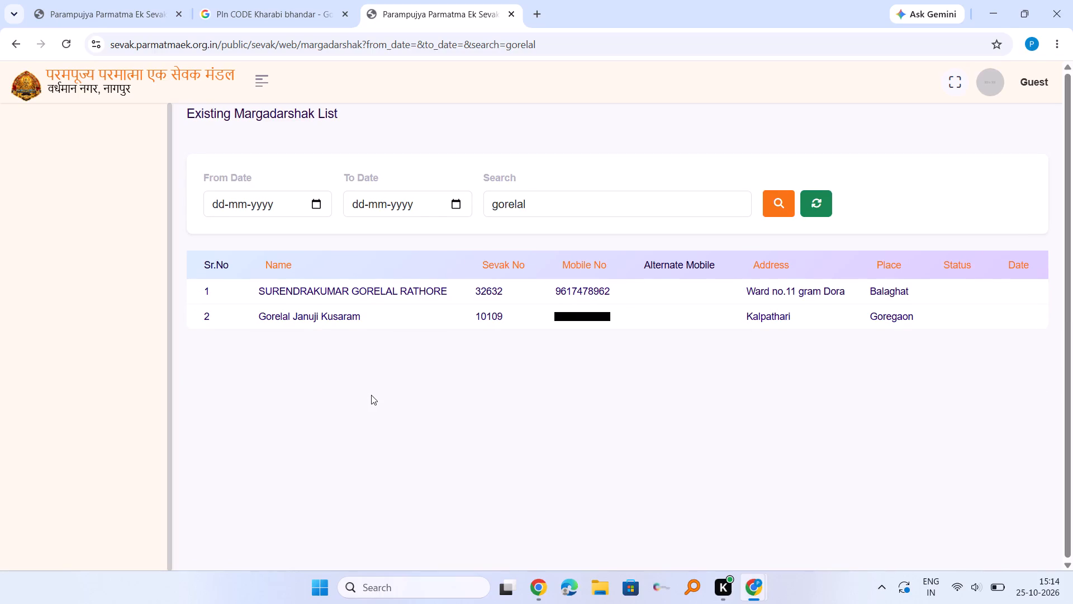
left_click(265, 79)
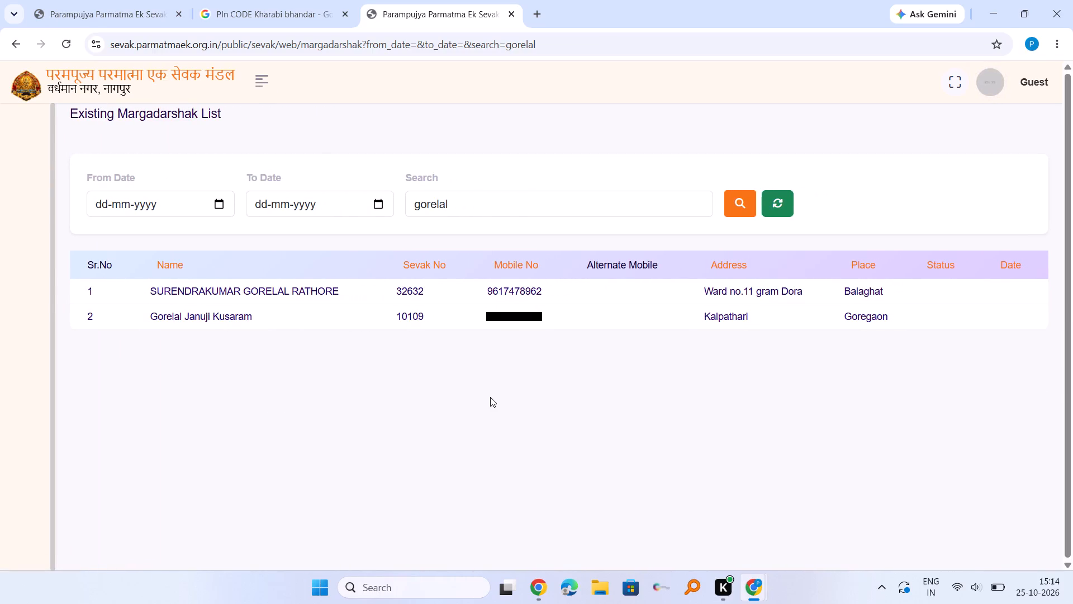
In the registration form, set the Margadarshak Area to Goregaon and choose the margadarshak whose first name is Gorelal.
left_click(102, 12)
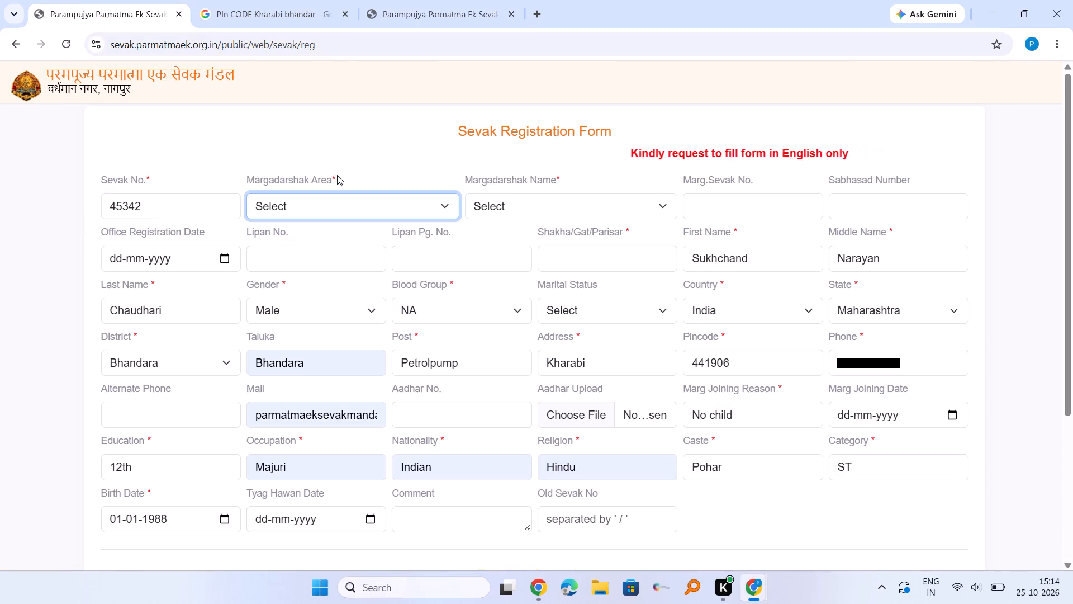
left_click(333, 196)
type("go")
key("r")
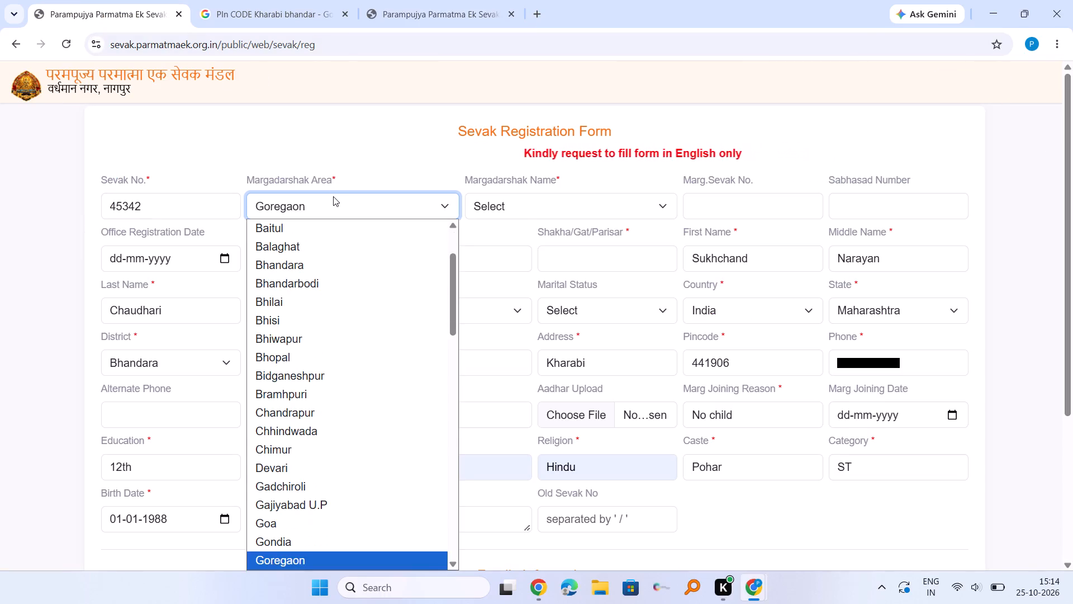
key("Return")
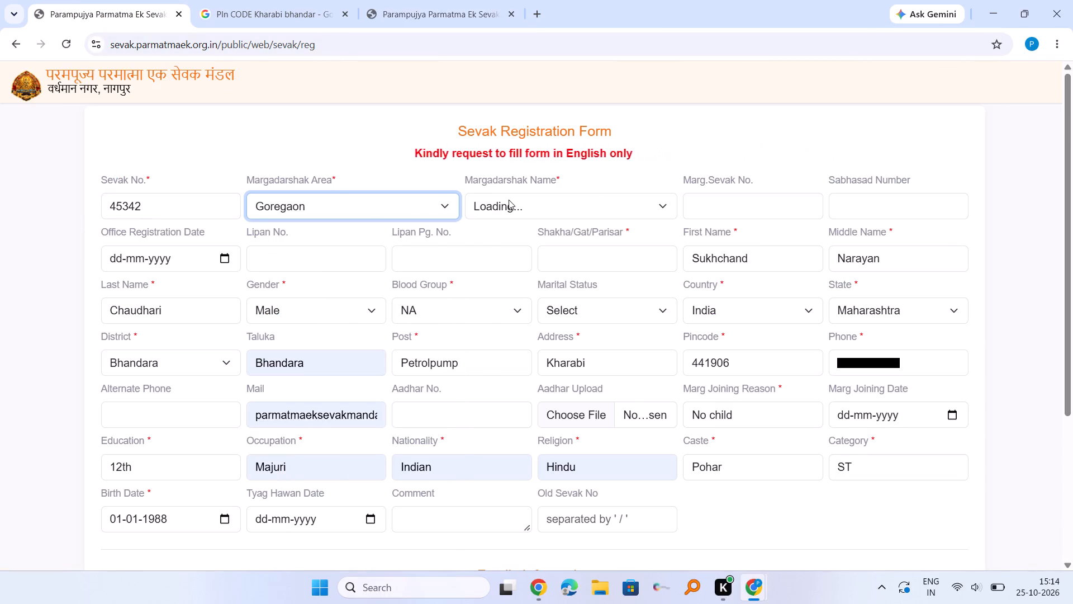
left_click(509, 200)
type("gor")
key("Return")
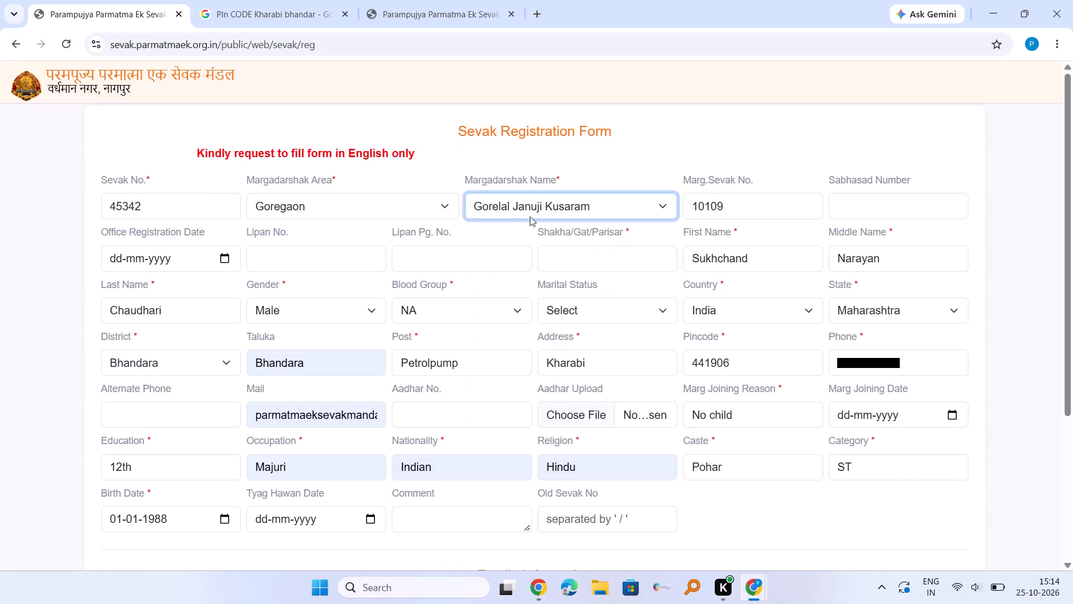
Fill in the Shakha/Gat/Parisar as Bhandara.
left_click(583, 257)
left_click(611, 304)
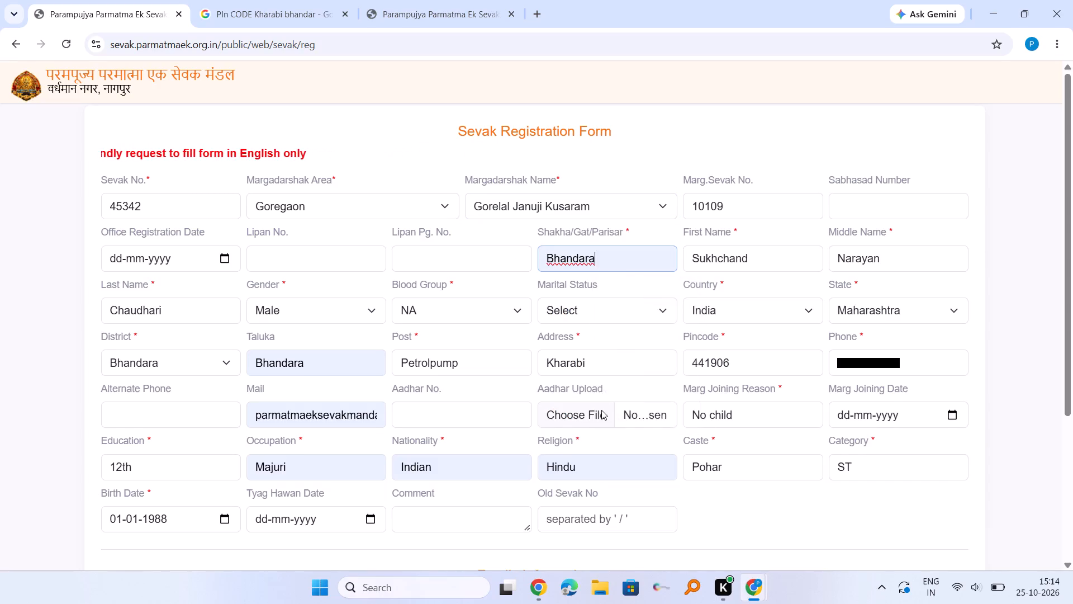
Complete the reCAPTCHA check below the family information by selecting all images with bicycles.
scroll(592, 469, "down", 4)
left_click(443, 456)
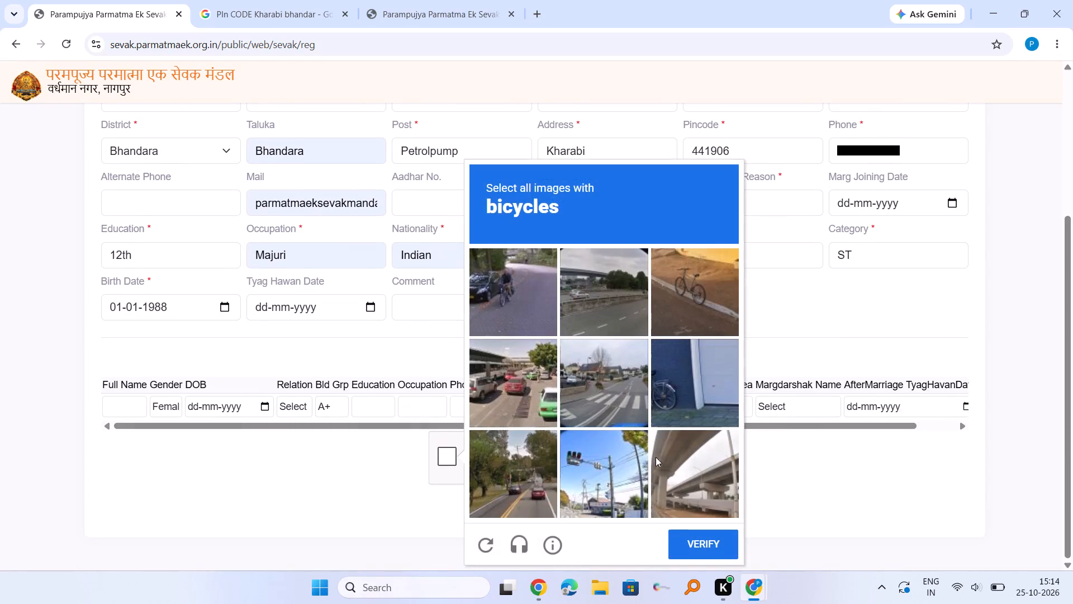
left_click(690, 394)
left_click(691, 283)
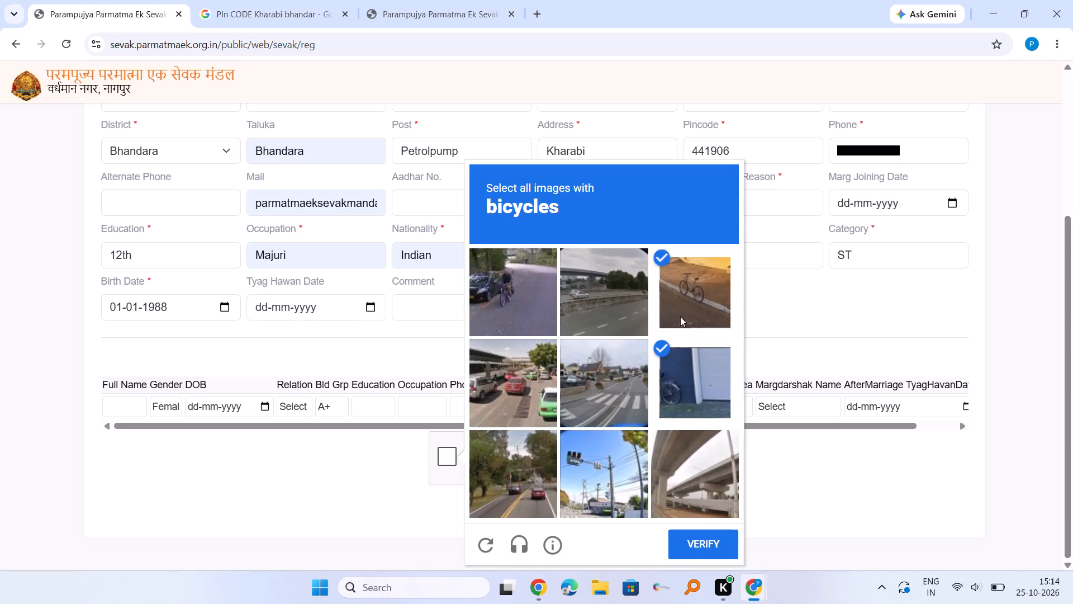
left_click(501, 297)
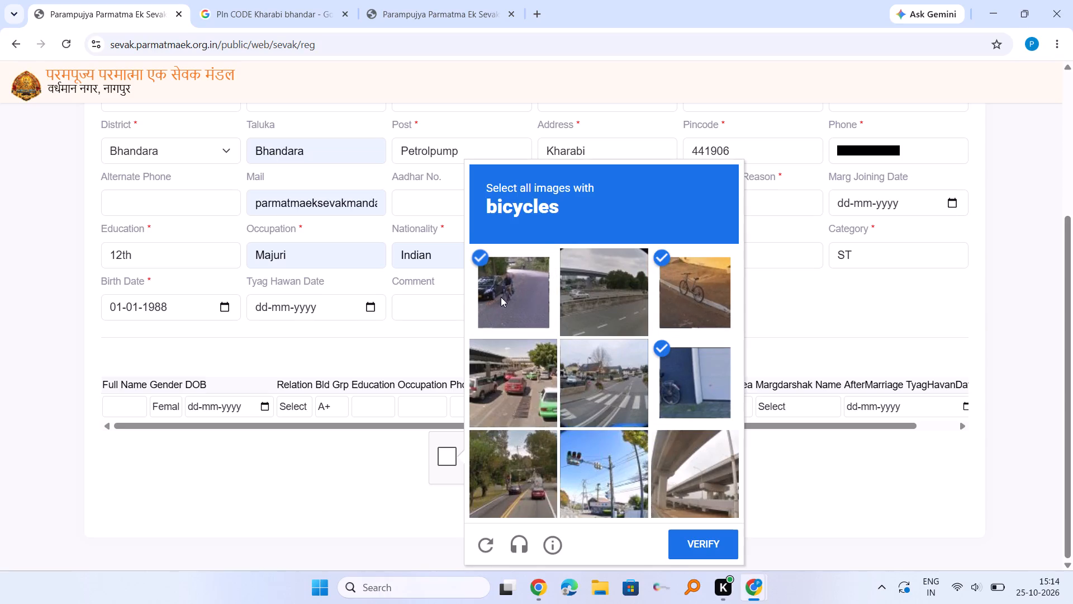
left_click(713, 543)
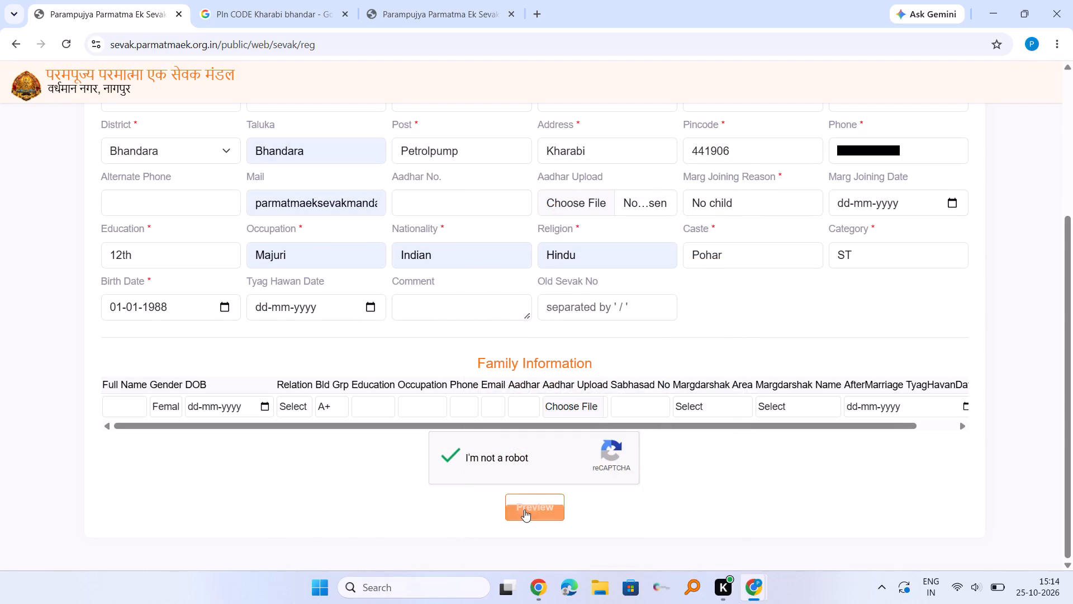
Preview the completed sevak record, submit the registration and dismiss the resulting notice.
left_click(524, 509)
scroll(524, 509, "down", 7)
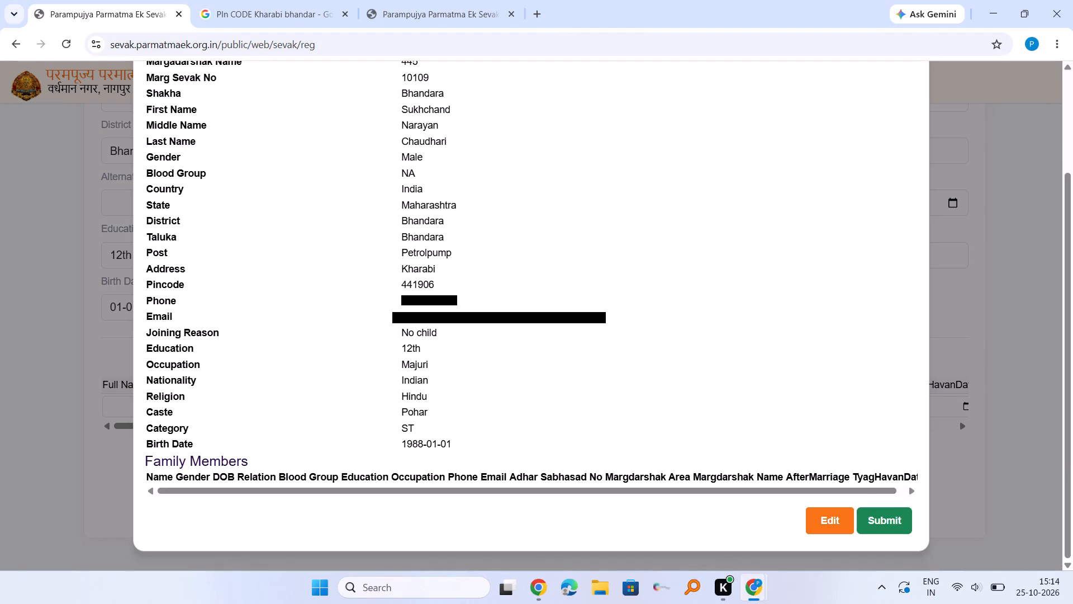
left_click(899, 522)
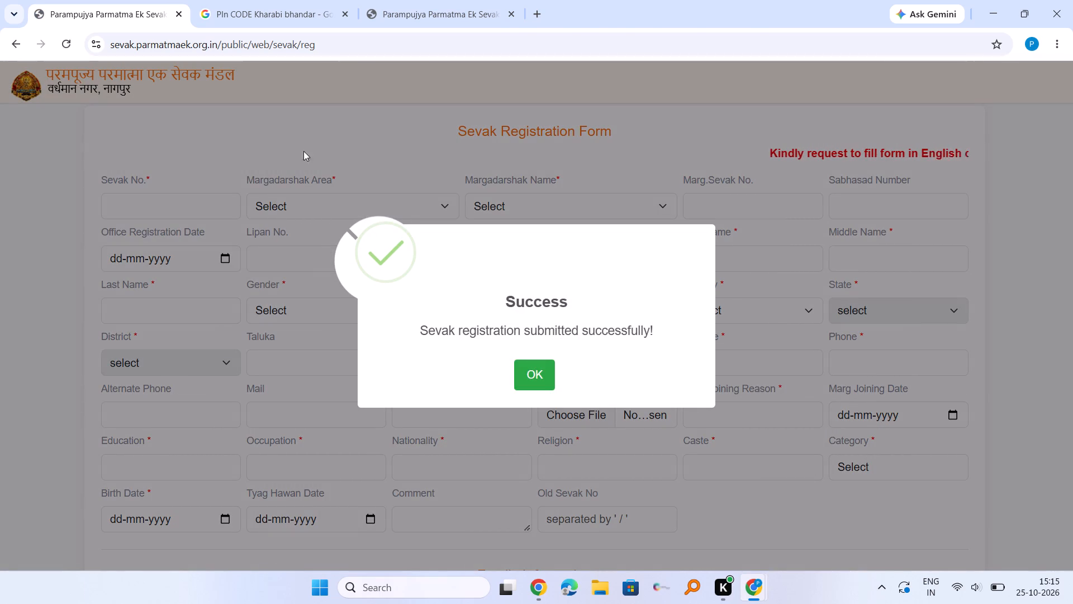
left_click(533, 370)
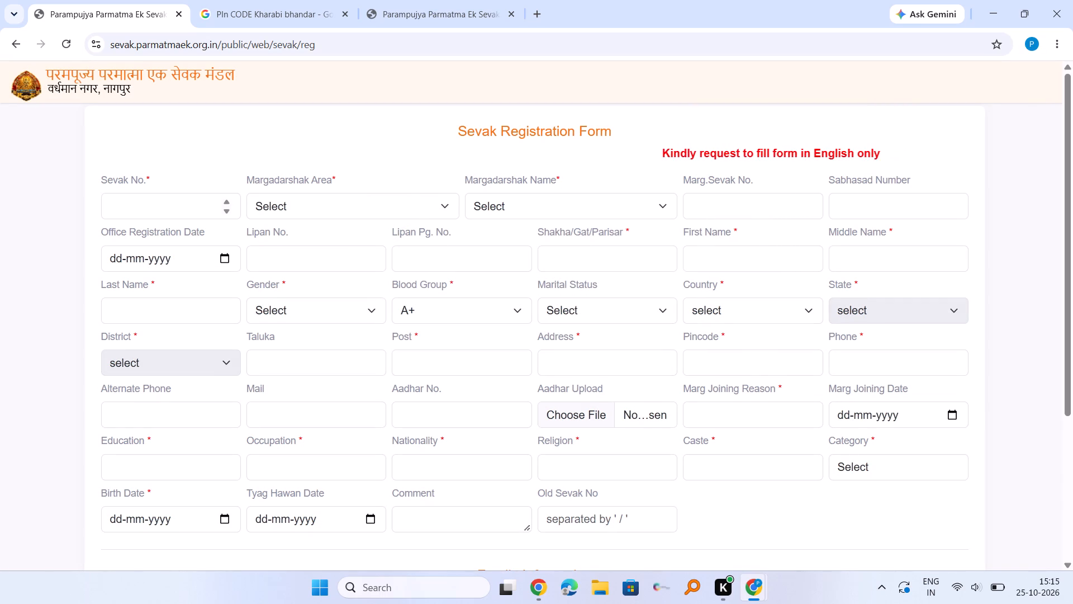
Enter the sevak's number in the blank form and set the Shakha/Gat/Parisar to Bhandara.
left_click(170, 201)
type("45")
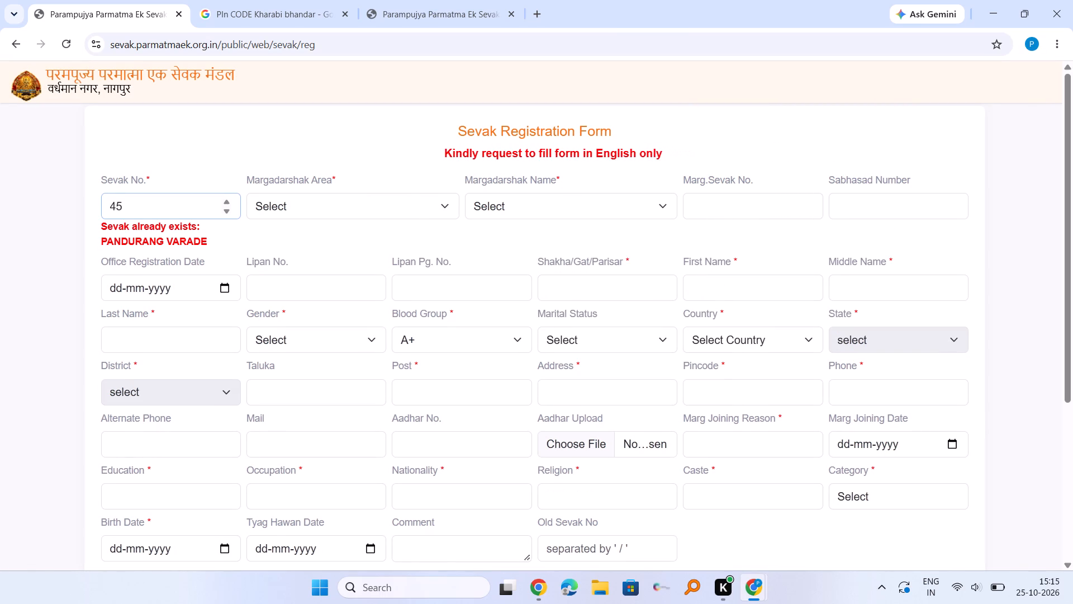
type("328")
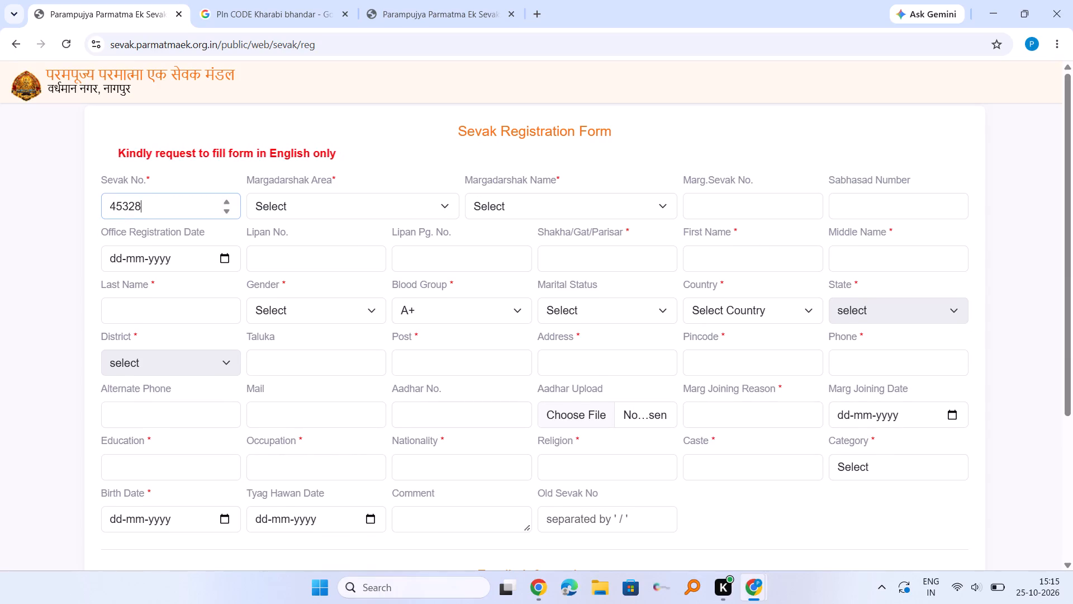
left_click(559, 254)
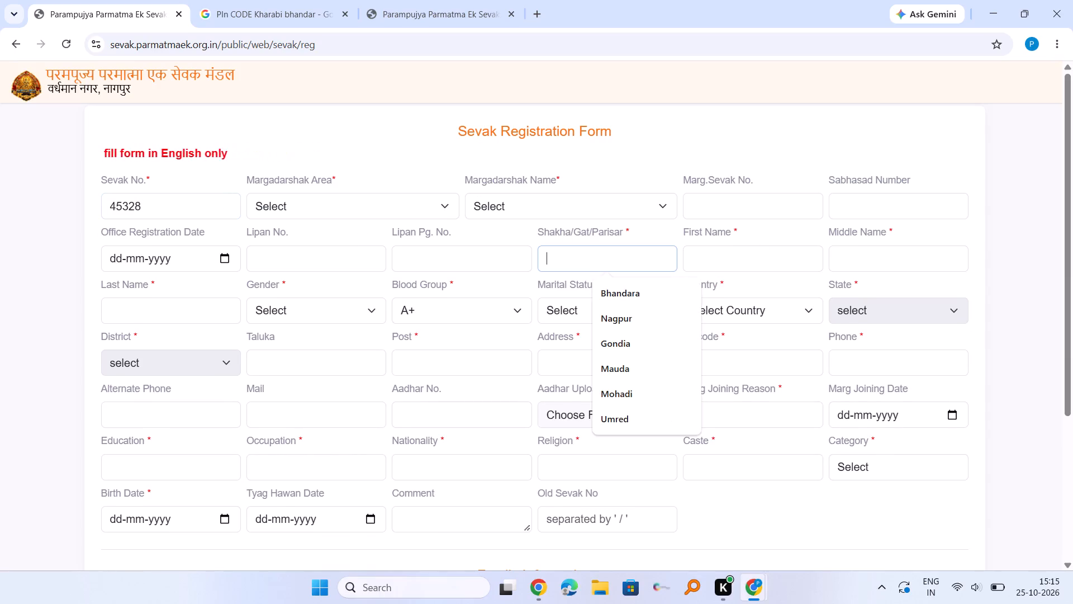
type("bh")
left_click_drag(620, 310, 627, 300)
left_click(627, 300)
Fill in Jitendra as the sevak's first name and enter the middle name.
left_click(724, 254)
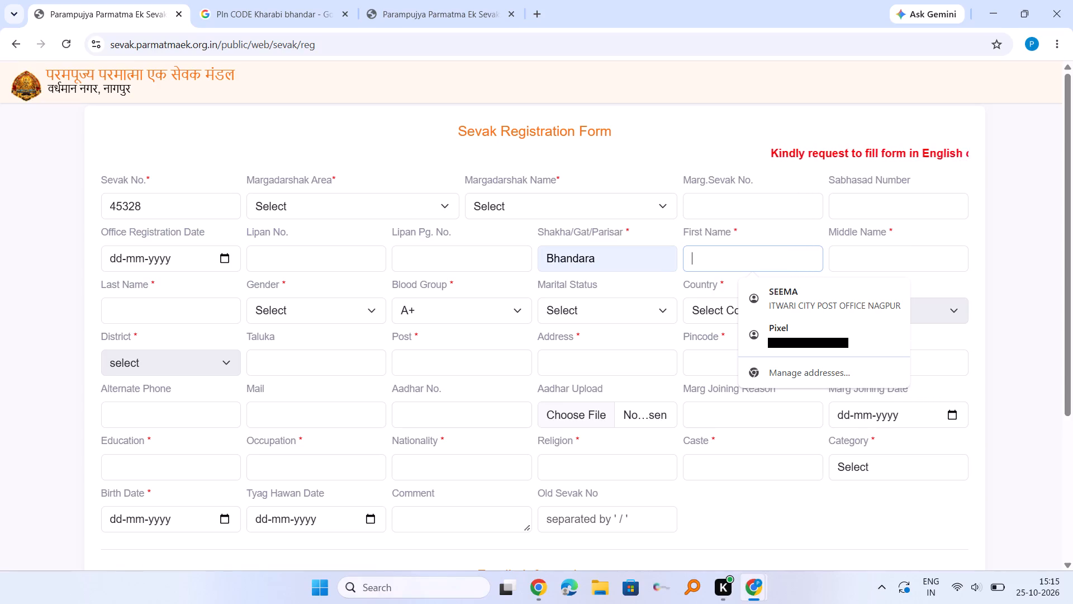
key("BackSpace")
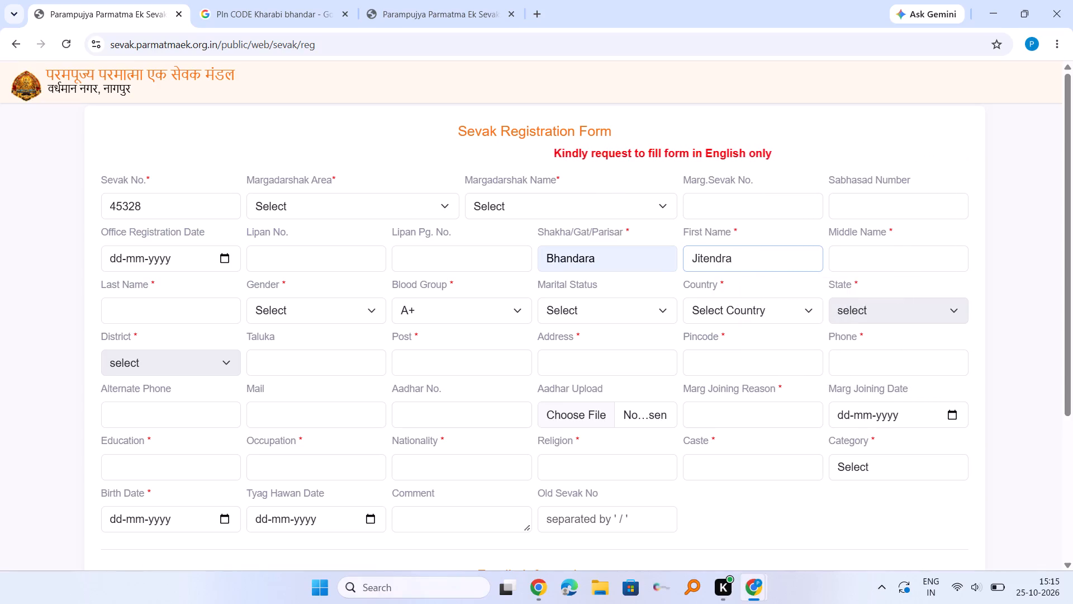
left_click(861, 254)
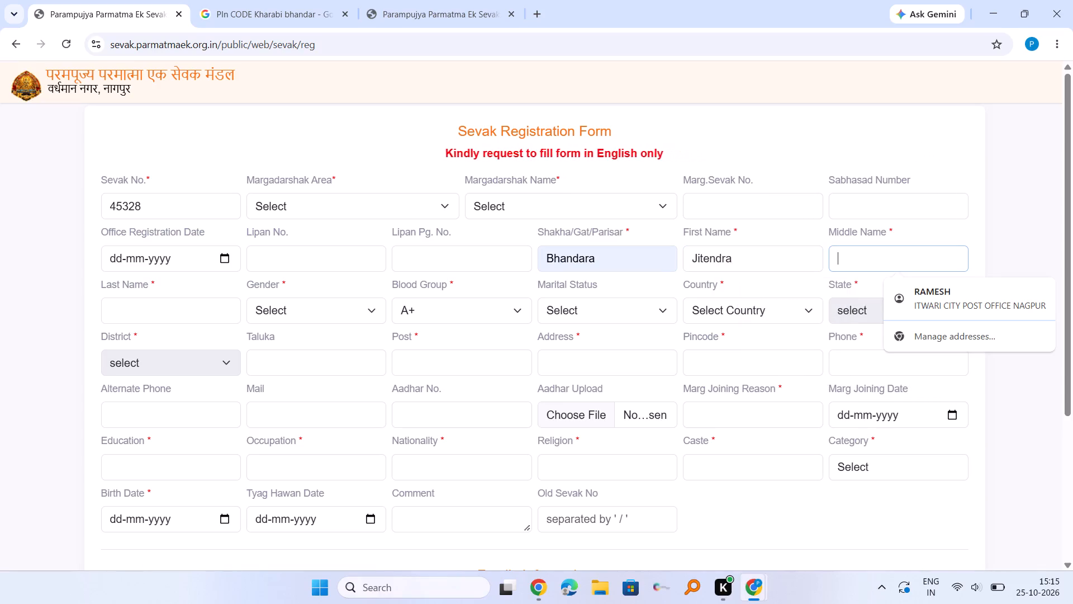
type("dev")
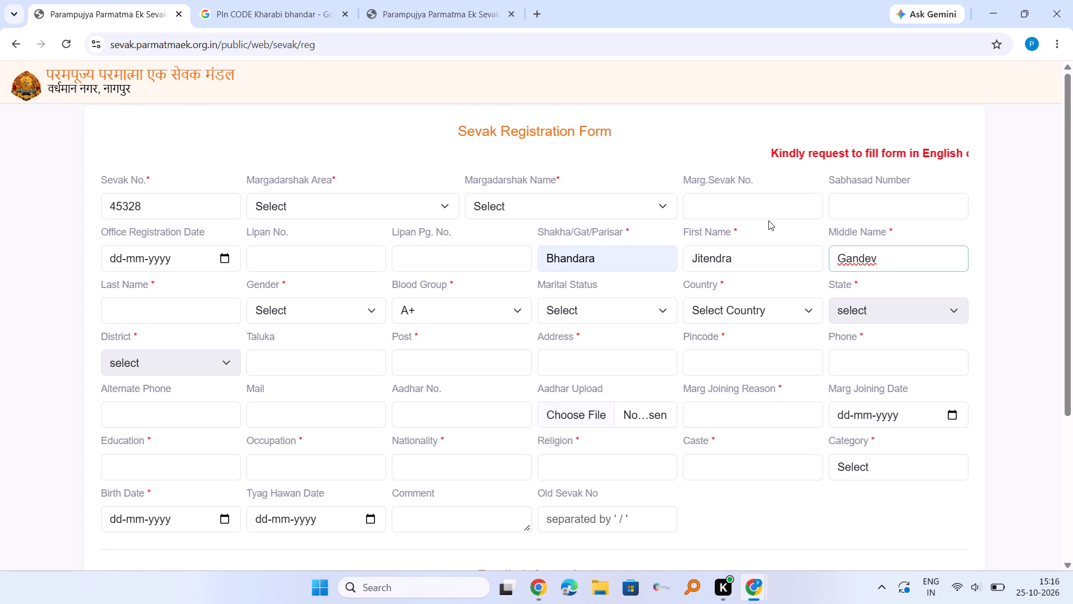
Replace the first name with Madhukar and correct the last two digits of the Sevak No. to 38.
double_click(711, 262)
key("BackSpace")
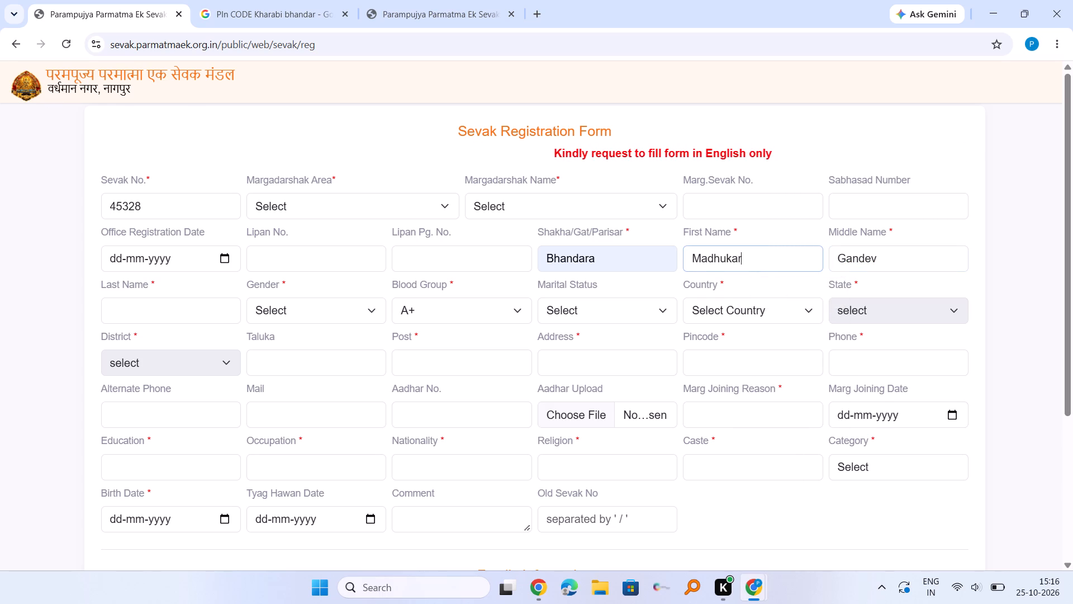
left_click(211, 208)
key("BackSpace")
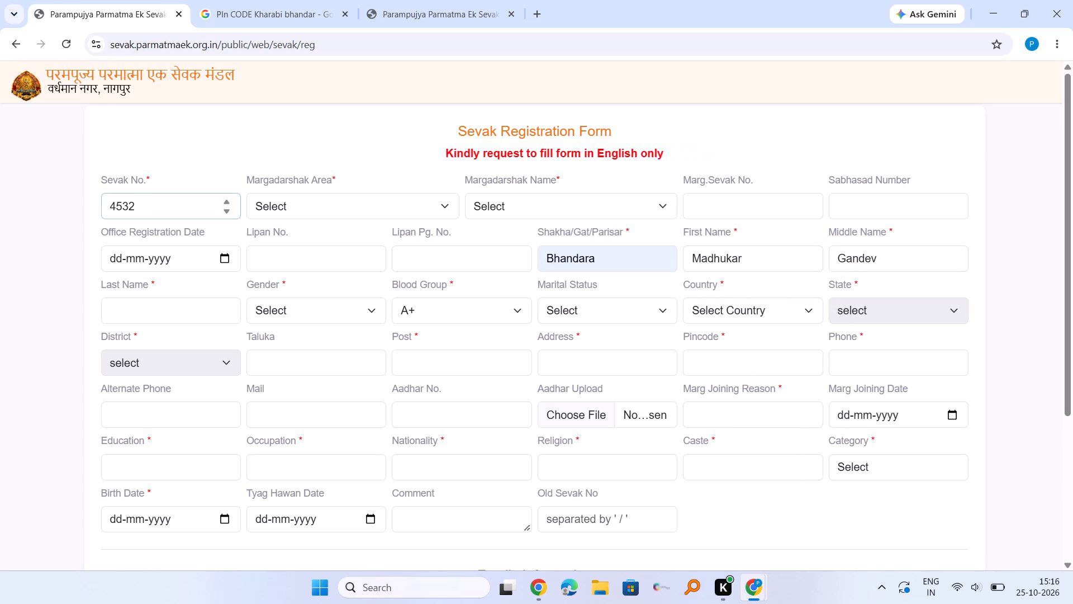
key("BackSpace")
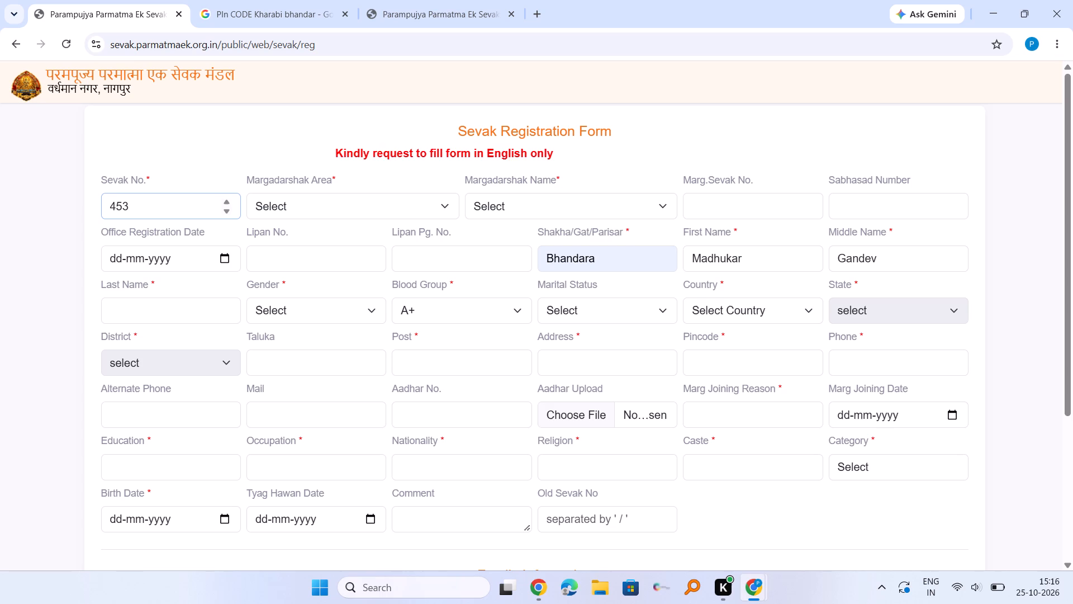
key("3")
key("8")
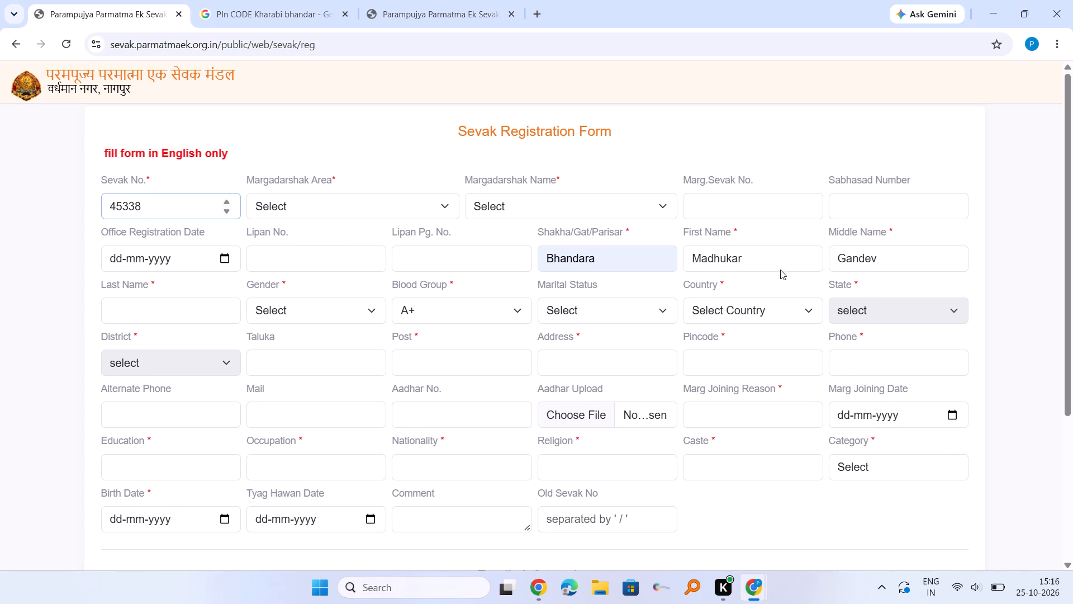
Change the Shakha/Gat/Parisar to Nagpur.
left_click(607, 265)
key("BackSpace")
key("BackSpace")
key("BackSpace")
key("BackSpace")
key("BackSpace")
key("BackSpace")
key("BackSpace")
key("BackSpace")
key("BackSpace")
key("BackSpace")
key("BackSpace")
key("BackSpace")
key("BackSpace")
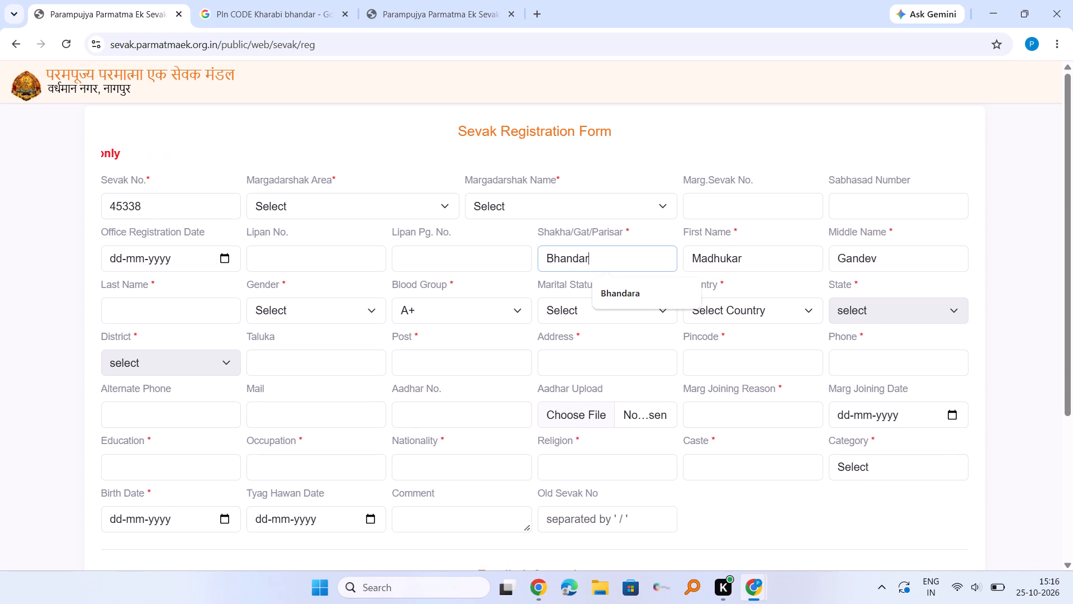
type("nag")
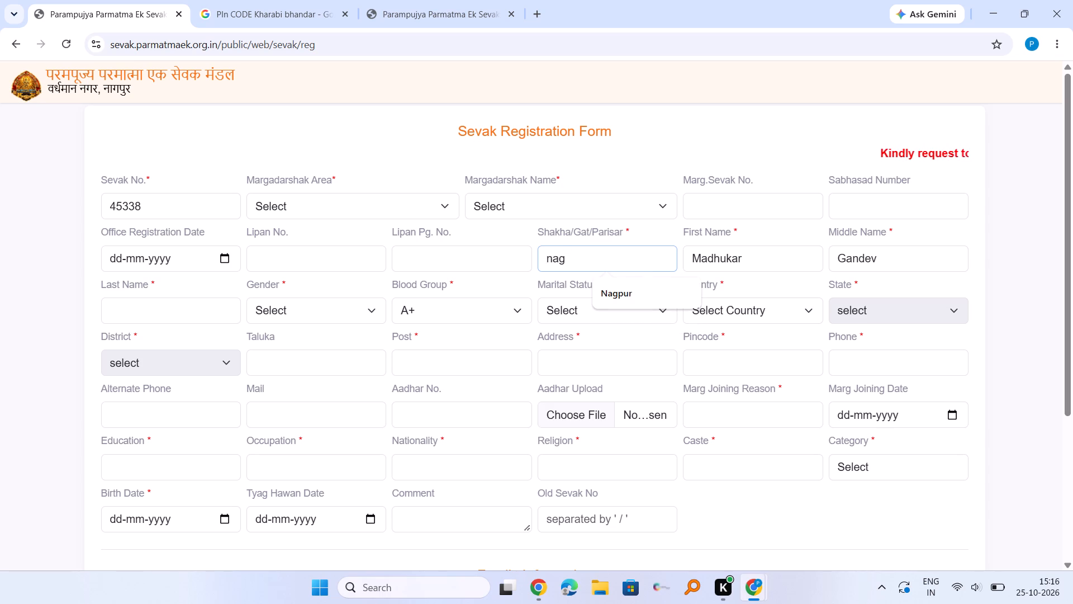
left_click(640, 296)
Replace the sevak's middle name with the correct one and fill in the last name.
double_click(841, 257)
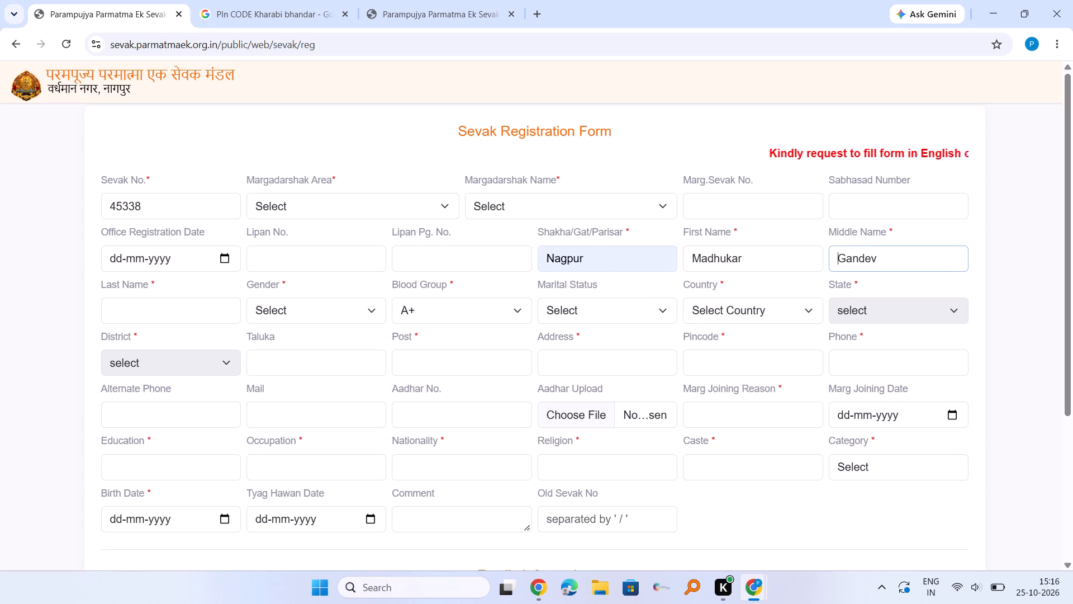
key("BackSpace")
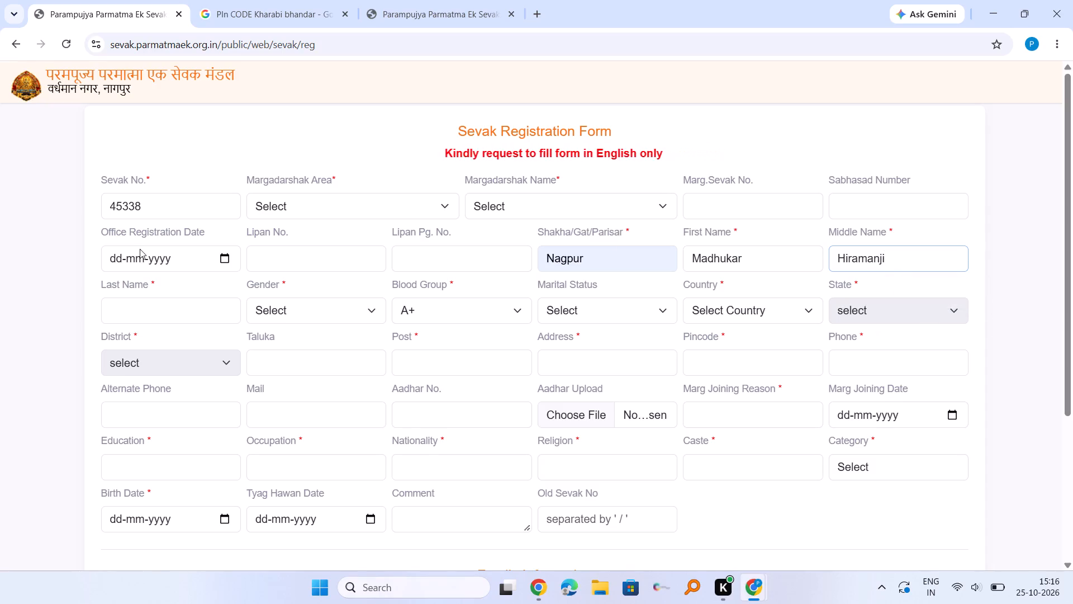
left_click(113, 320)
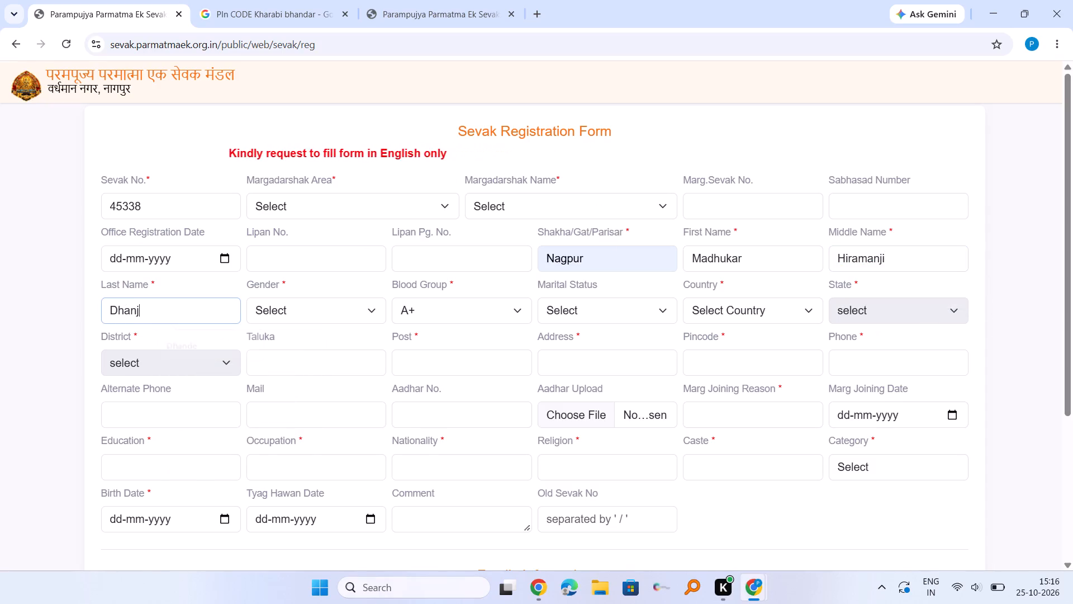
Set the sevak's gender to Male and the blood group to NA.
left_click(284, 314)
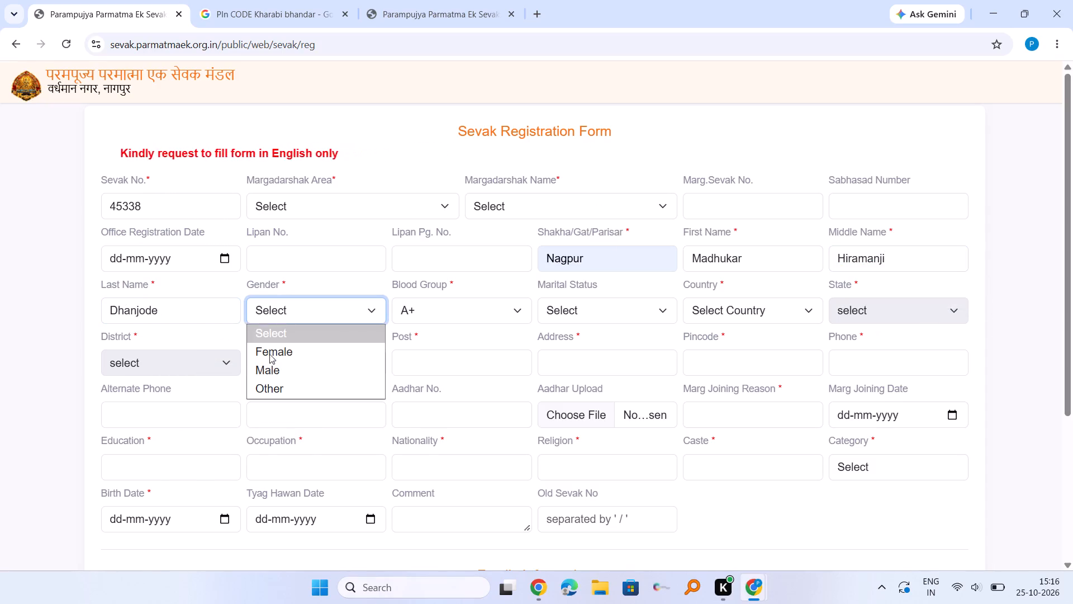
left_click(266, 371)
left_click(425, 306)
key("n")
key("Return")
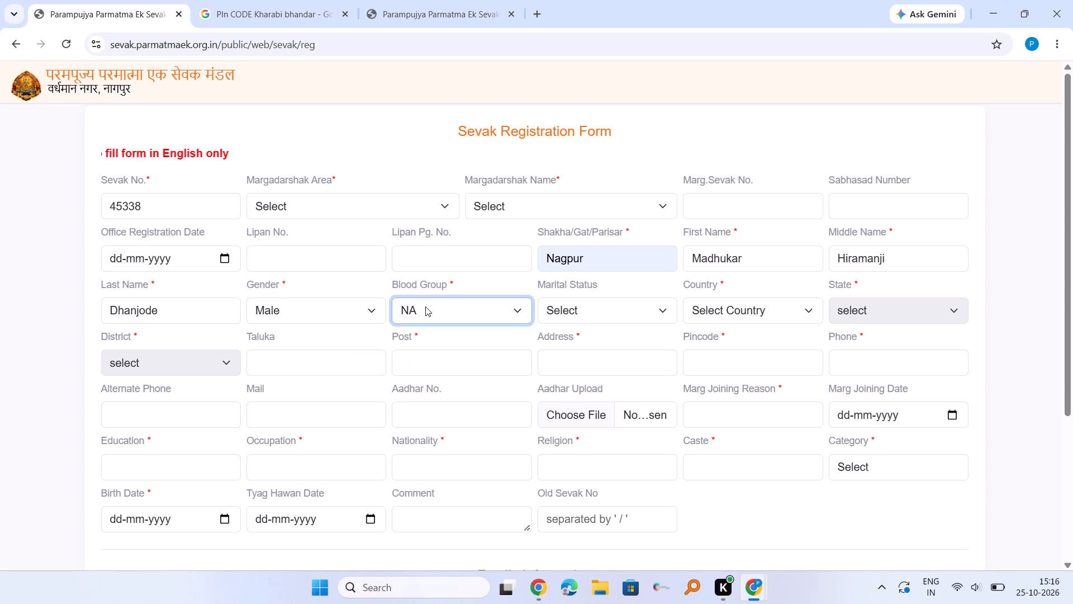
Set the sevak's location to country India, state Maharashtra and district Nagpur.
left_click(759, 310)
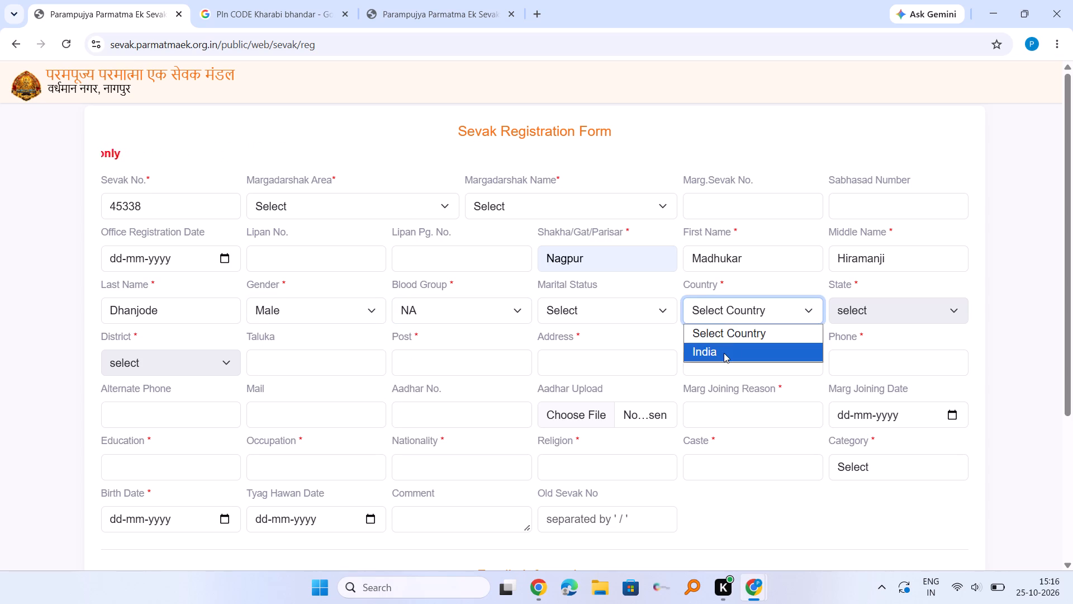
left_click(724, 353)
left_click(838, 314)
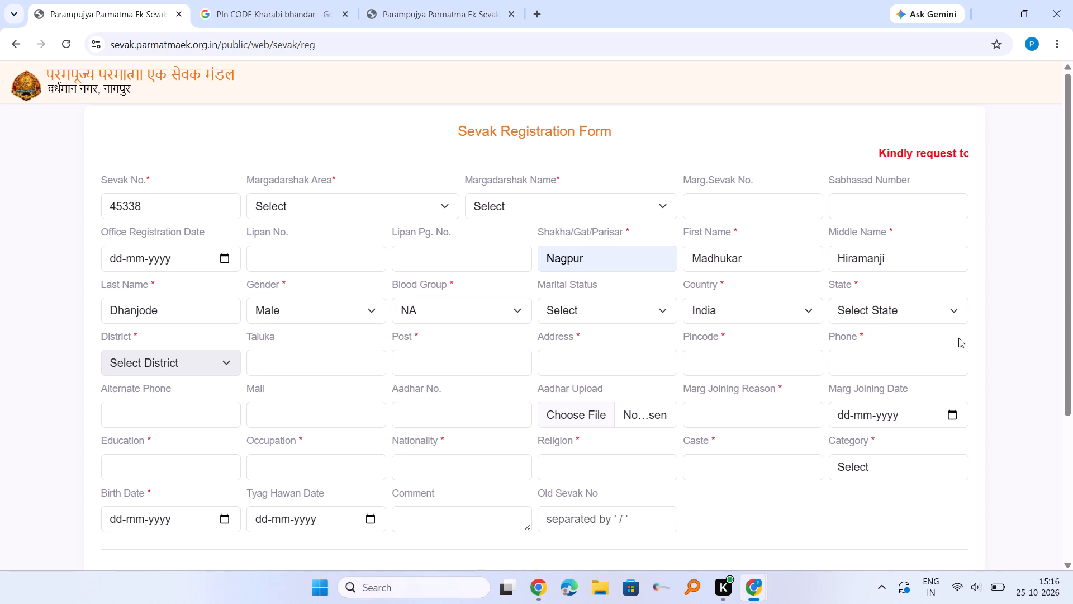
left_click(926, 315)
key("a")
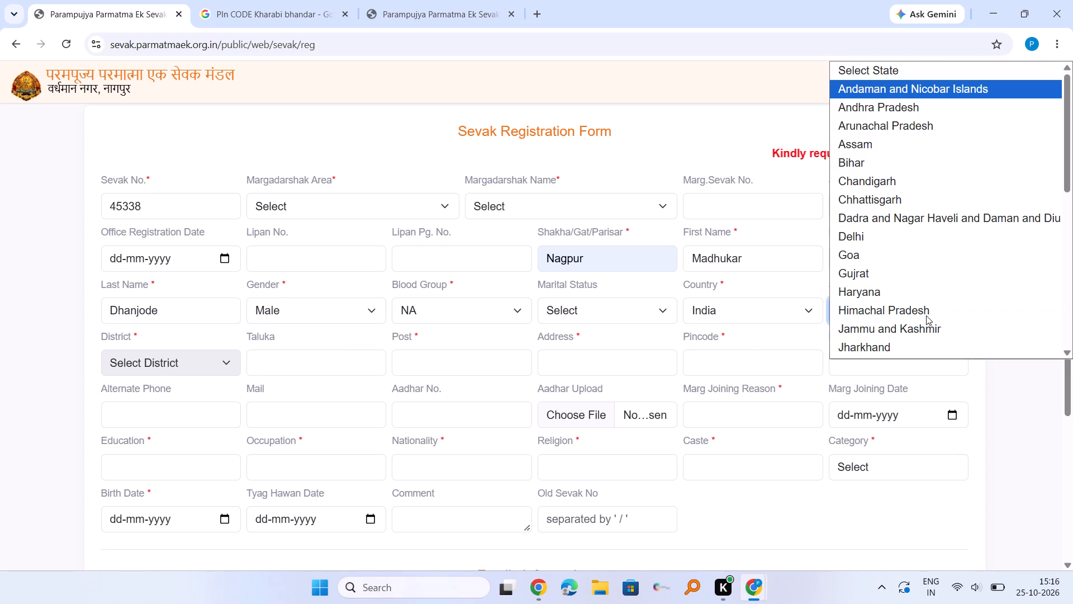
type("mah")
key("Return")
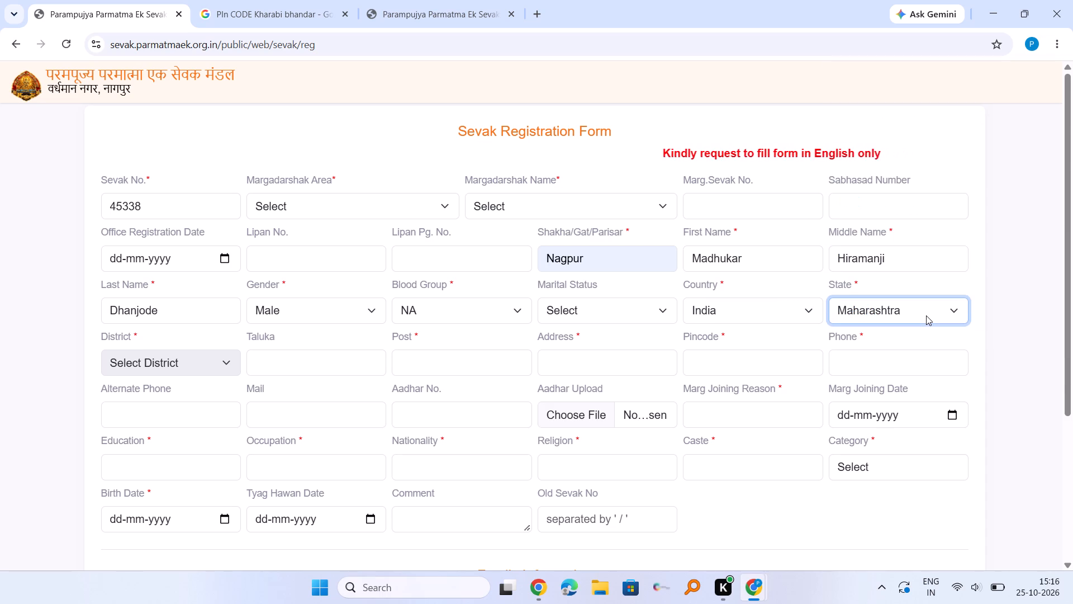
left_click(163, 362)
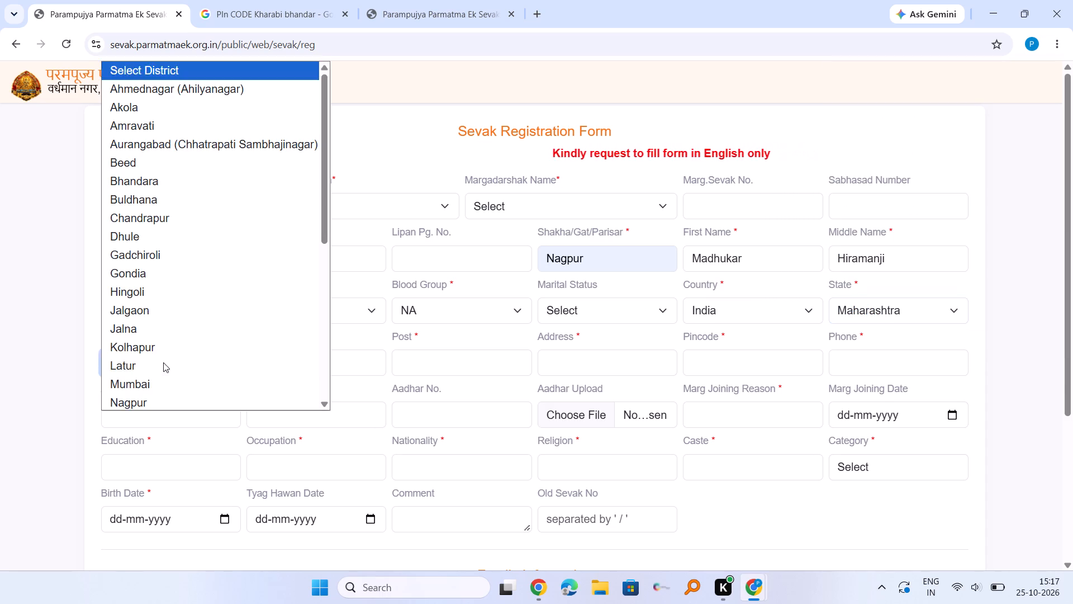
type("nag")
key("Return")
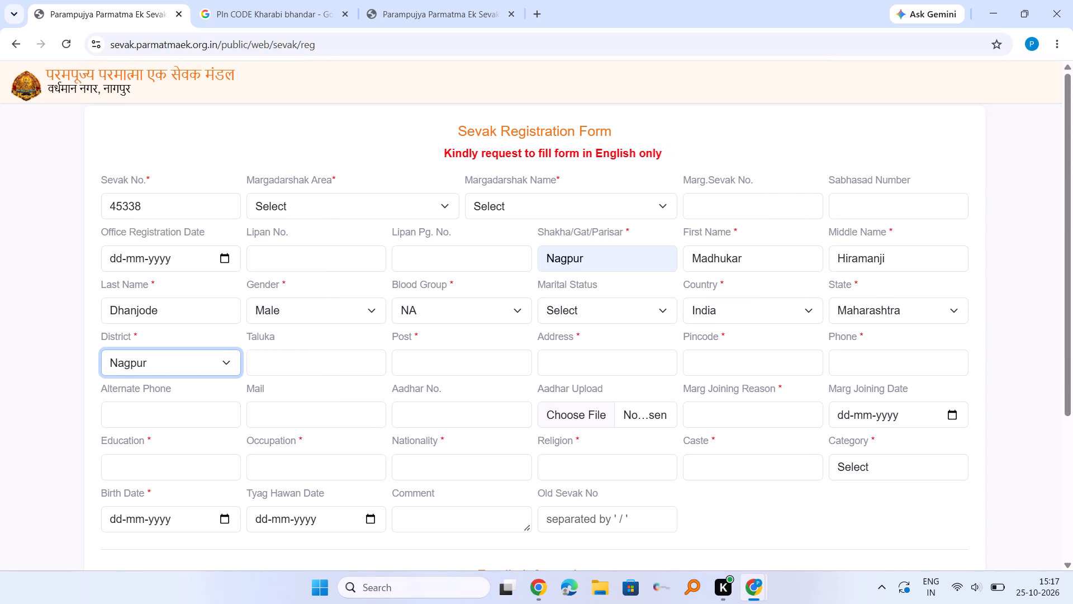
left_click(265, 357)
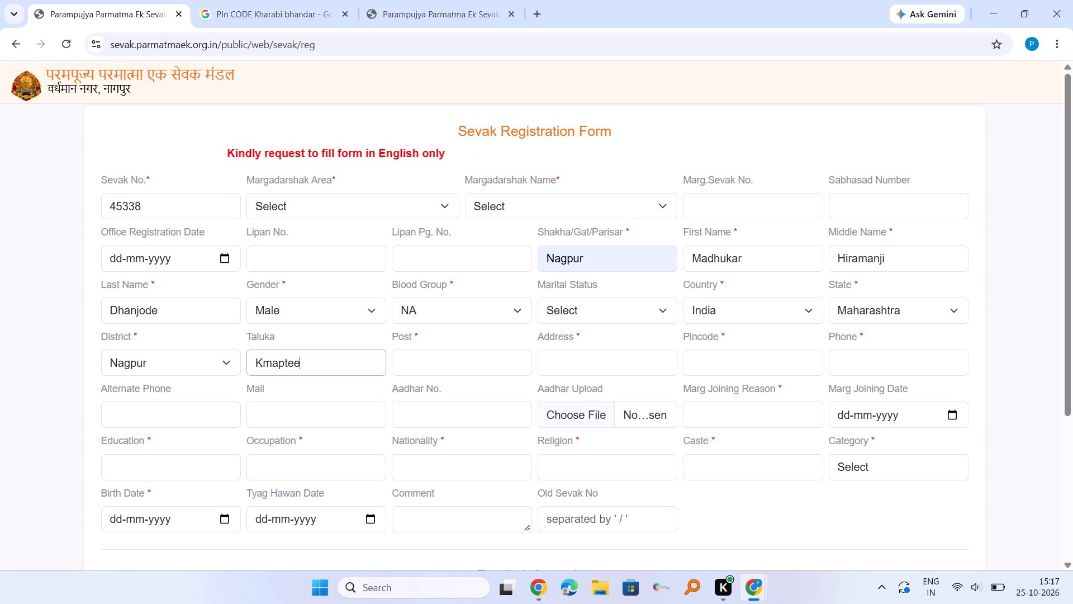
left_click(412, 351)
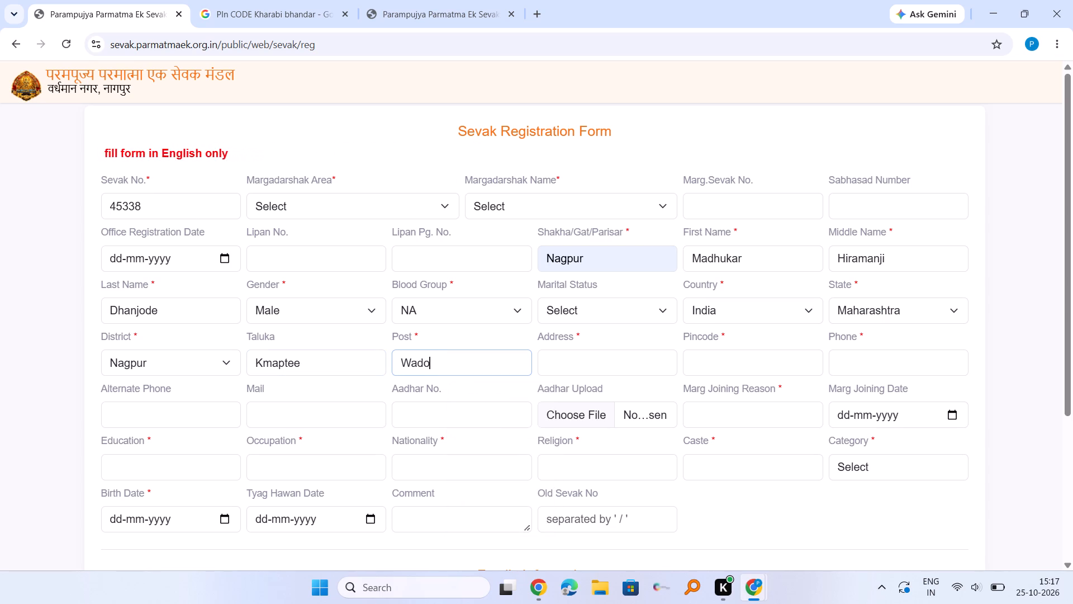
left_click(538, 359)
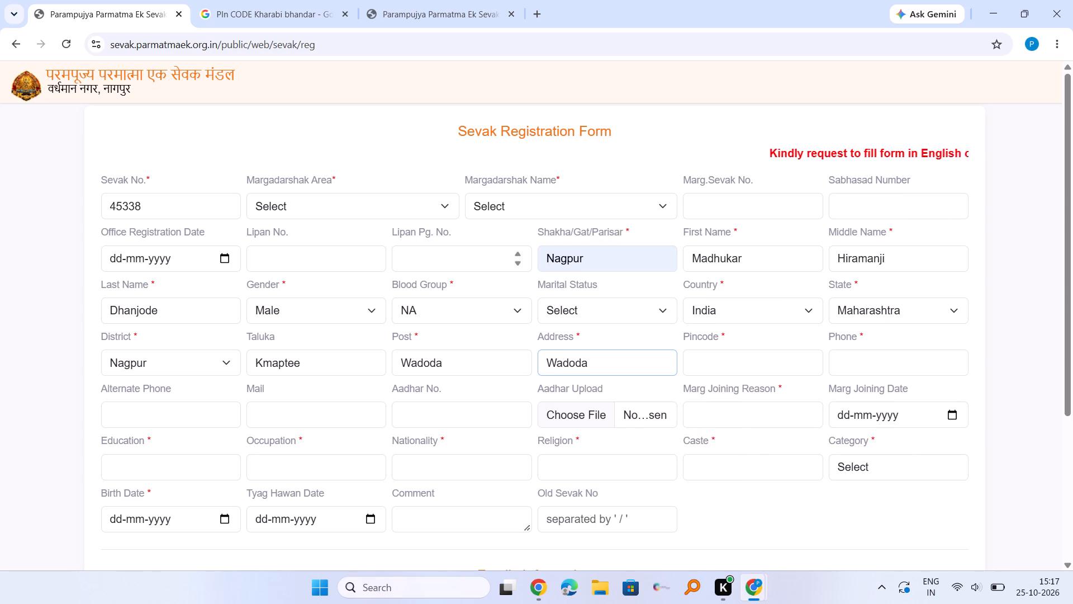
Switch to the Google search page and search for "PIn CODE wadoda nagpur".
left_click(259, 14)
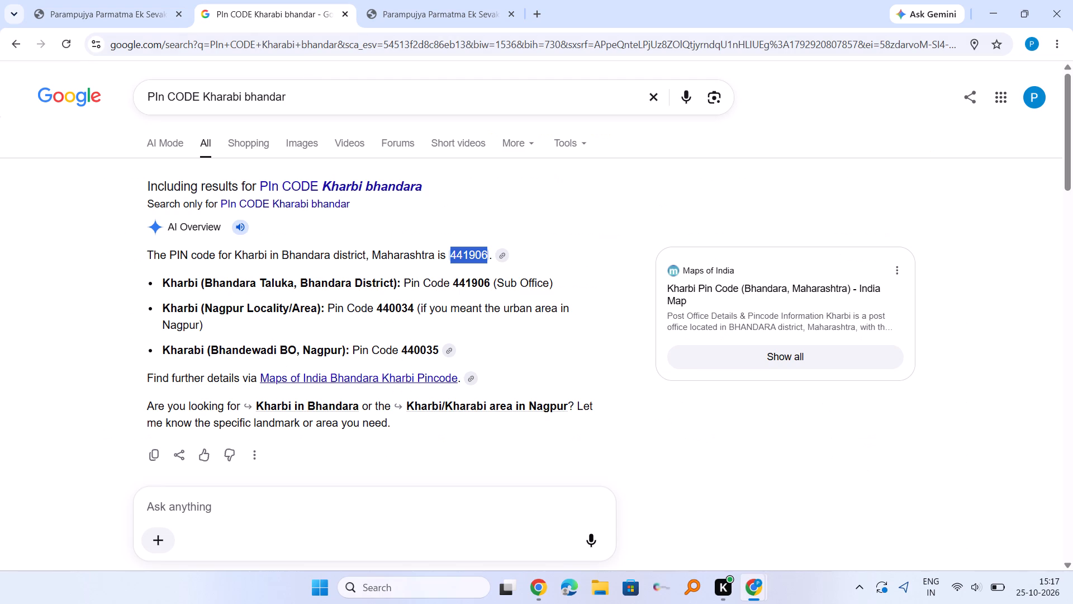
left_click_drag(298, 93, 204, 93)
key("BackSpace")
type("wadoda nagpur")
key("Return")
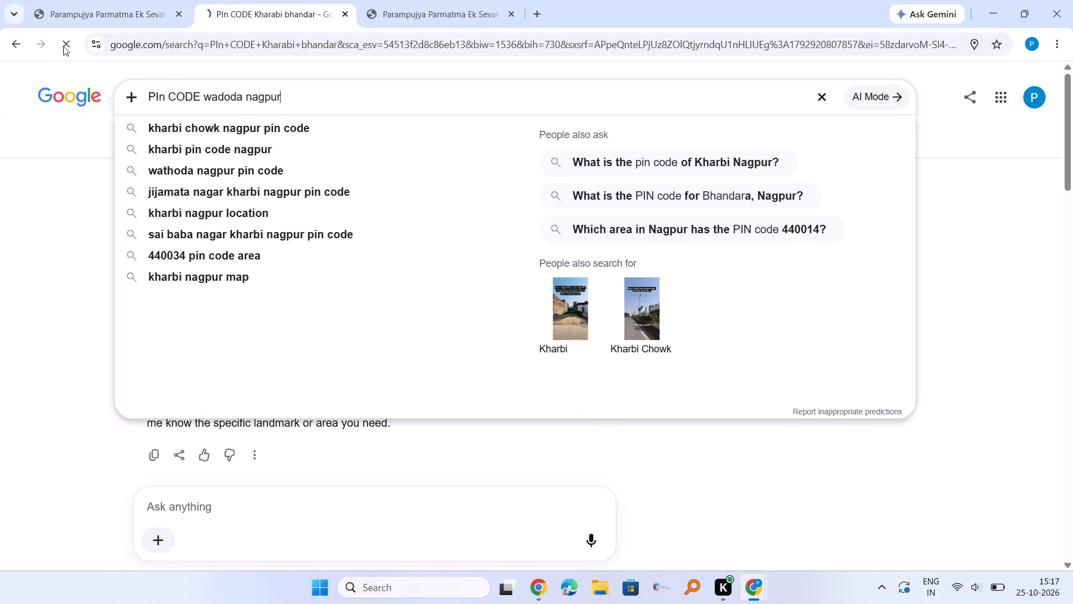
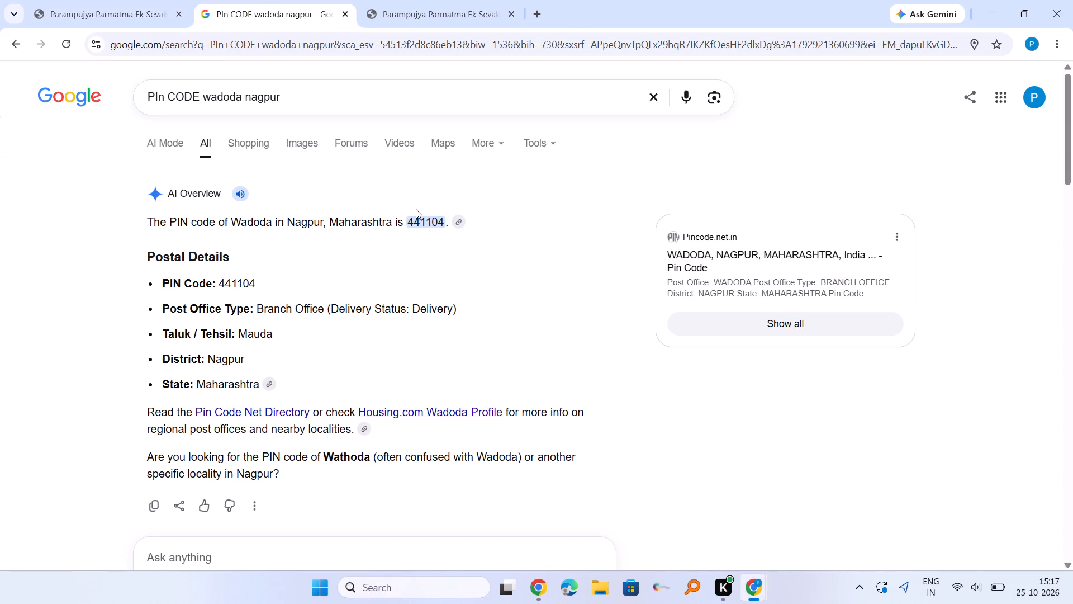
Copy the PIN code 441104 from the search result into the registration form's Pincode field.
double_click(417, 216)
key("ctrl+c")
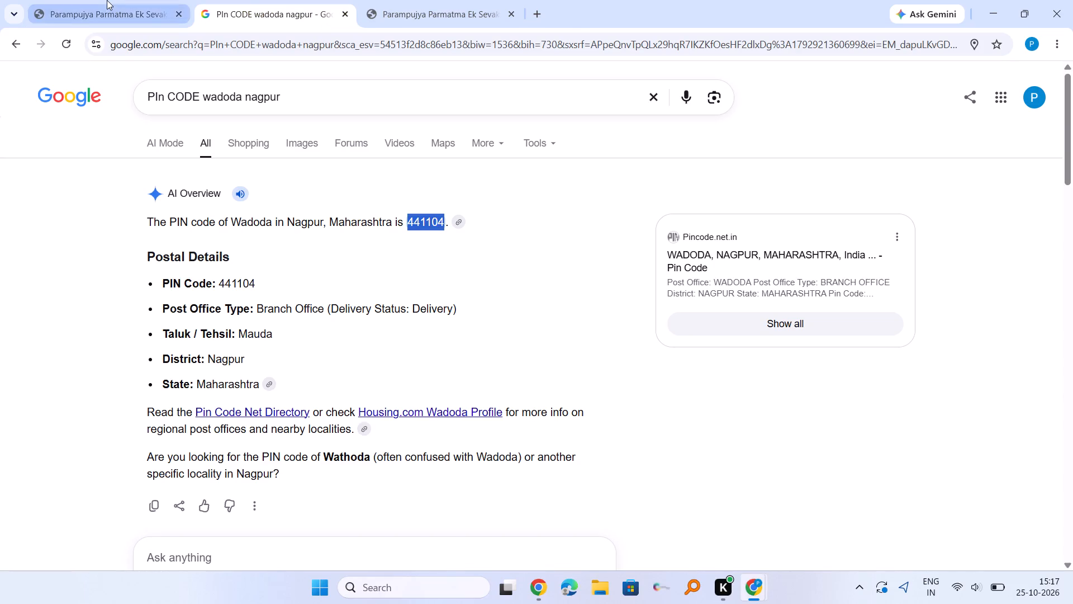
left_click(107, 0)
left_click(696, 363)
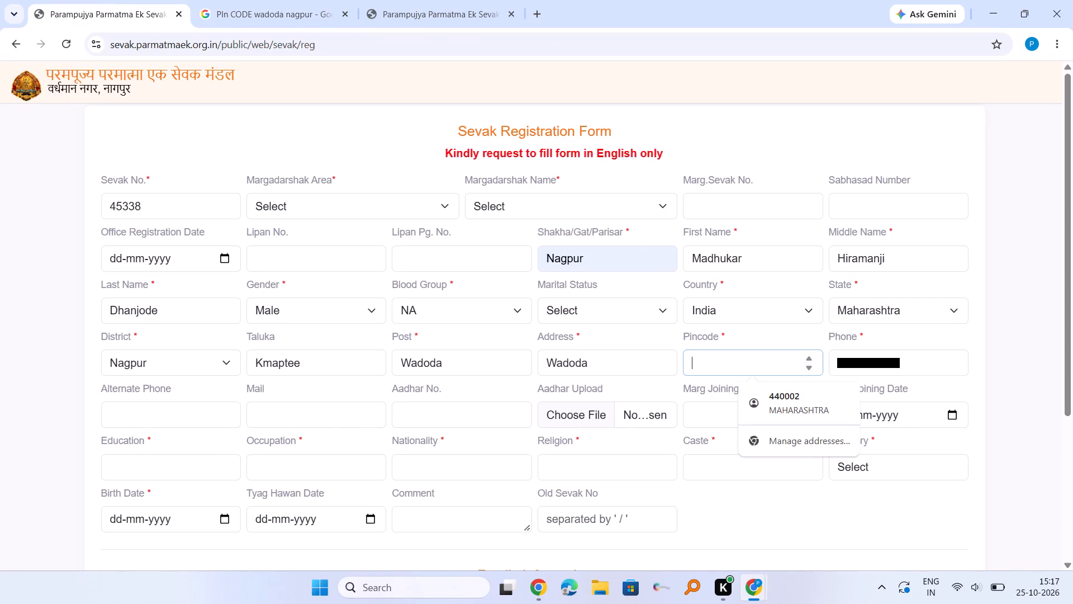
key("ctrl+v")
Fill in Mail with the saved organisation e-mail address and set the Marg Joining Reason to Sharirikh dukh.
left_click(331, 414)
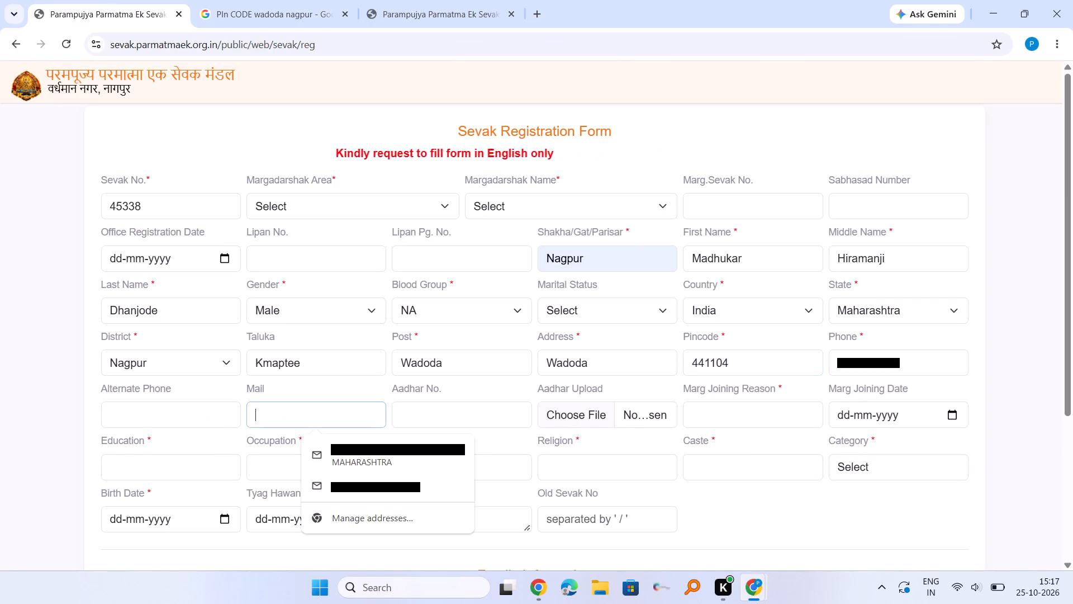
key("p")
left_click(352, 456)
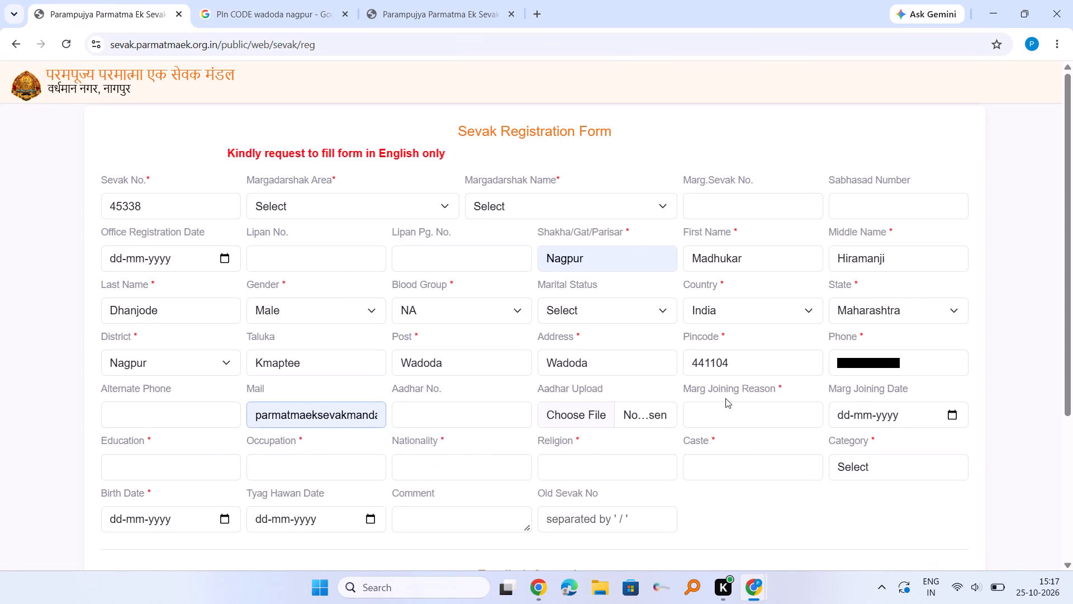
left_click(718, 410)
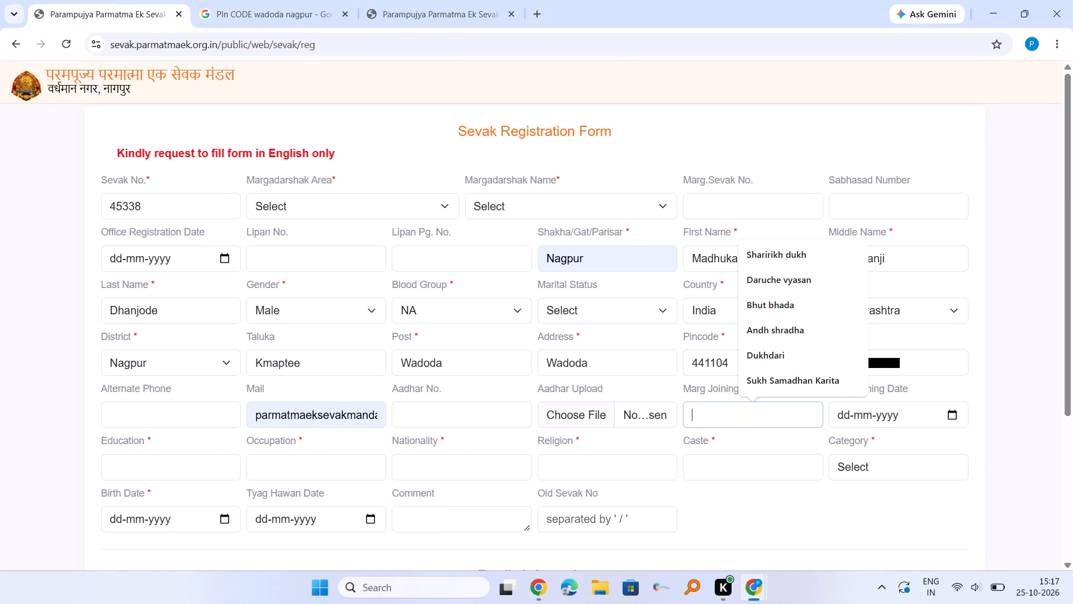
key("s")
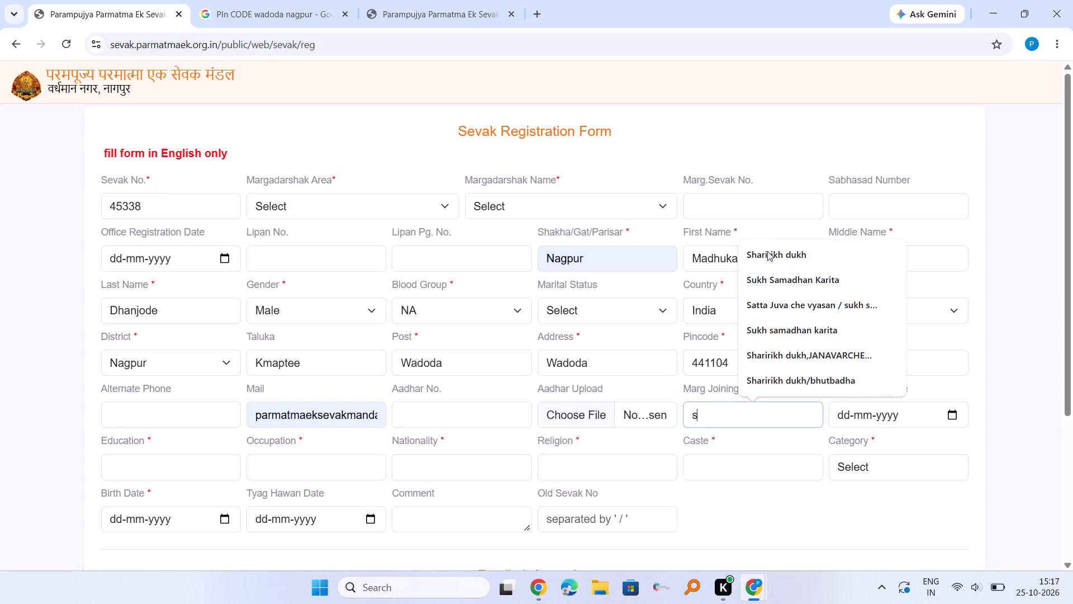
left_click(765, 265)
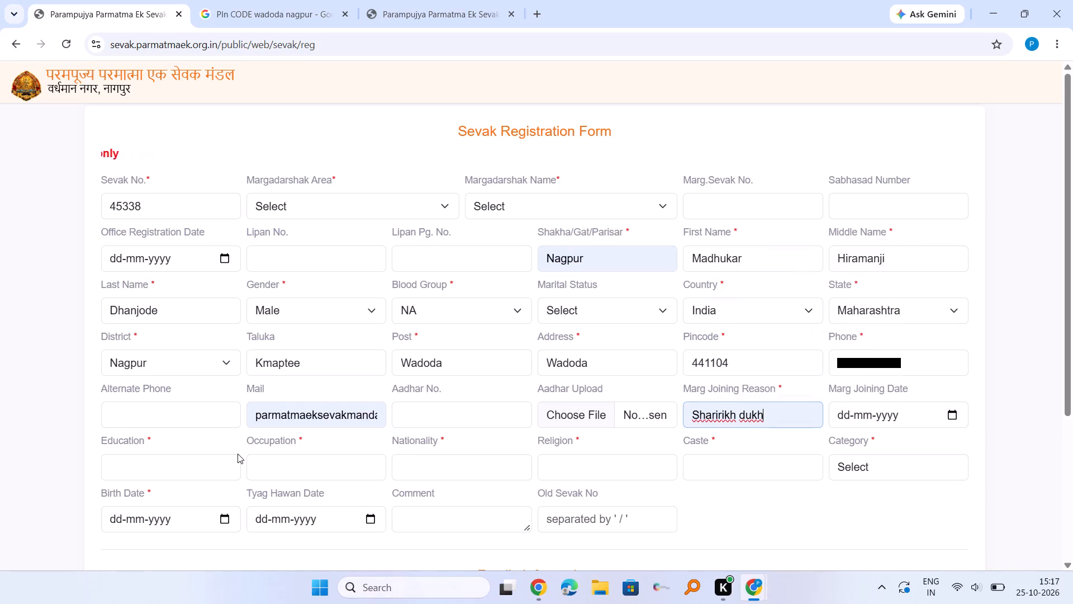
Enter 4th as the sevak's Education and Sheti as the Occupation.
left_click(182, 461)
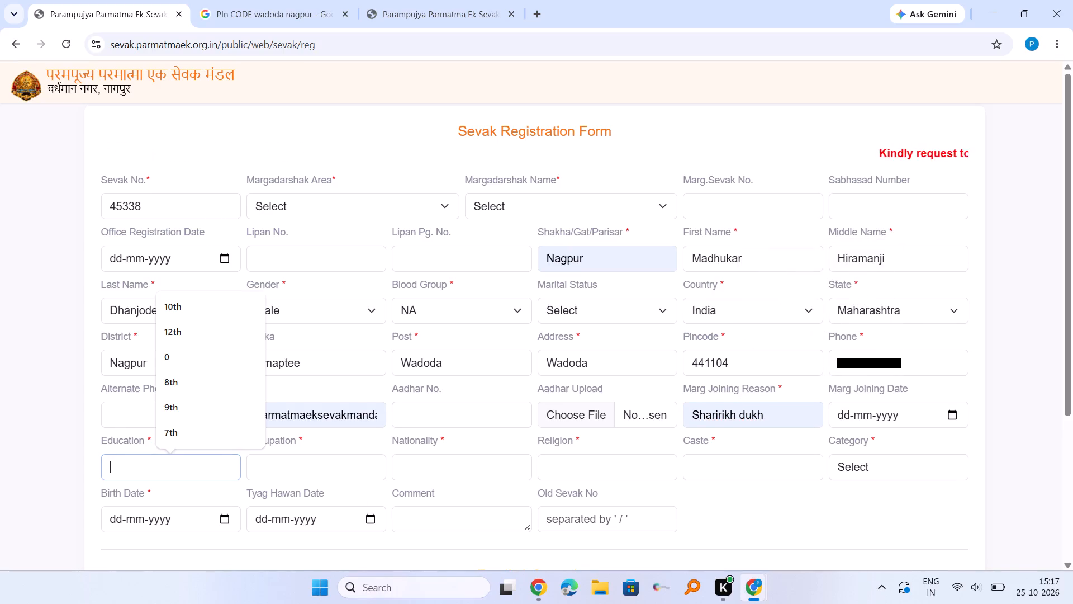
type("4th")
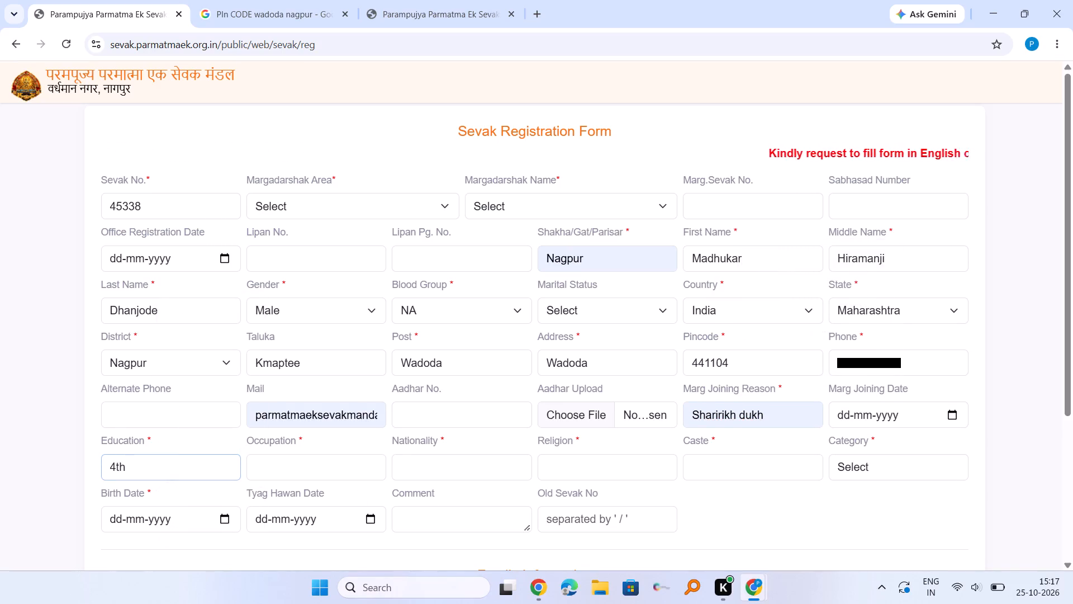
left_click(259, 463)
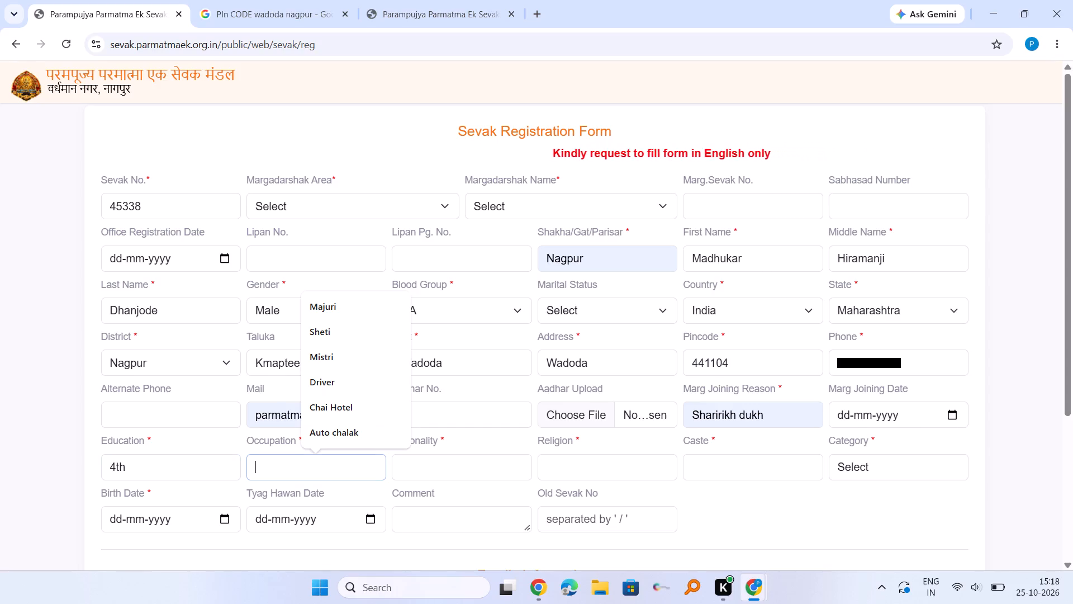
left_click(322, 333)
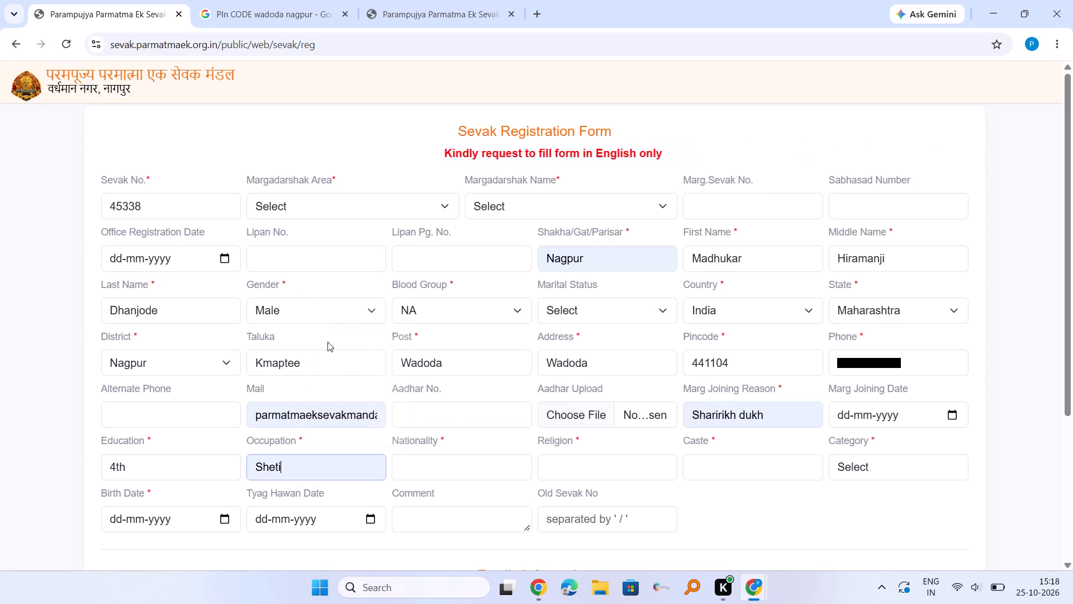
Set the sevak's Nationality to Indian, Religion to Hindu, Caste to Teli and Category to OBC.
left_click(424, 473)
left_click(468, 506)
left_click(553, 468)
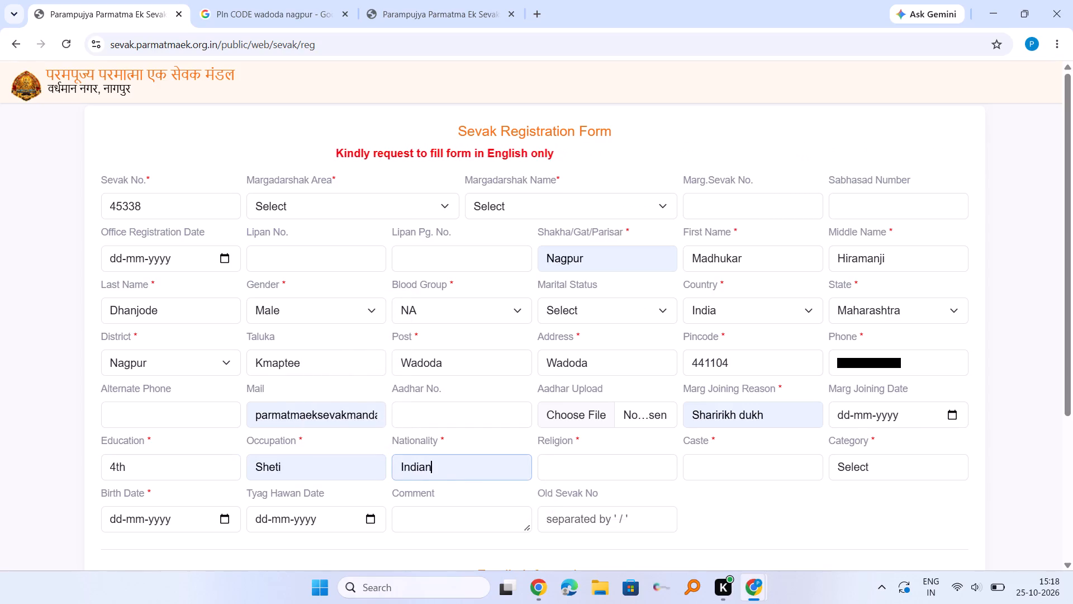
left_click(632, 506)
left_click(689, 471)
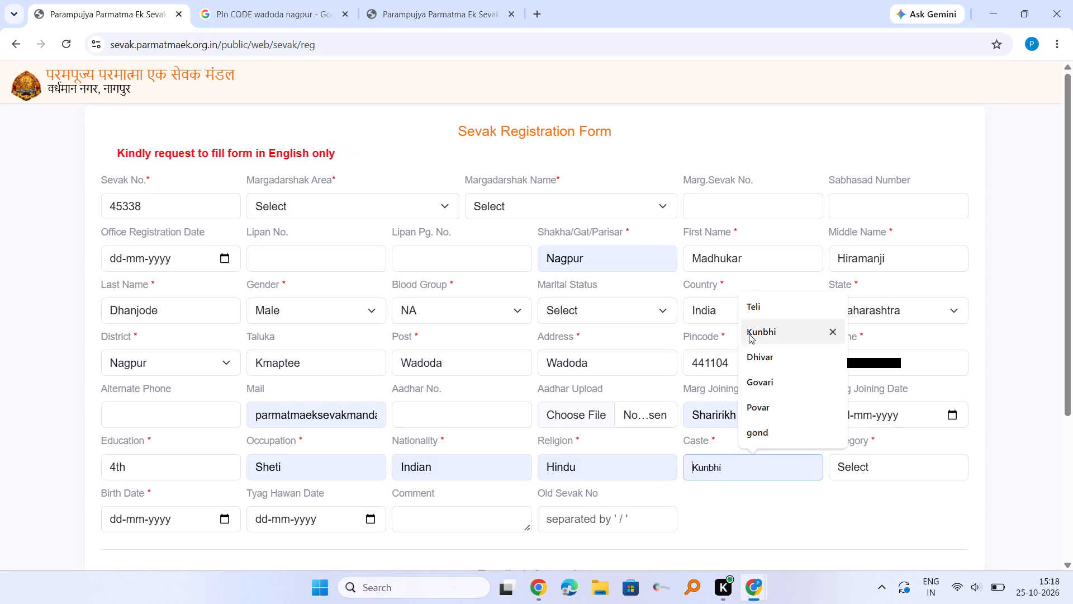
left_click(759, 318)
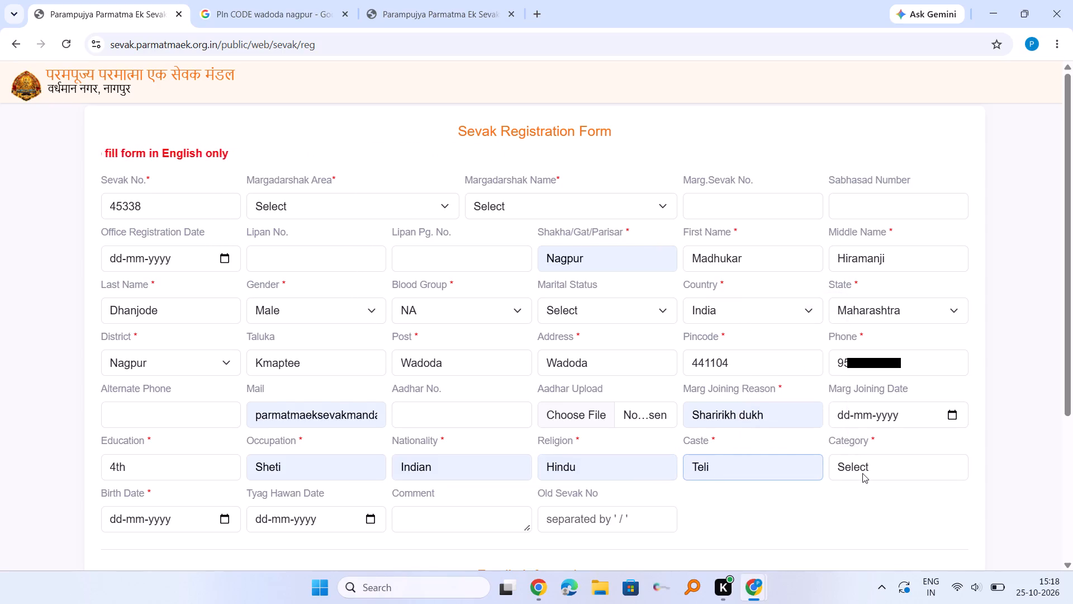
left_click(862, 473)
left_click(855, 325)
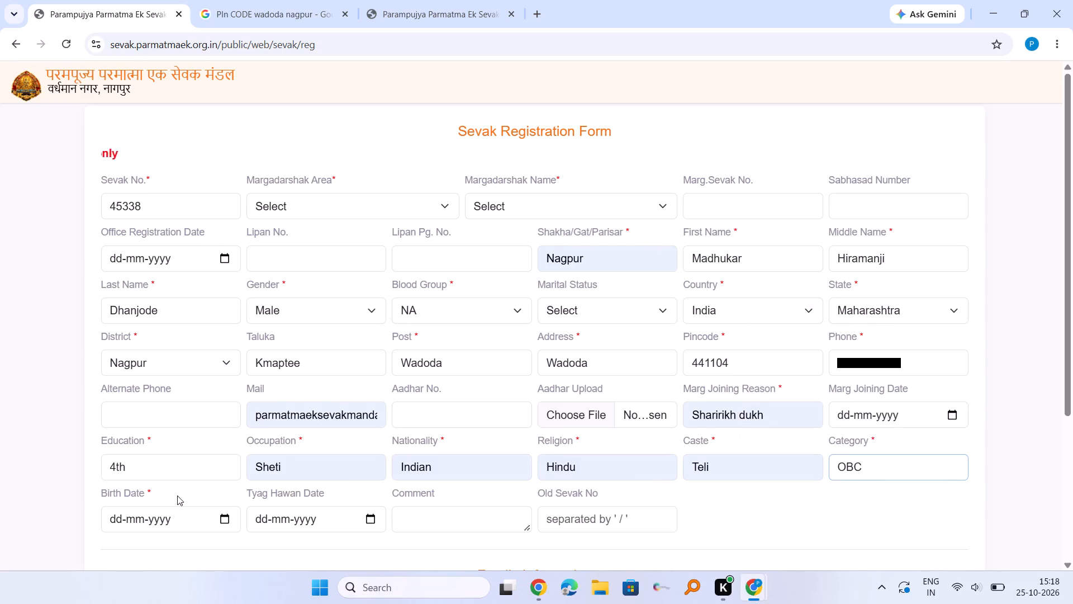
Enter the sevak's date of birth in the Birth Date field.
left_click(117, 517)
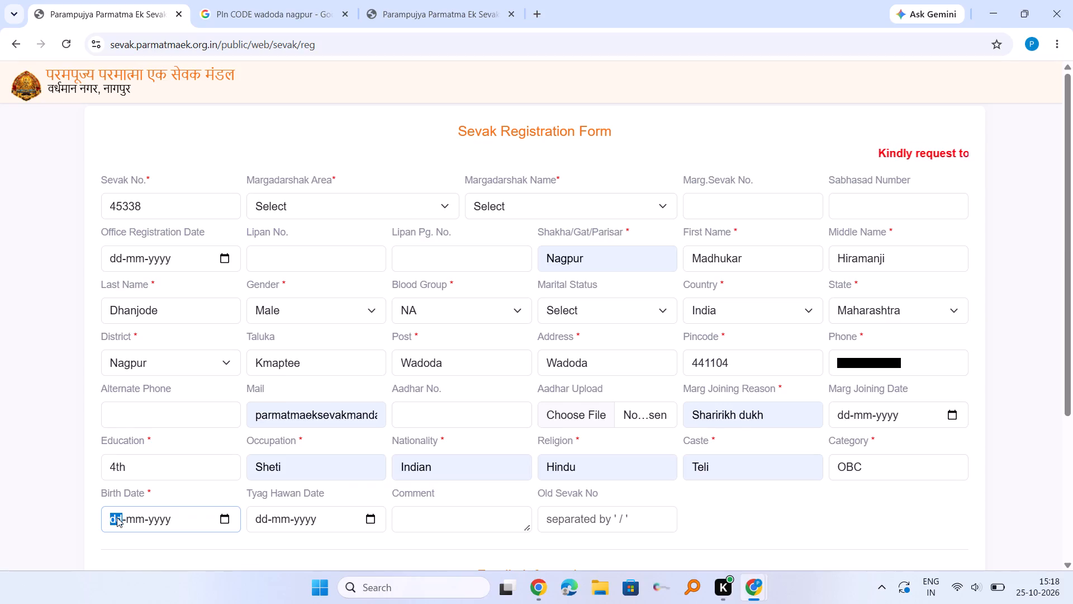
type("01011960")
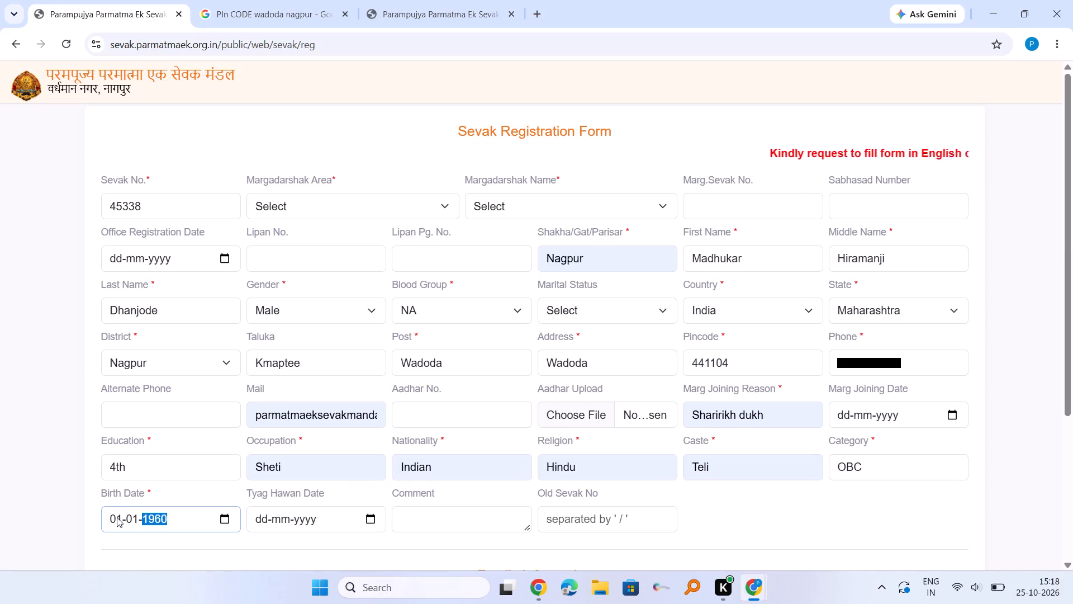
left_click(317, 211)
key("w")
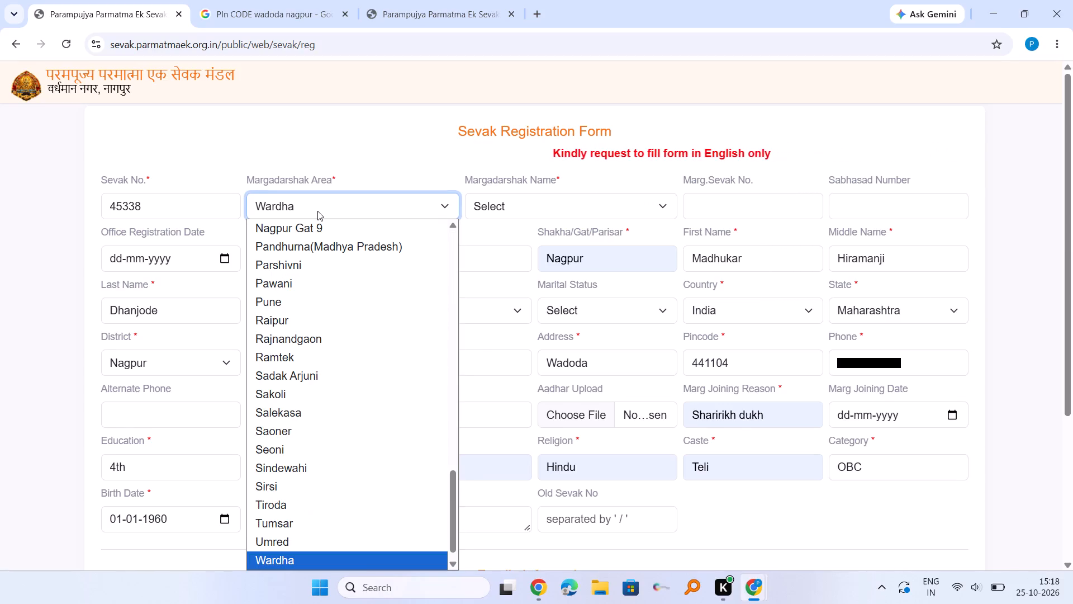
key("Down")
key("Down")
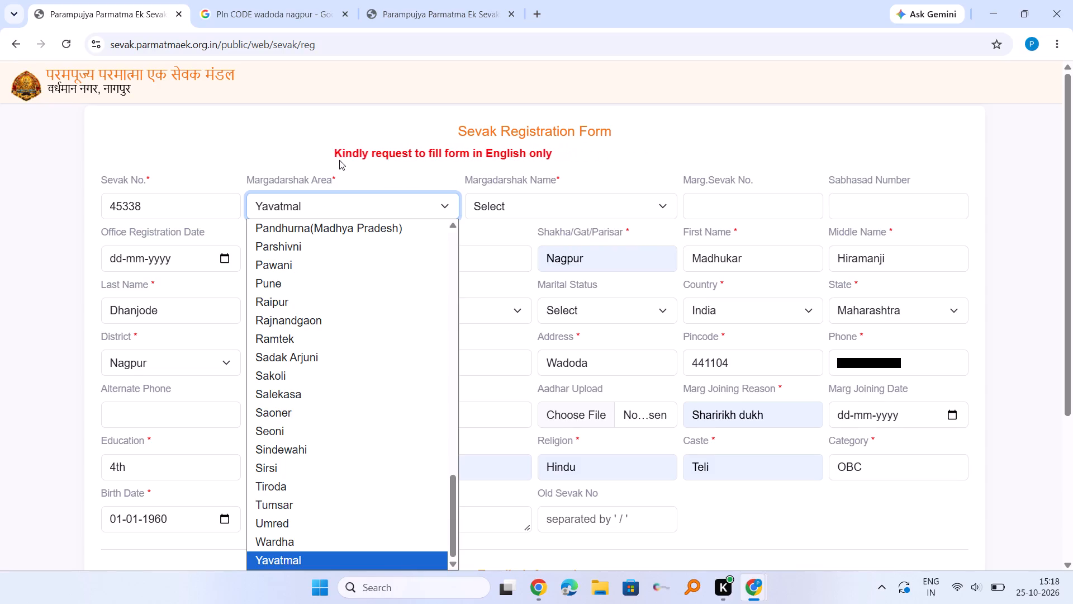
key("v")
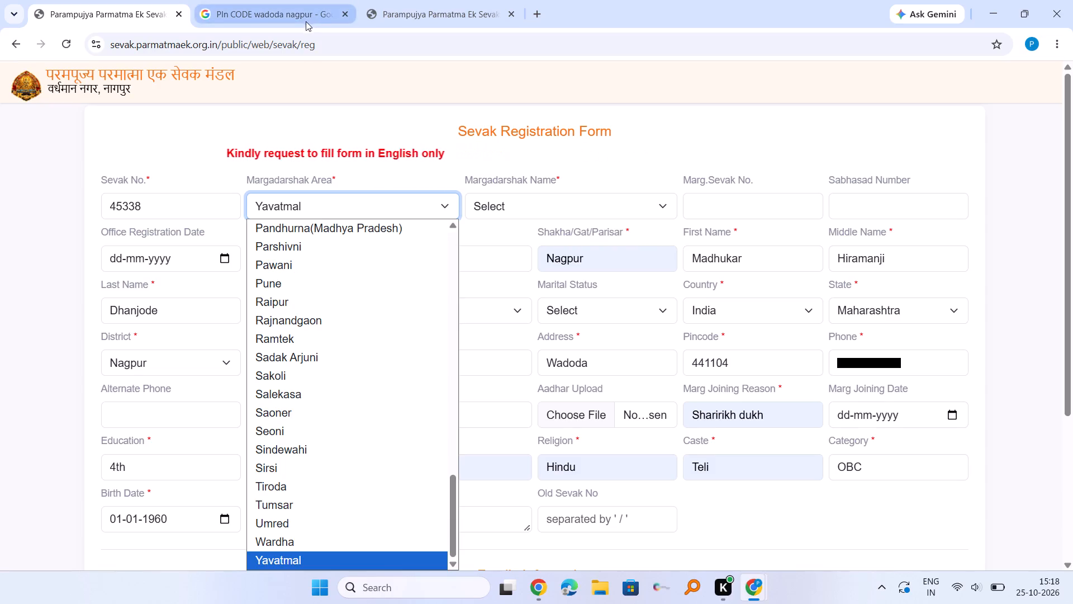
Switch to the Existing Margadarshak List, search by the margadarshak's sevak number and check the place listed.
left_click(374, 4)
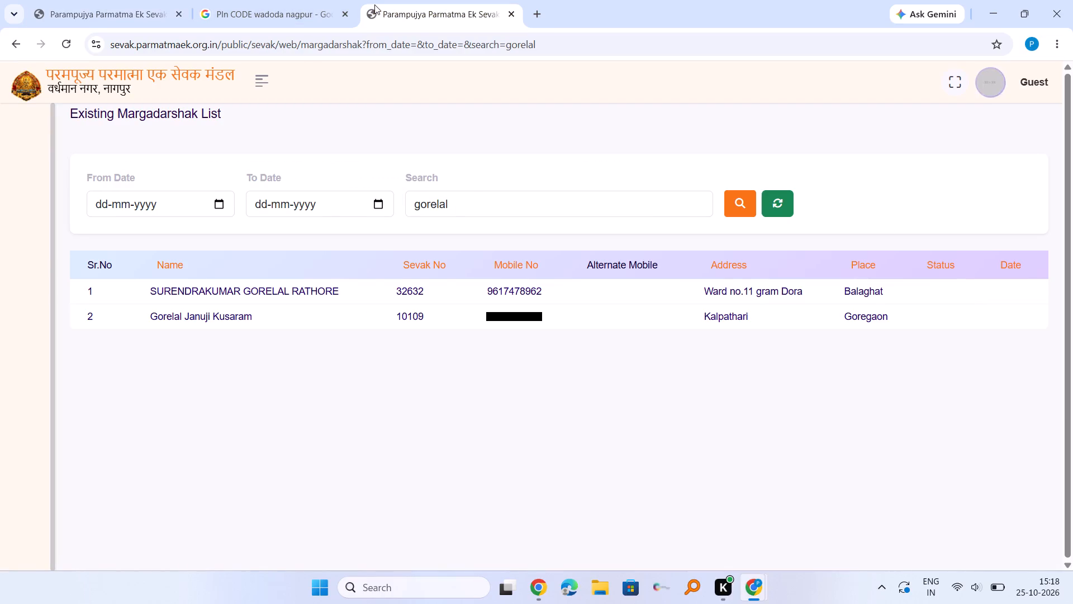
double_click(436, 200)
key("BackSpace")
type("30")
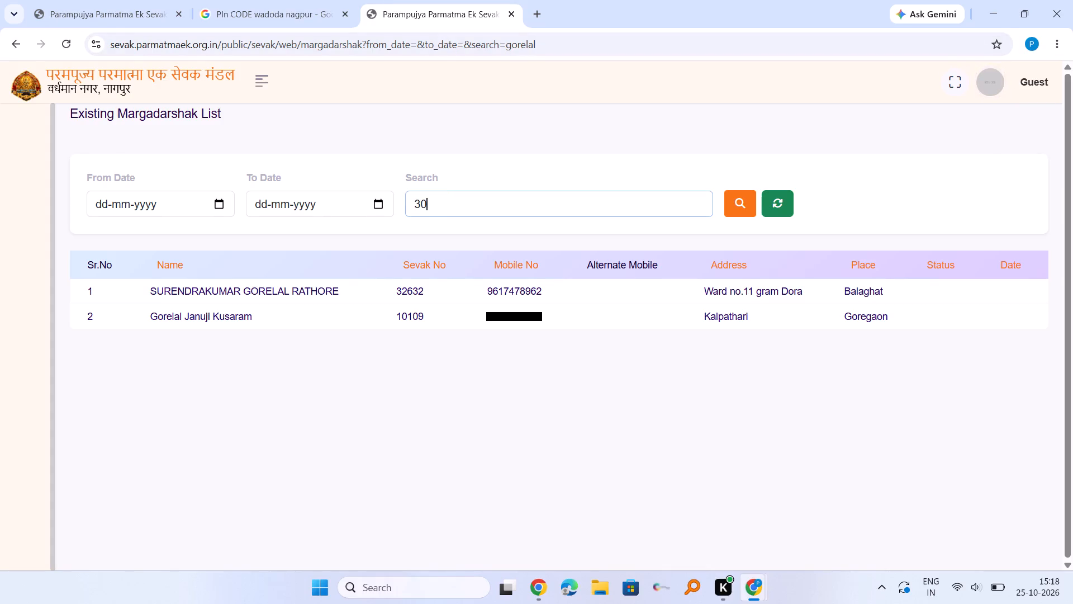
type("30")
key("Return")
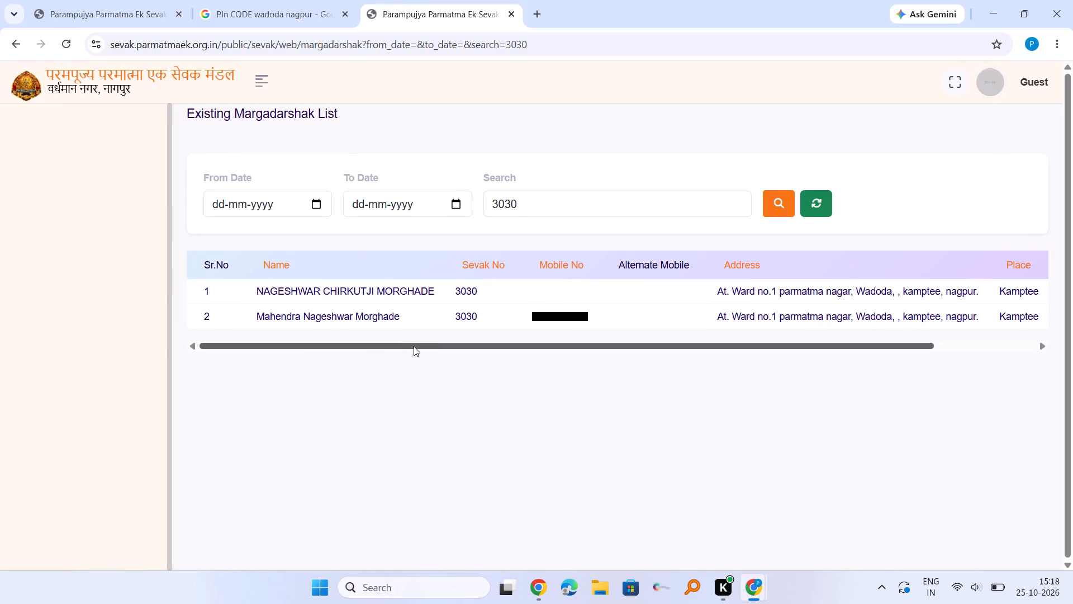
left_click_drag(414, 346, 560, 347)
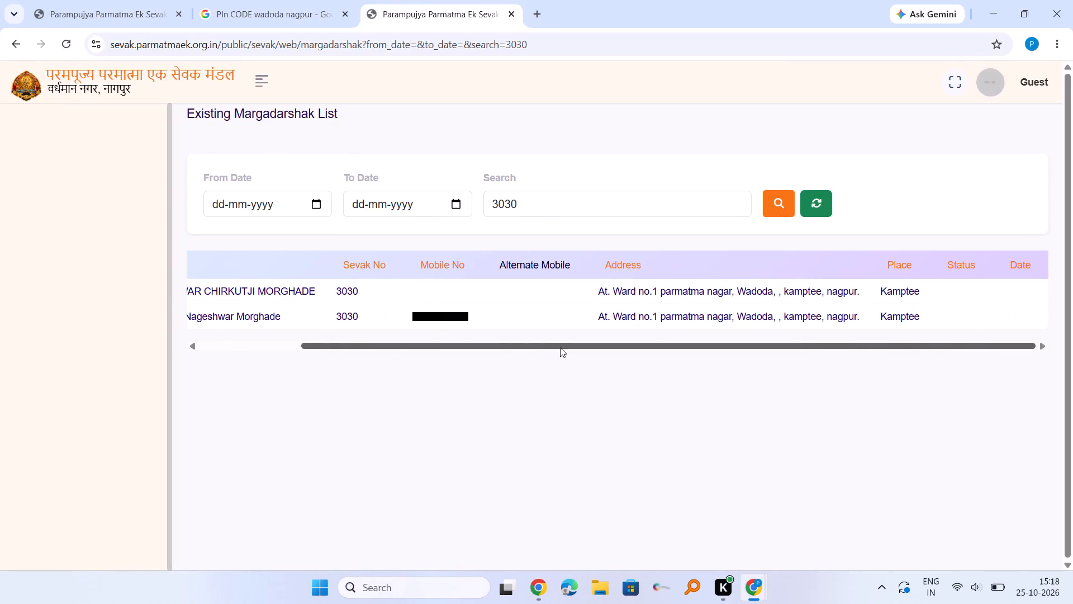
left_click_drag(560, 347, 561, 347)
Return to the registration form, set Margadarshak Area to Kamptee and select the margadarshak whose name starts with "Nag".
left_click(281, 17)
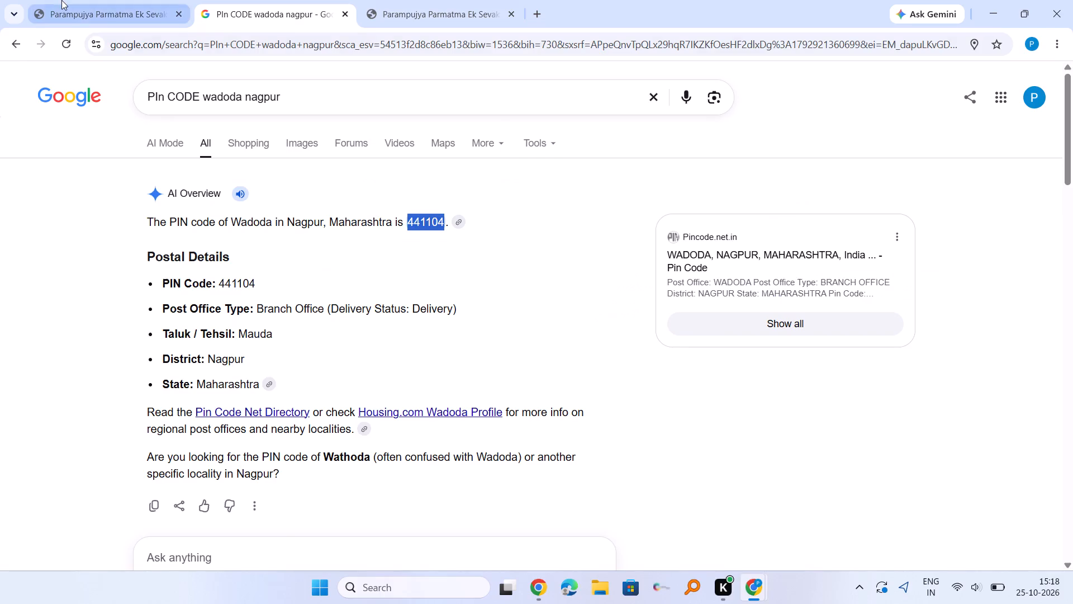
left_click(61, 0)
left_click(359, 199)
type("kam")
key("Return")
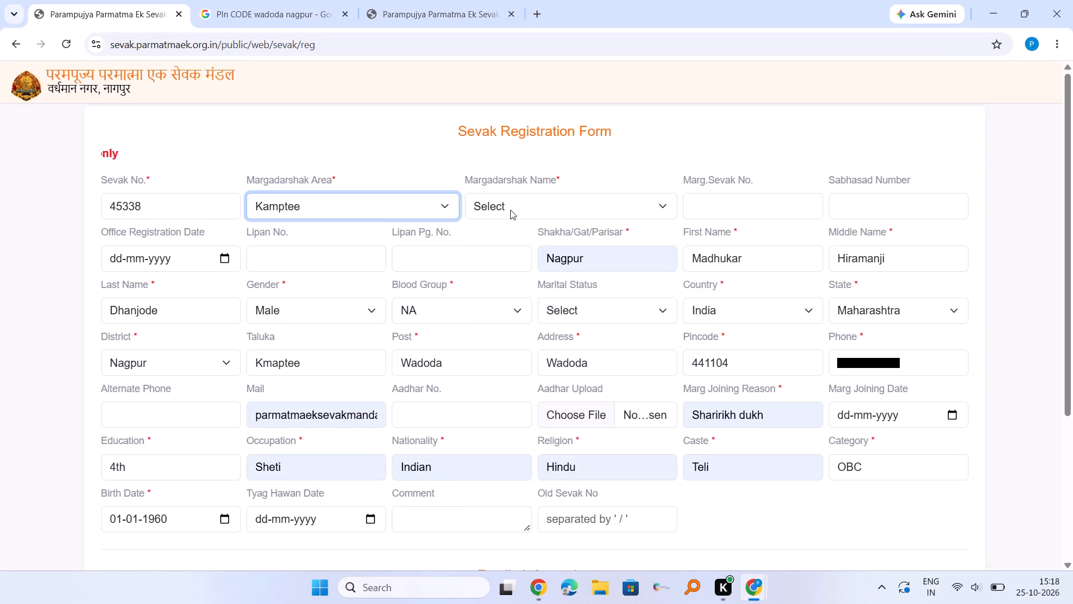
left_click(510, 210)
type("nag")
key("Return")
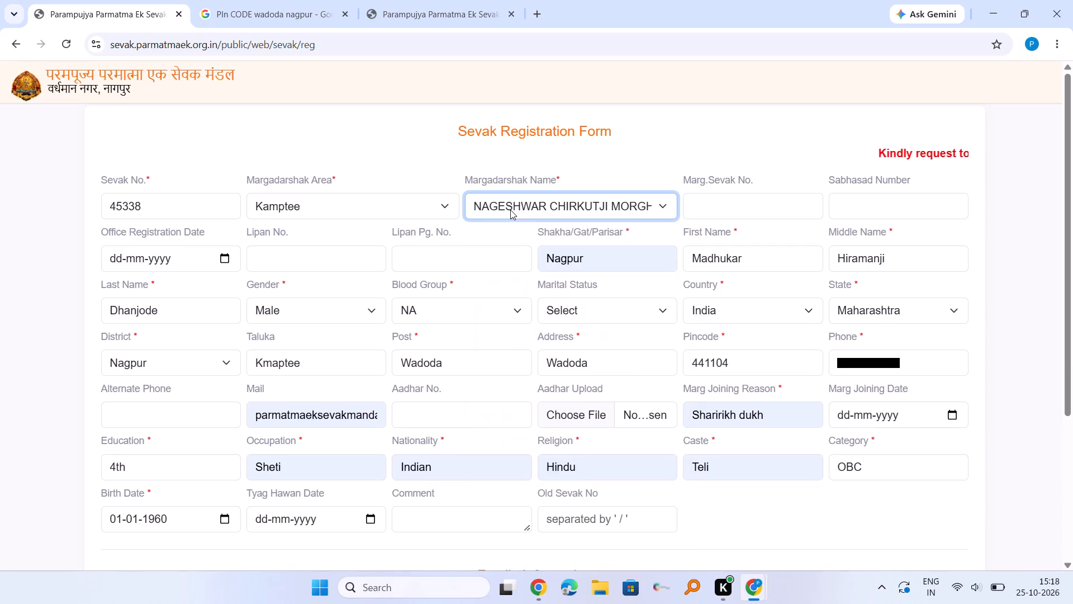
Complete the reCAPTCHA below the Family Information section by selecting and verifying all squares with motorcycles.
scroll(569, 291, "down", 3)
scroll(509, 356, "right", 1)
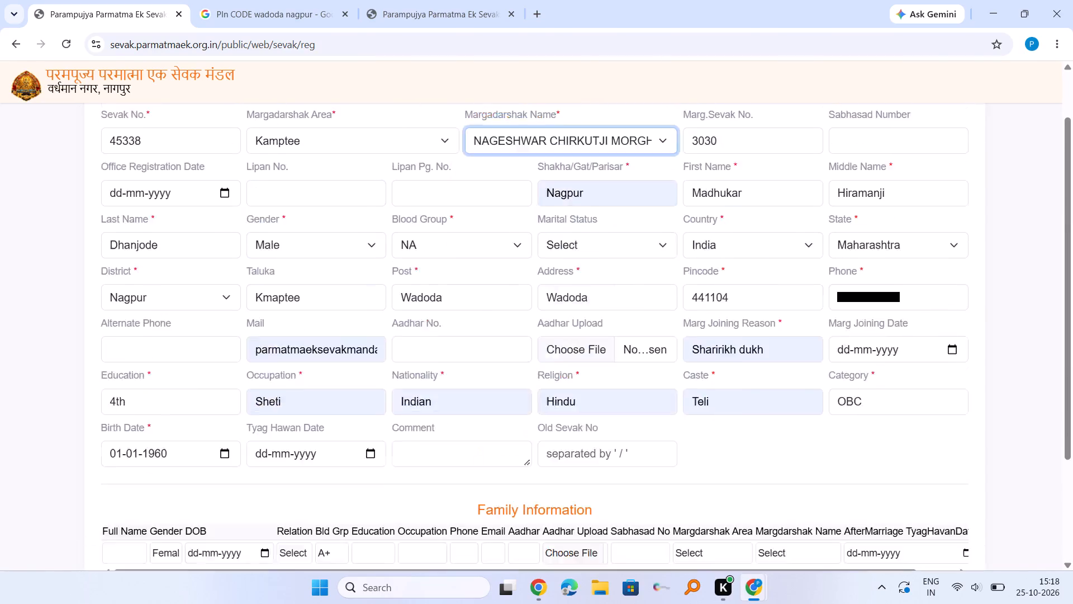
scroll(509, 356, "right", 1)
left_click(444, 460)
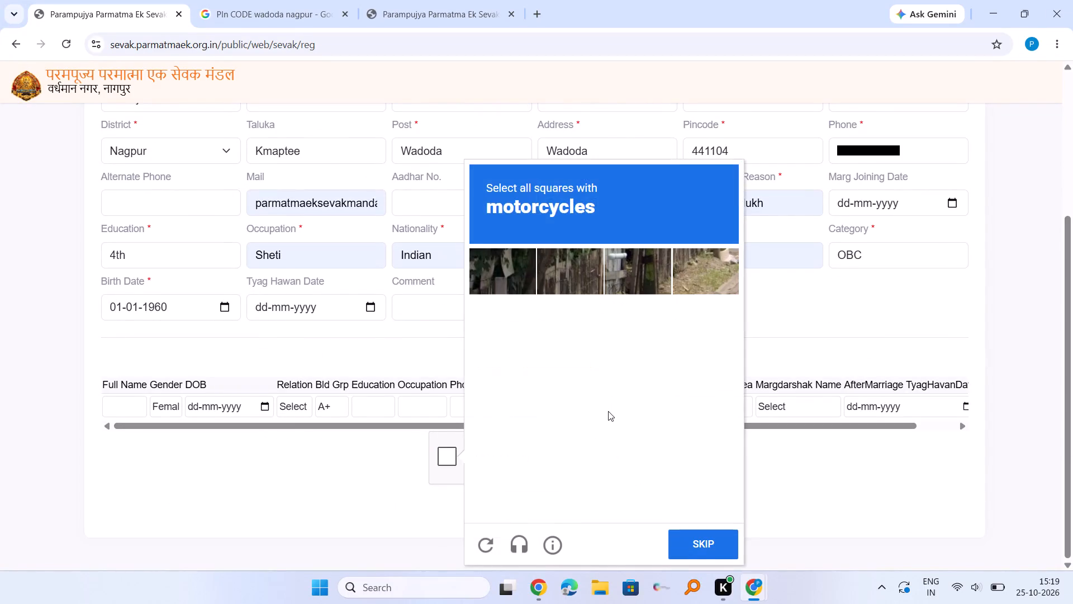
left_click(570, 360)
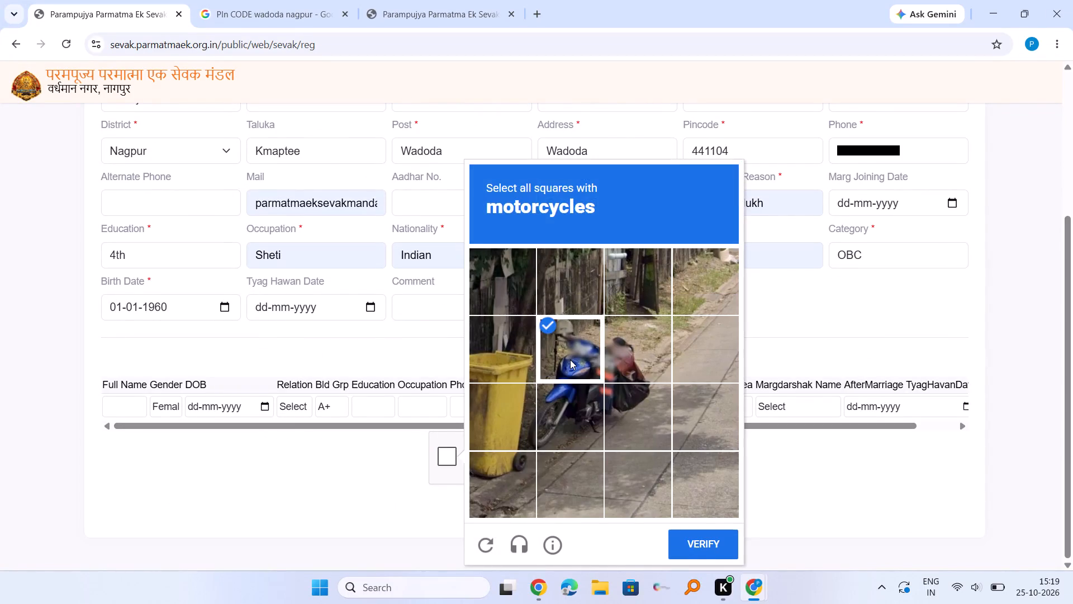
left_click(572, 414)
left_click(635, 424)
left_click(632, 356)
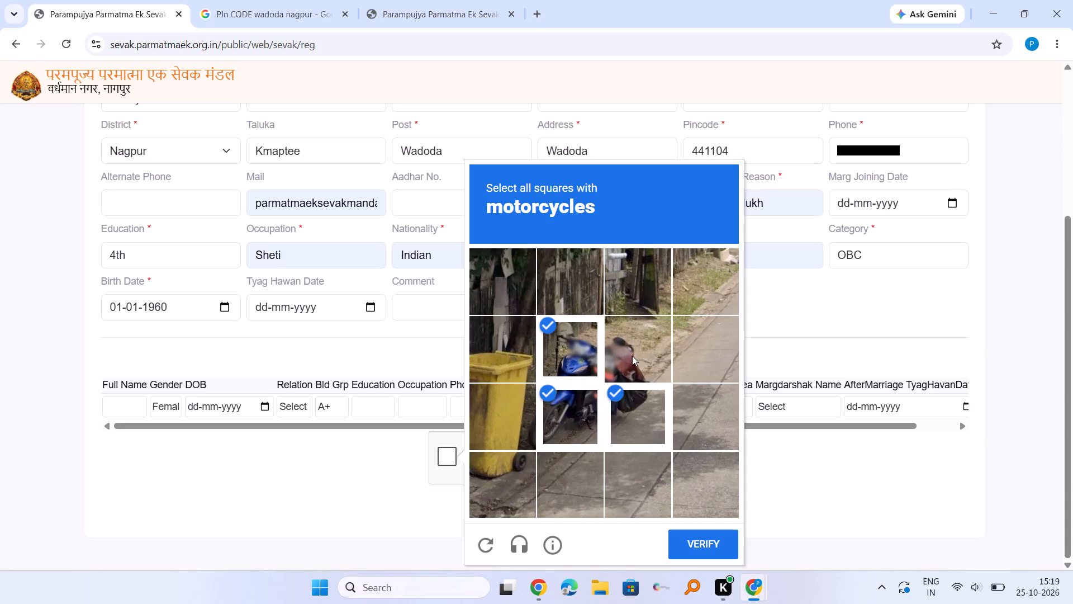
left_click(700, 543)
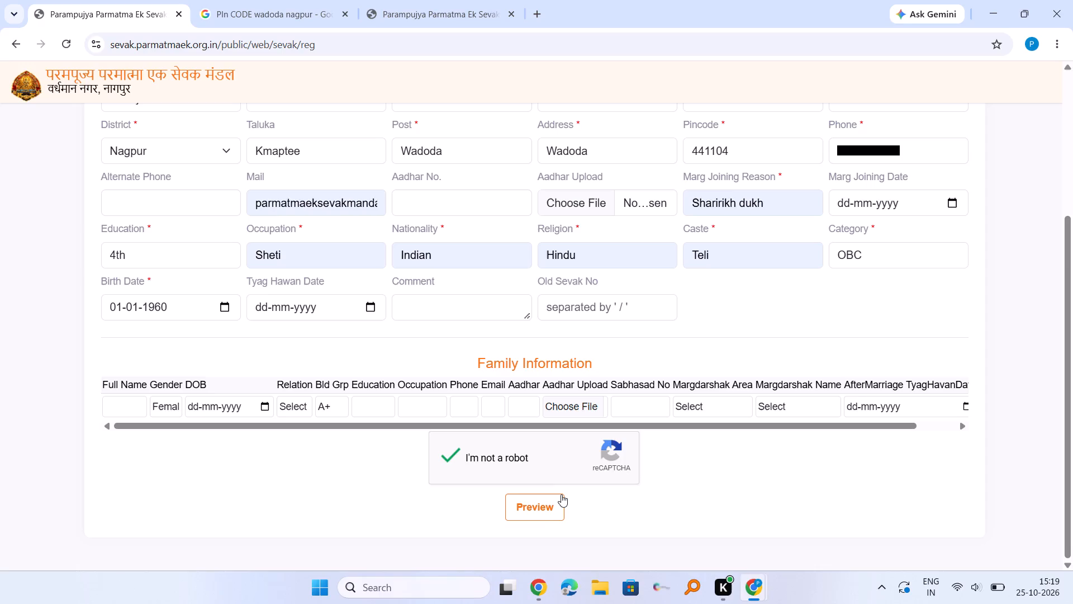
Preview the completed sevak registration and submit it.
left_click(543, 506)
scroll(543, 506, "down", 5)
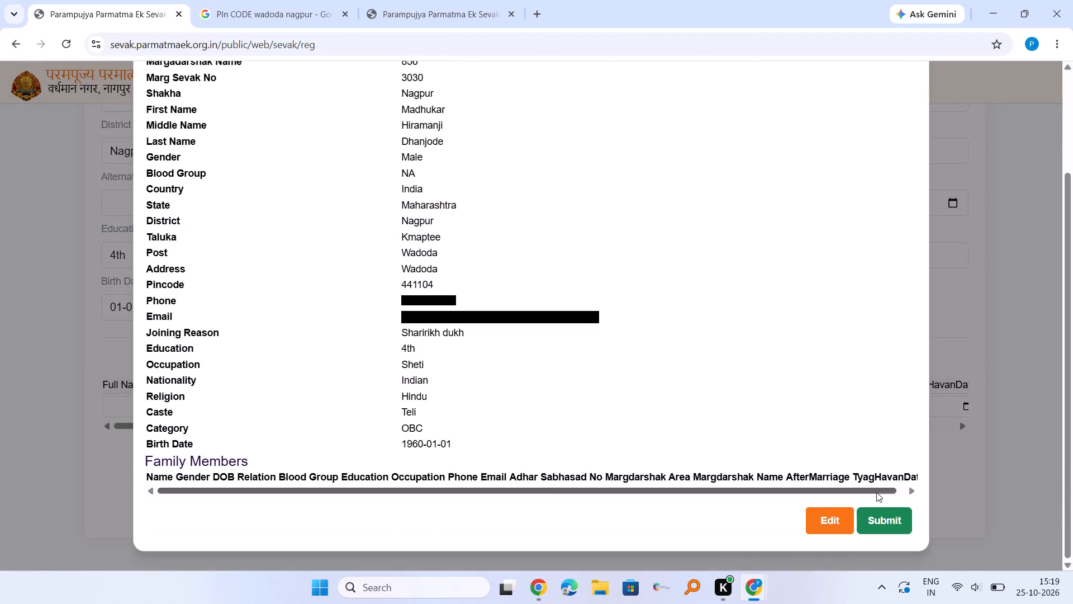
left_click(897, 520)
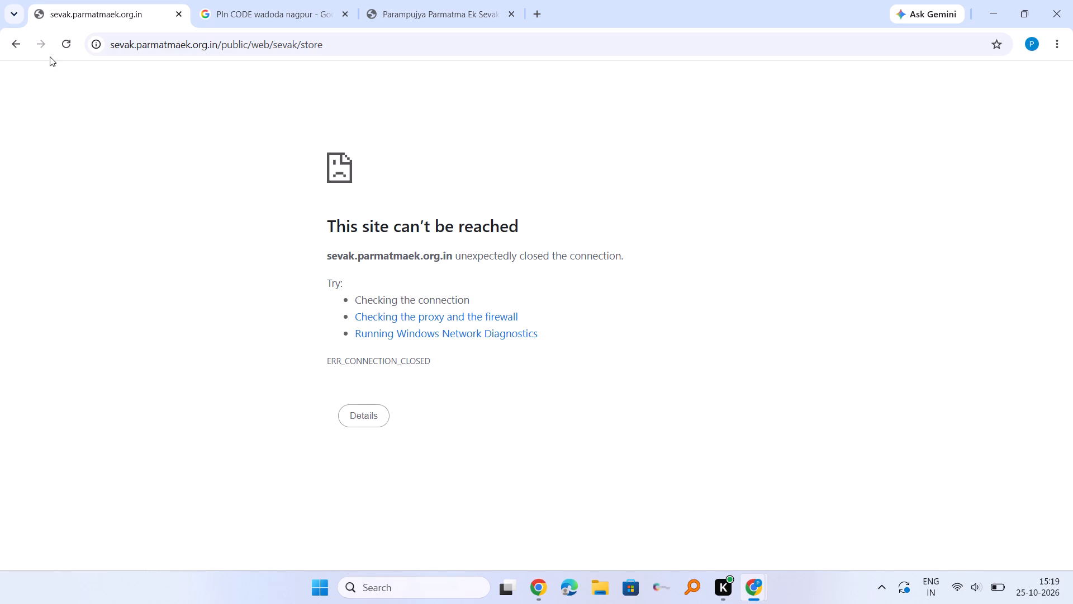
Go back to the sevak preview, try submitting it again, and return to the registration form for editing.
left_click(13, 39)
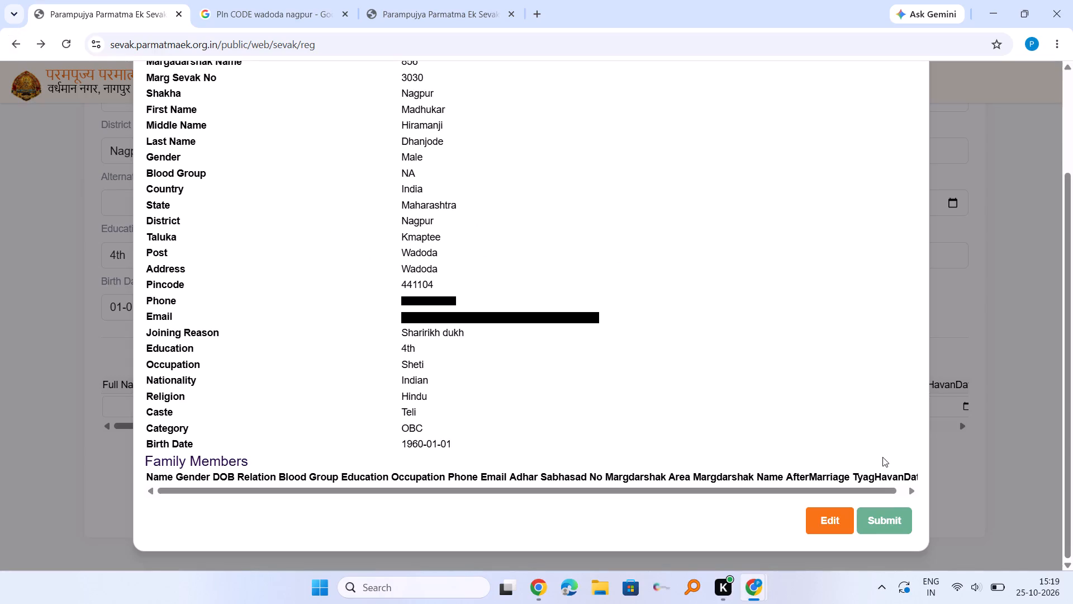
scroll(510, 219, "right", 1)
left_click(883, 518)
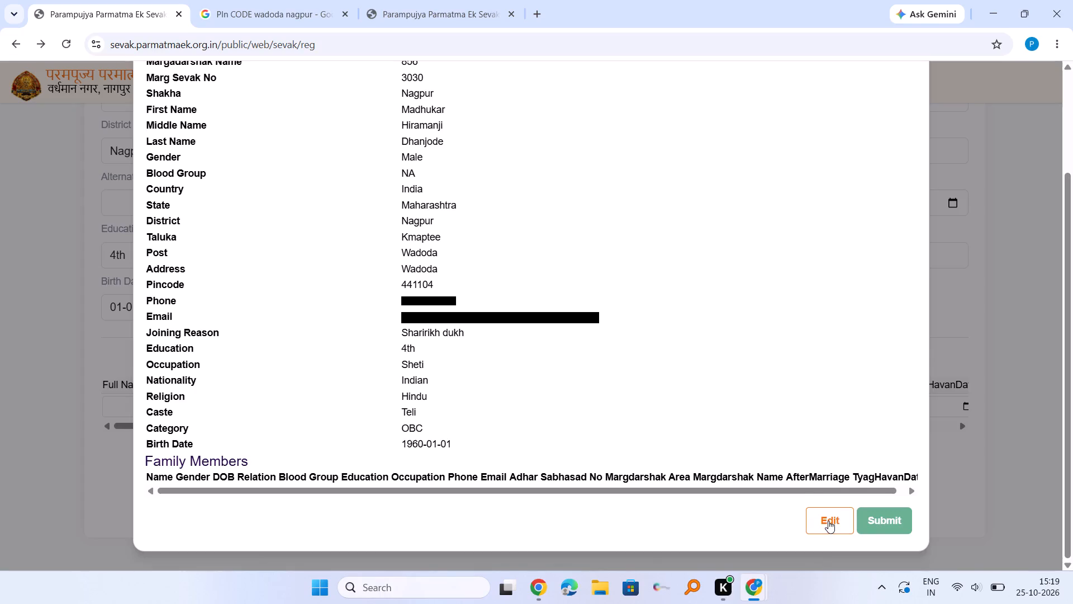
left_click(828, 521)
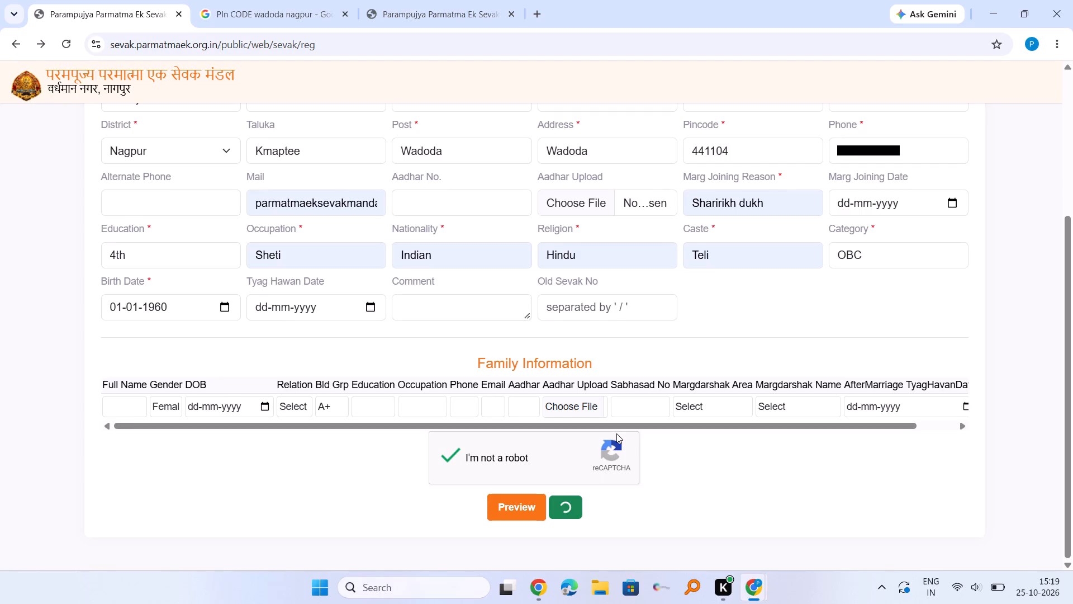
scroll(616, 433, "up", 1)
scroll(616, 433, "down", 3)
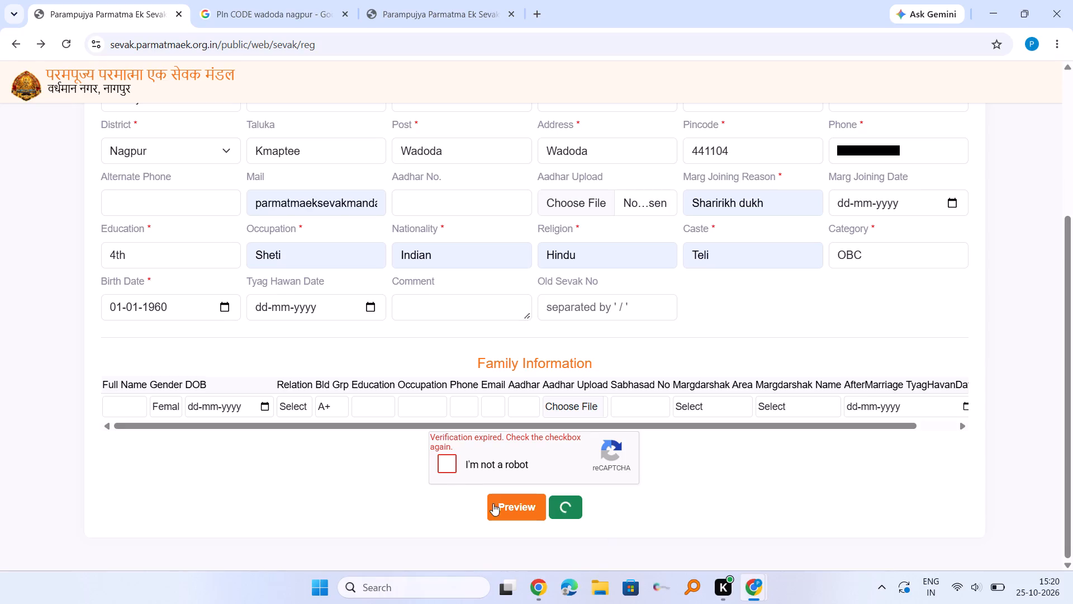
Redo the reCAPTCHA below the Family Information section by selecting and verifying all squares with stairs.
left_click(447, 461)
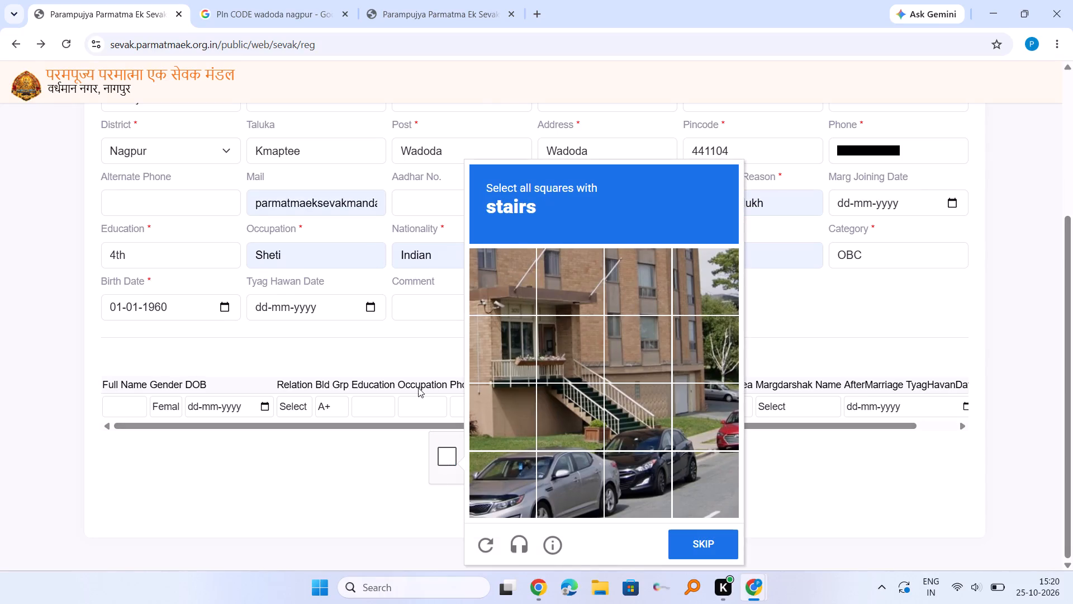
left_click(576, 390)
left_click(575, 371)
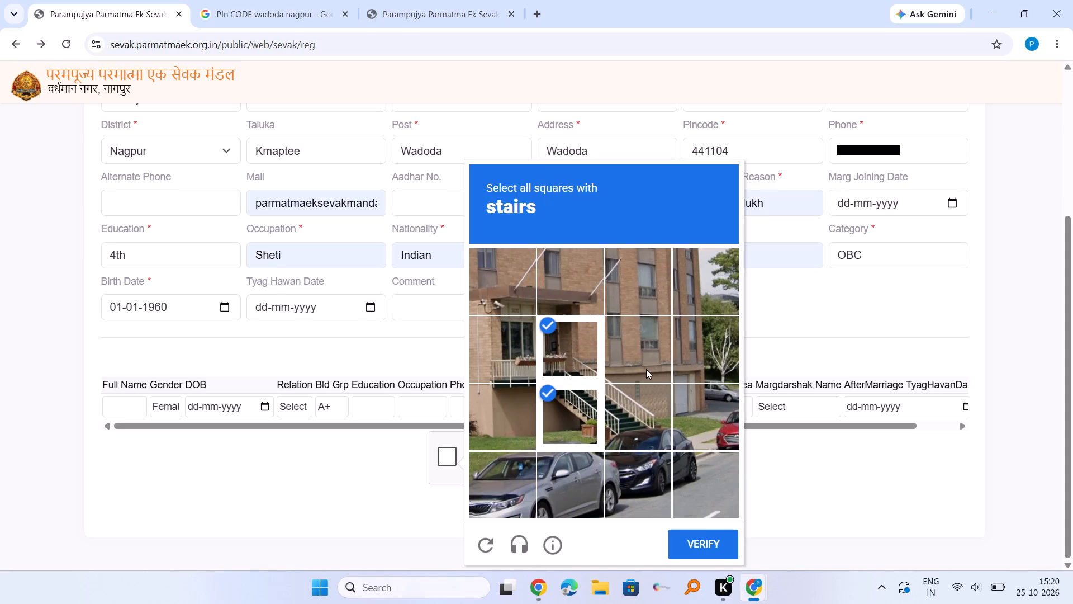
left_click(646, 369)
left_click(644, 407)
left_click(694, 534)
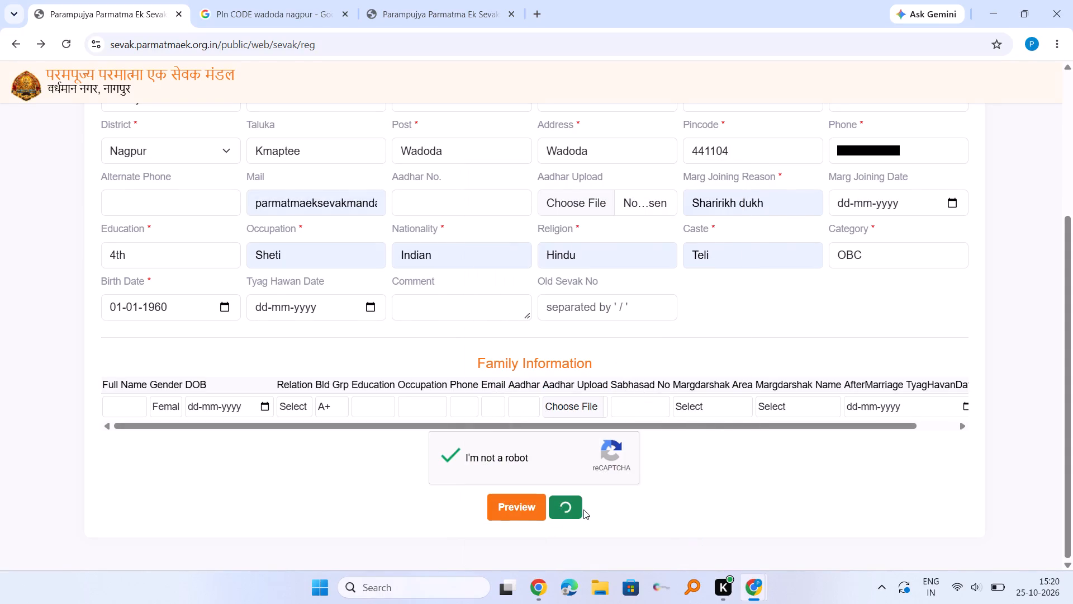
Preview the completed sevak registration again, submit it and acknowledge the result.
left_click(533, 504)
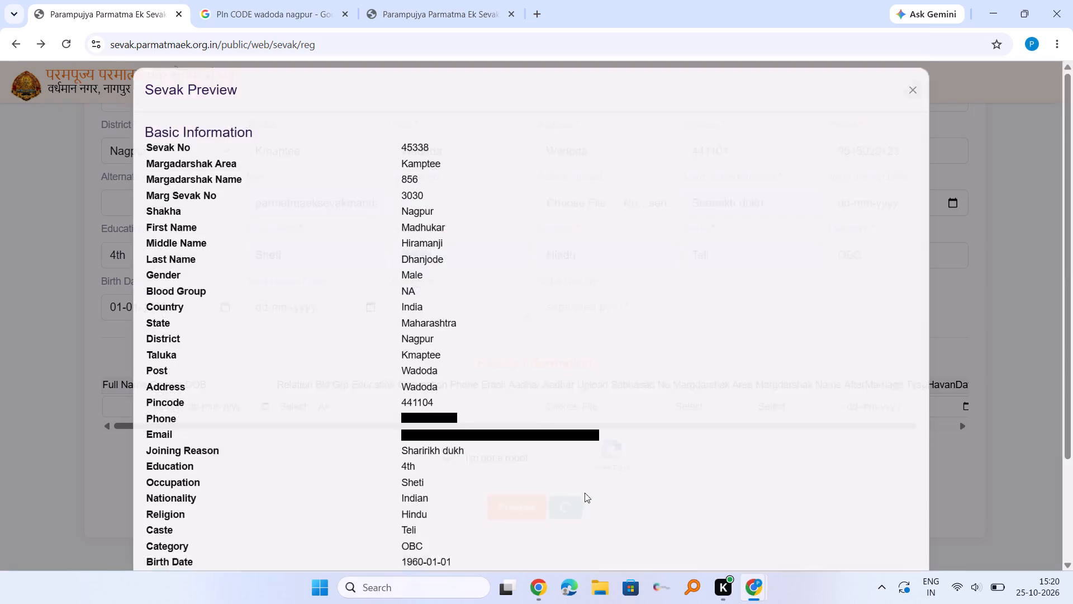
scroll(739, 502, "down", 6)
left_click(867, 508)
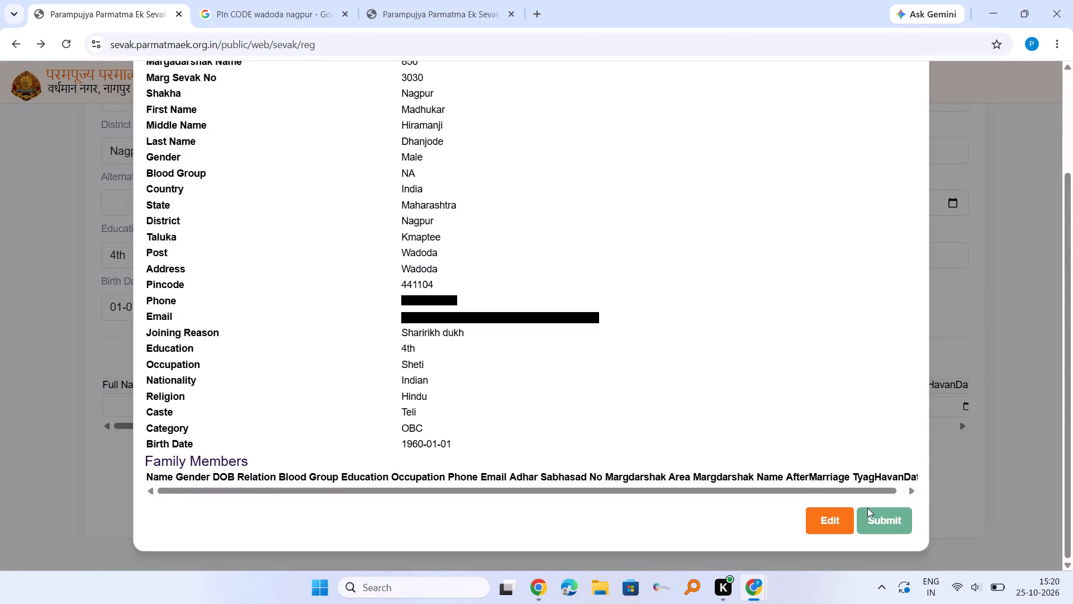
double_click(868, 512)
right_click(868, 512)
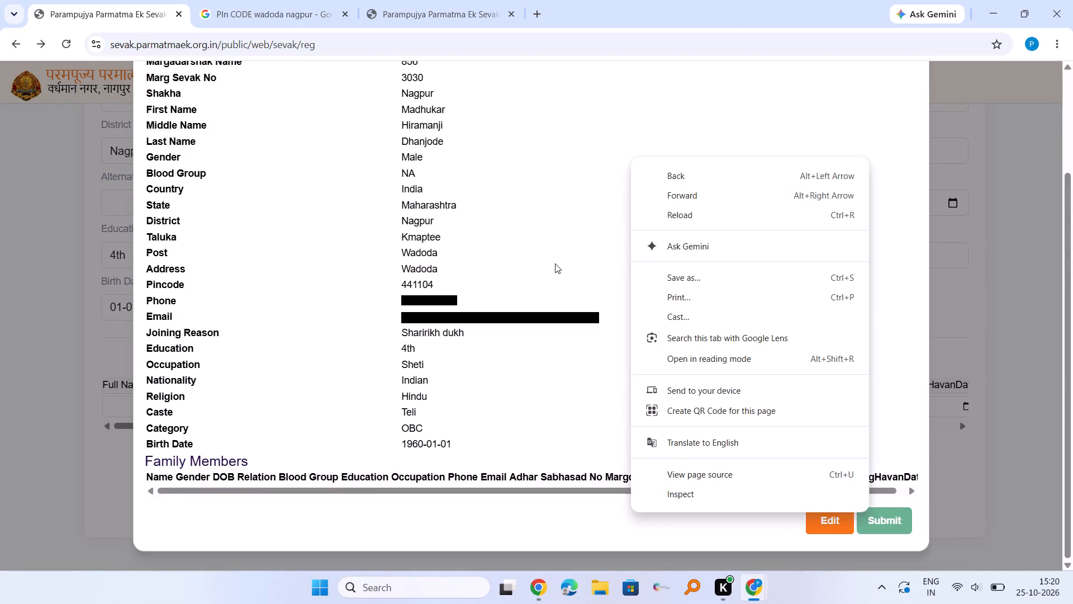
left_click(555, 263)
left_click(14, 35)
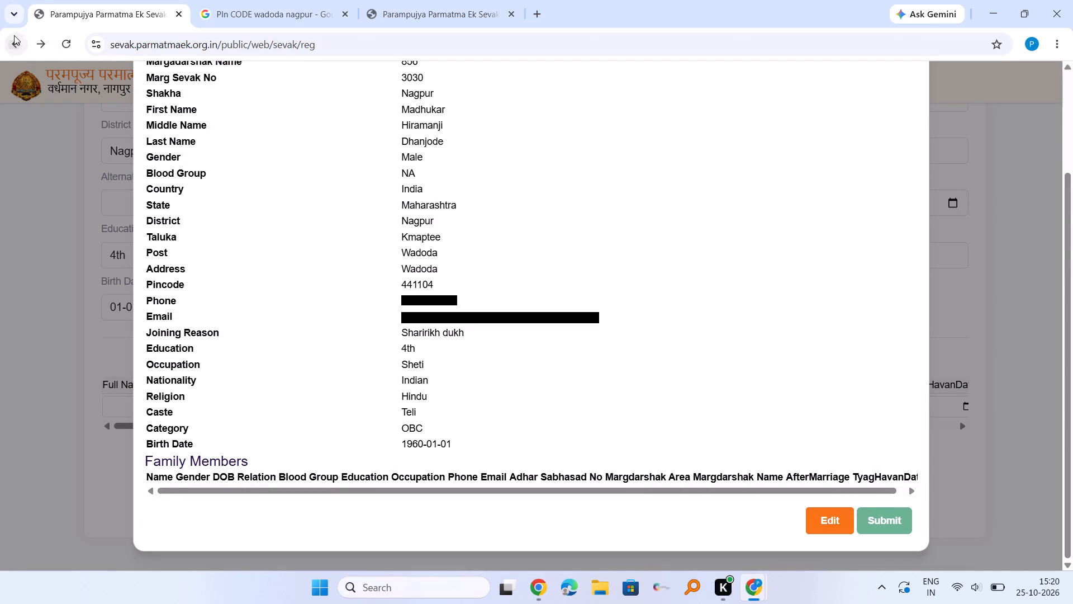
left_click(535, 381)
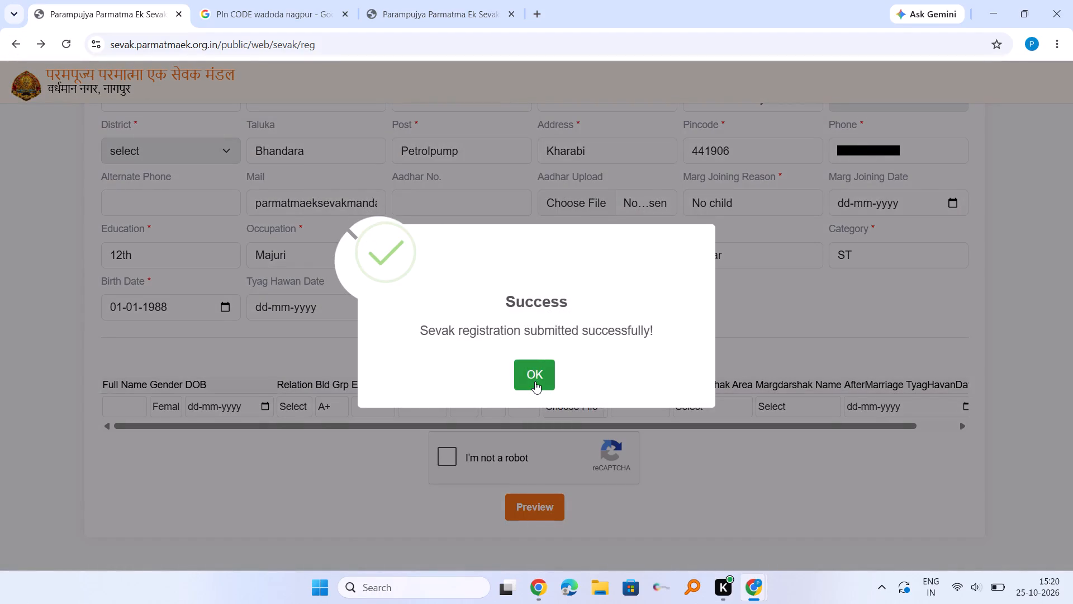
Reload the Sevak Registration Form to start a blank record.
scroll(383, 291, "up", 5)
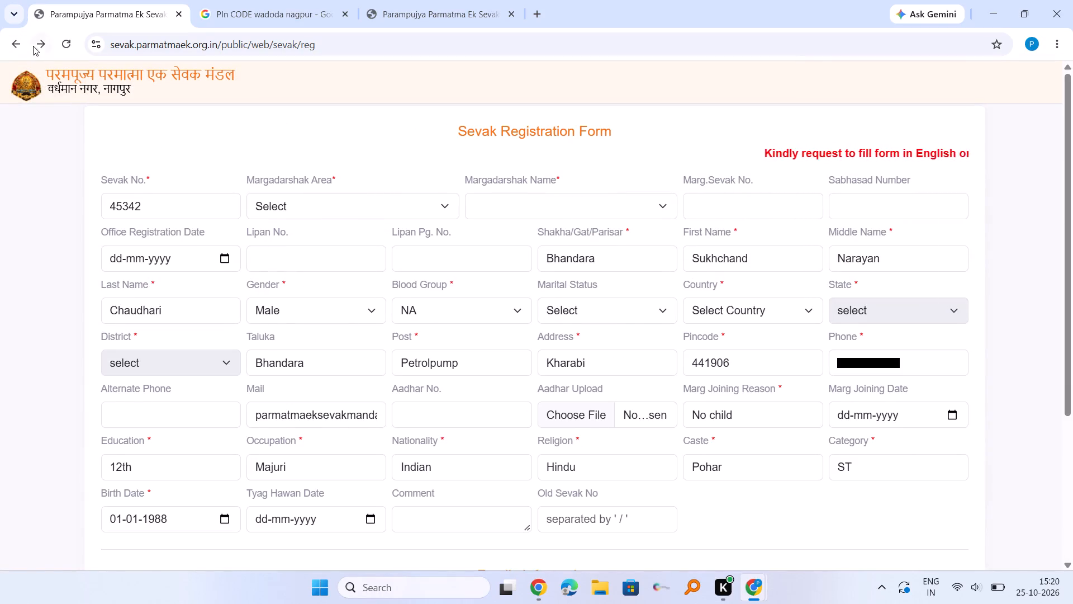
left_click(63, 46)
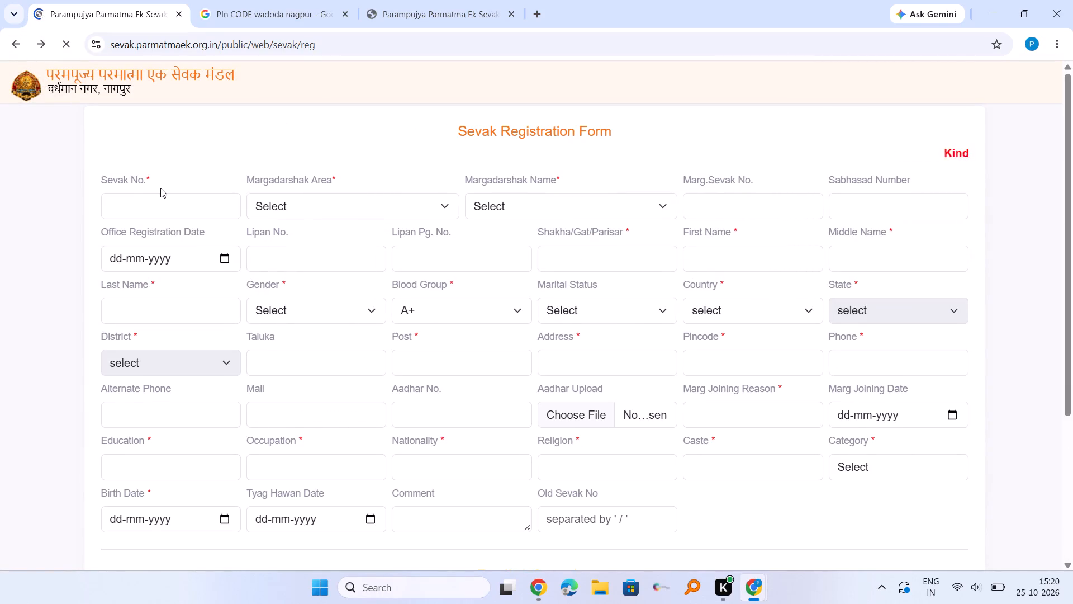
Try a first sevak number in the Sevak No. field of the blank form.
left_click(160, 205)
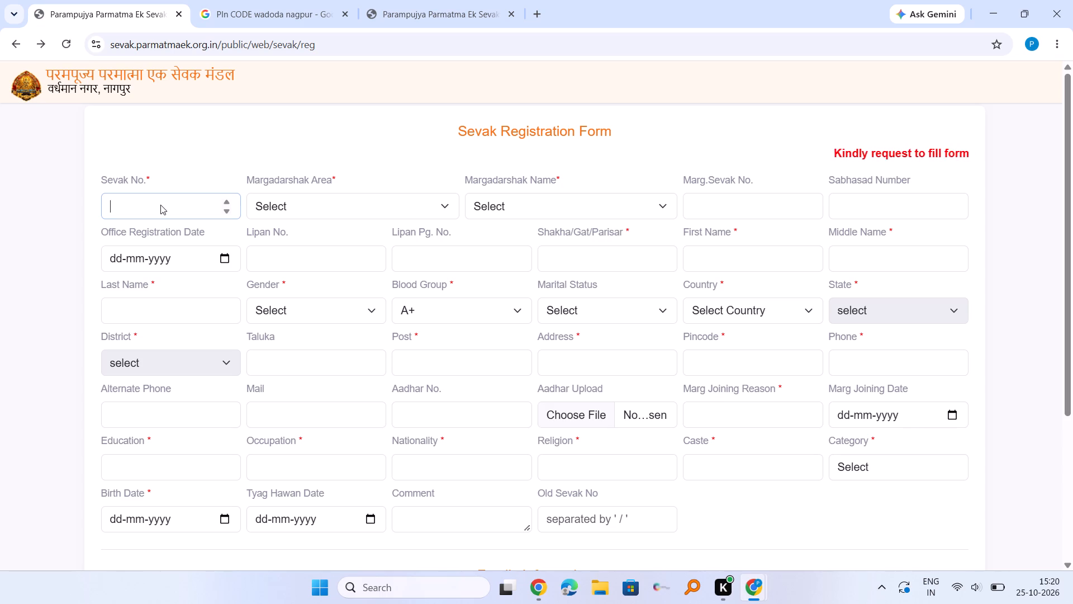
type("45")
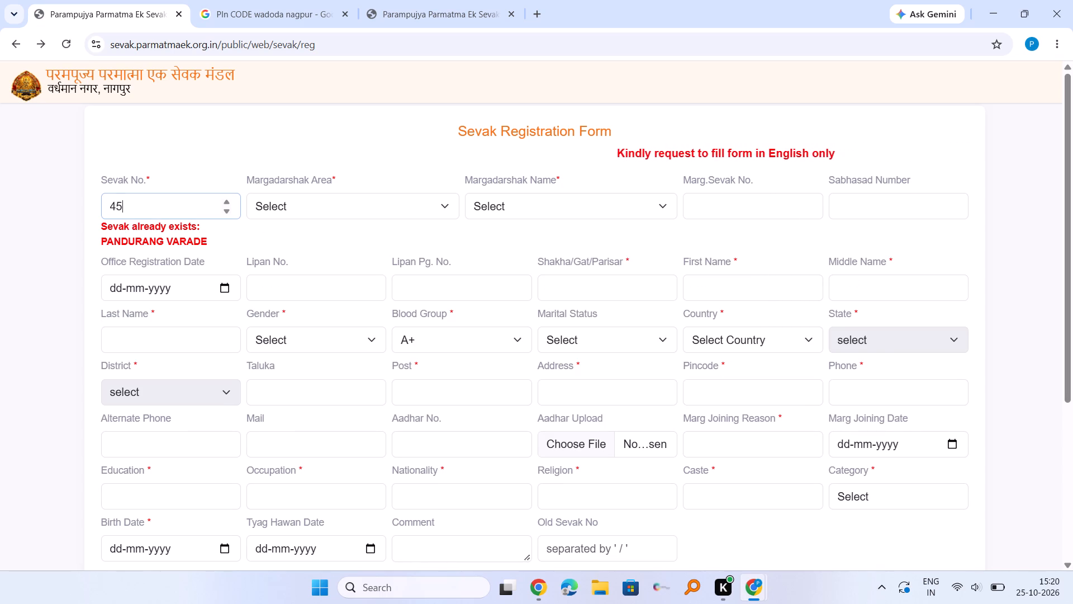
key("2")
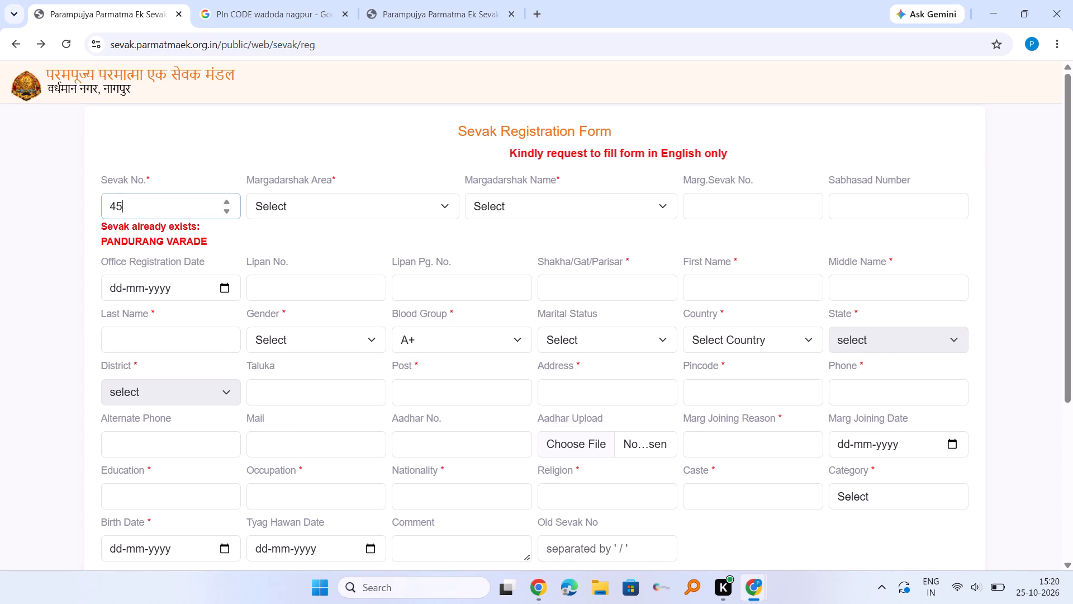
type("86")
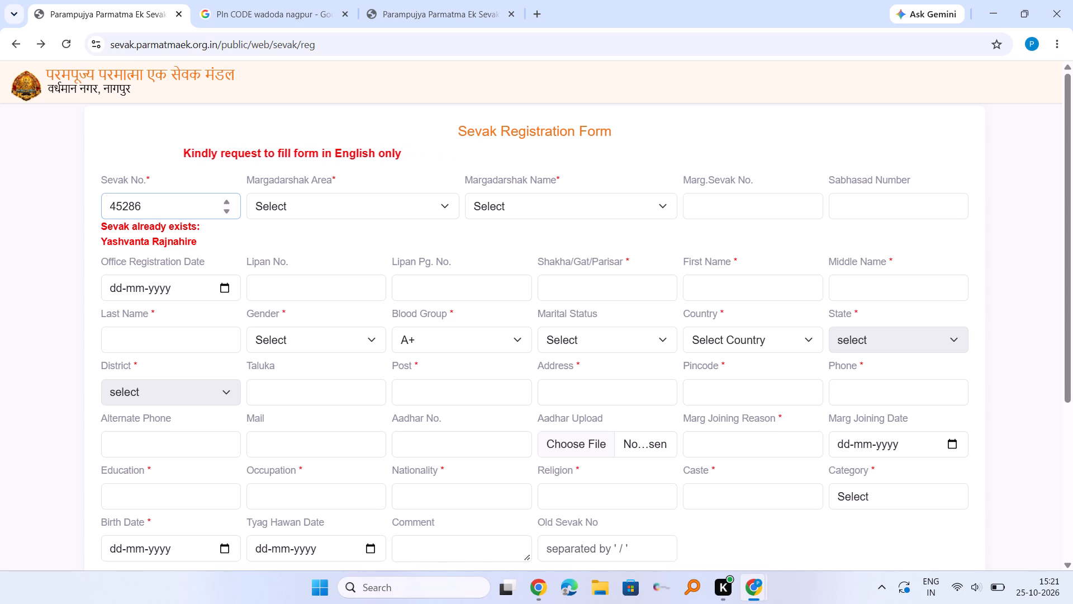
Replace the last three digits of the Sevak No. to enter a different sevak number.
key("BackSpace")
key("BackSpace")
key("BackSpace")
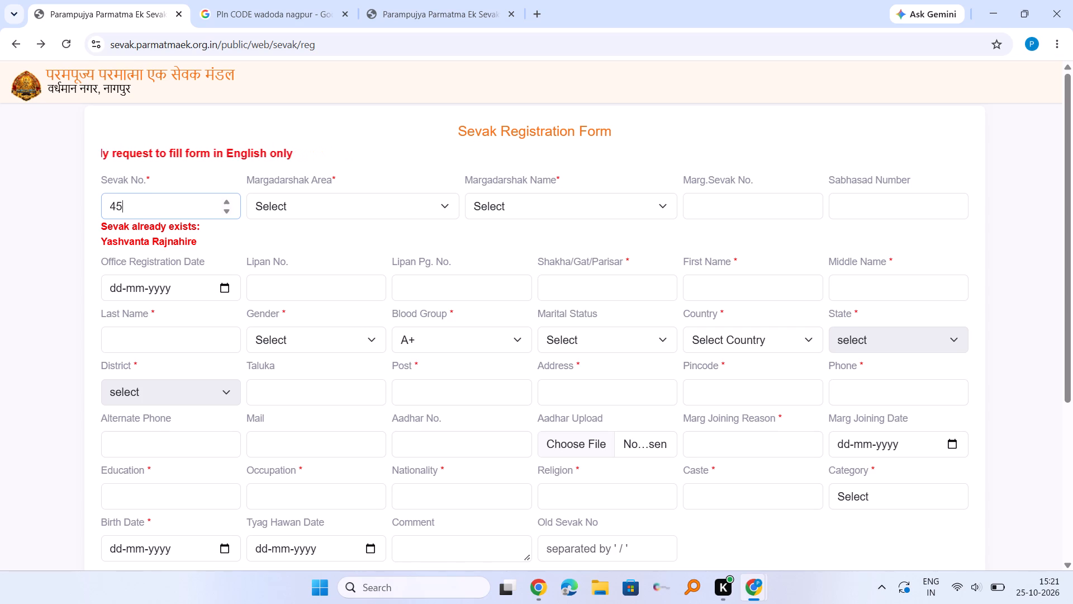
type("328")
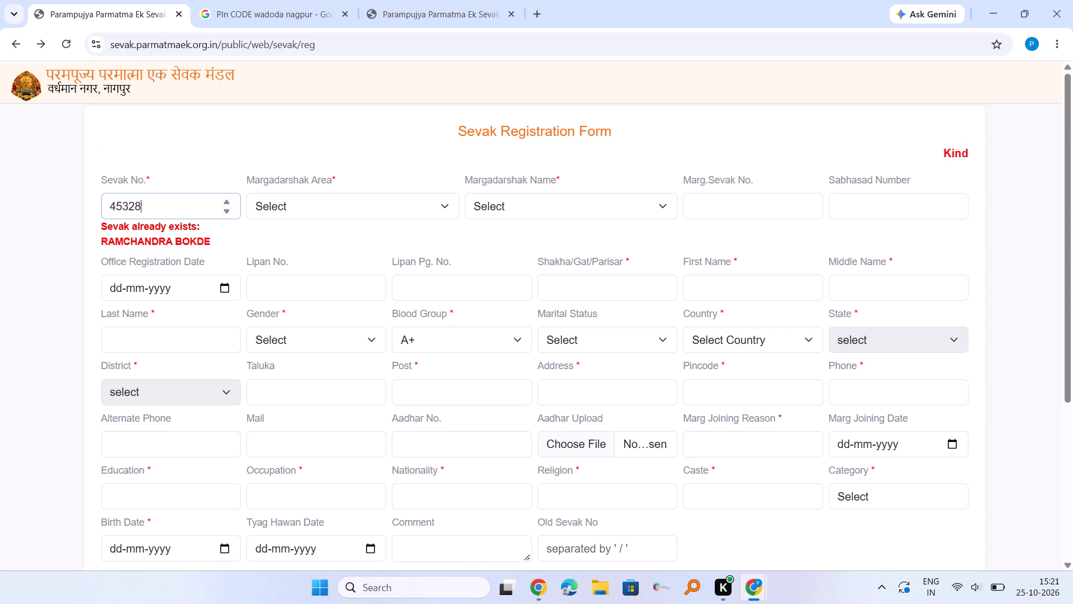
Set Shakha/Gat/Parisar to Bhandara and enter the sevak's first, middle and last names.
left_click(592, 273)
left_click(593, 252)
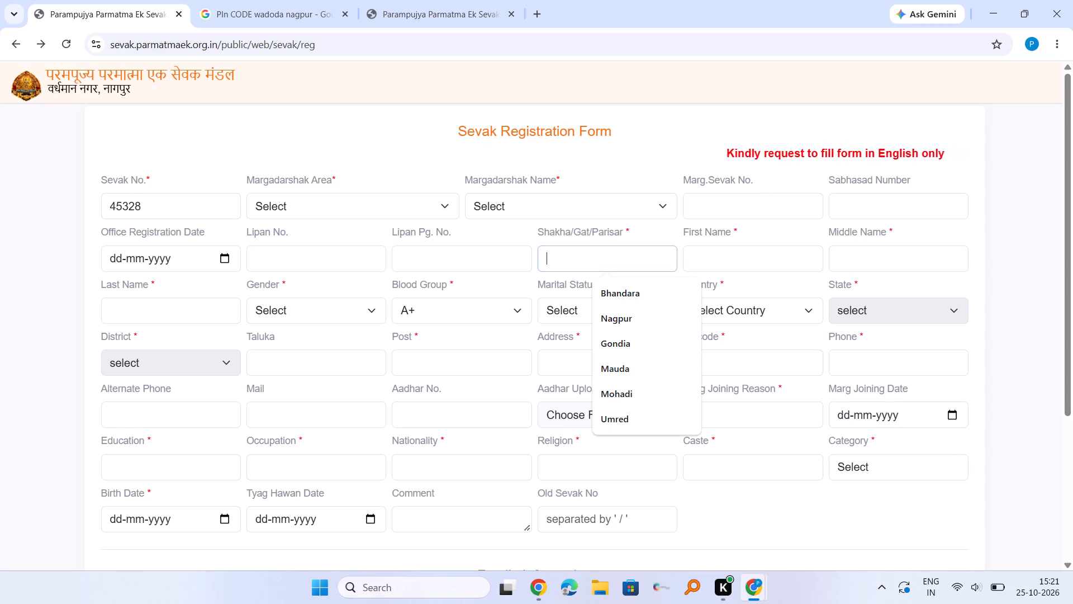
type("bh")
left_click(615, 290)
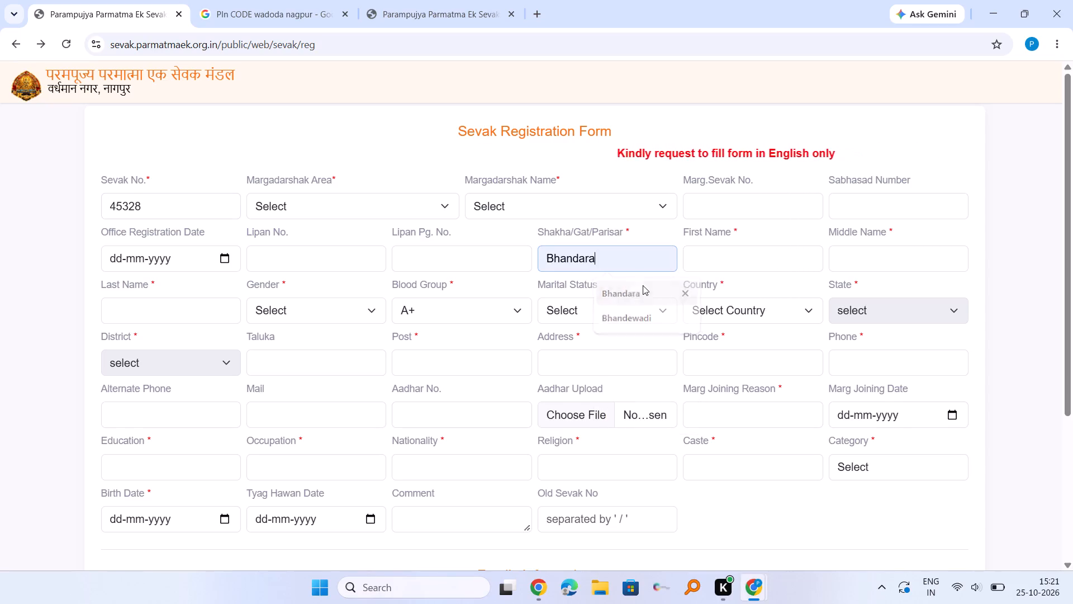
left_click(701, 271)
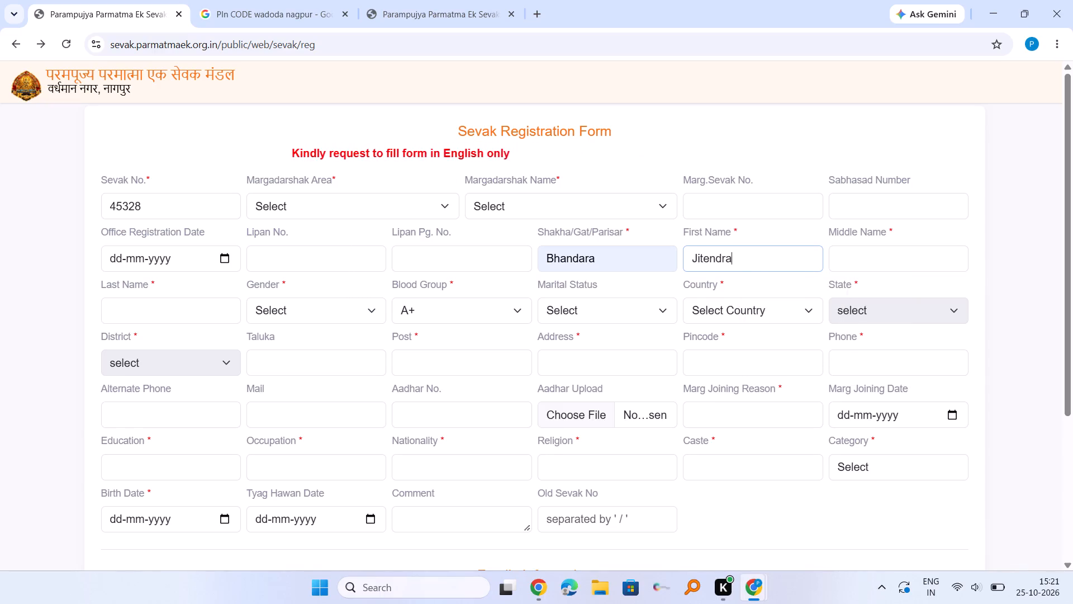
left_click(871, 268)
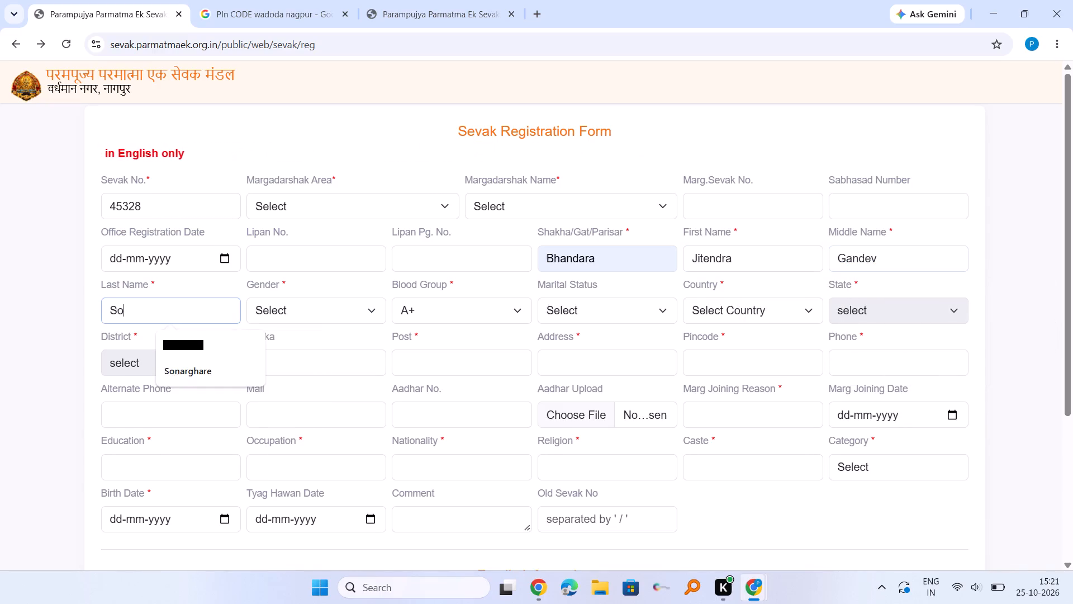
Set the sevak's gender to Male and blood group to NA.
left_click(269, 313)
left_click(273, 362)
left_click(422, 315)
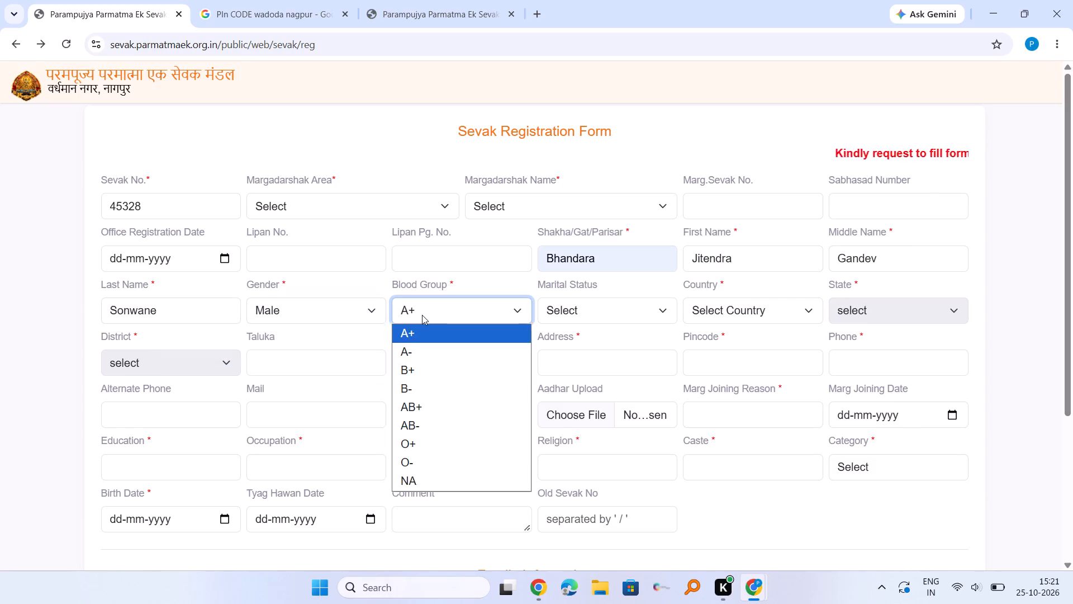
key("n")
key("Return")
Set the sevak's country to India, state to Maharashtra and district to Bhandara.
left_click(702, 307)
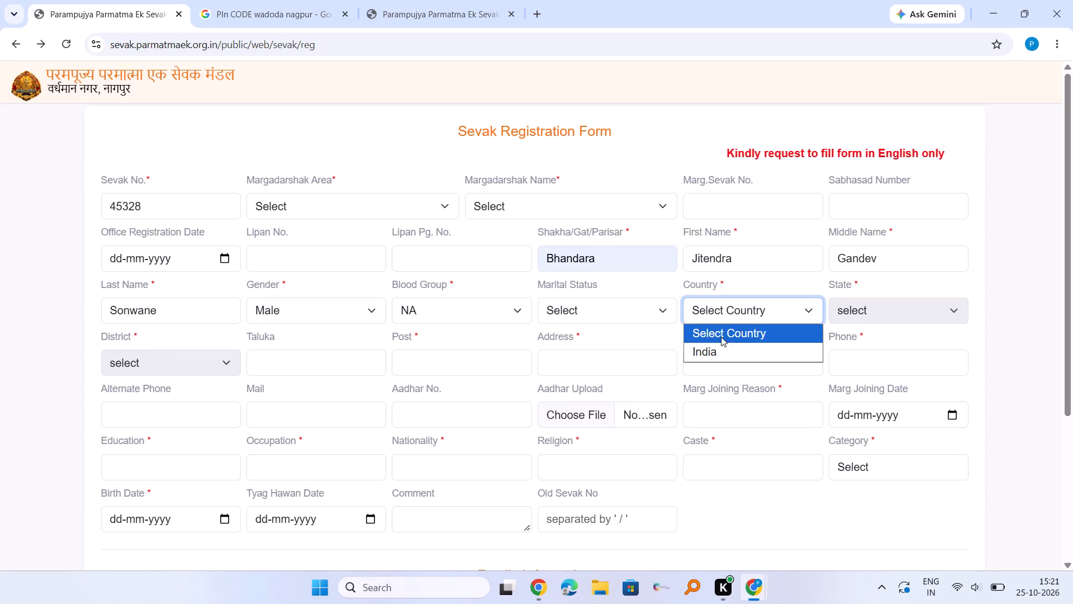
left_click(724, 345)
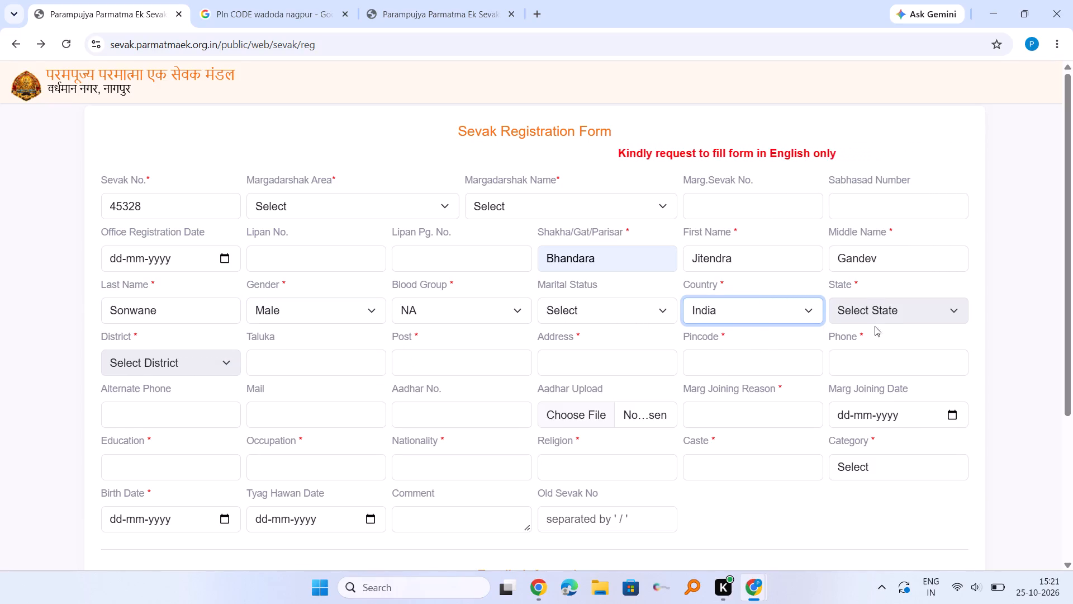
left_click(900, 314)
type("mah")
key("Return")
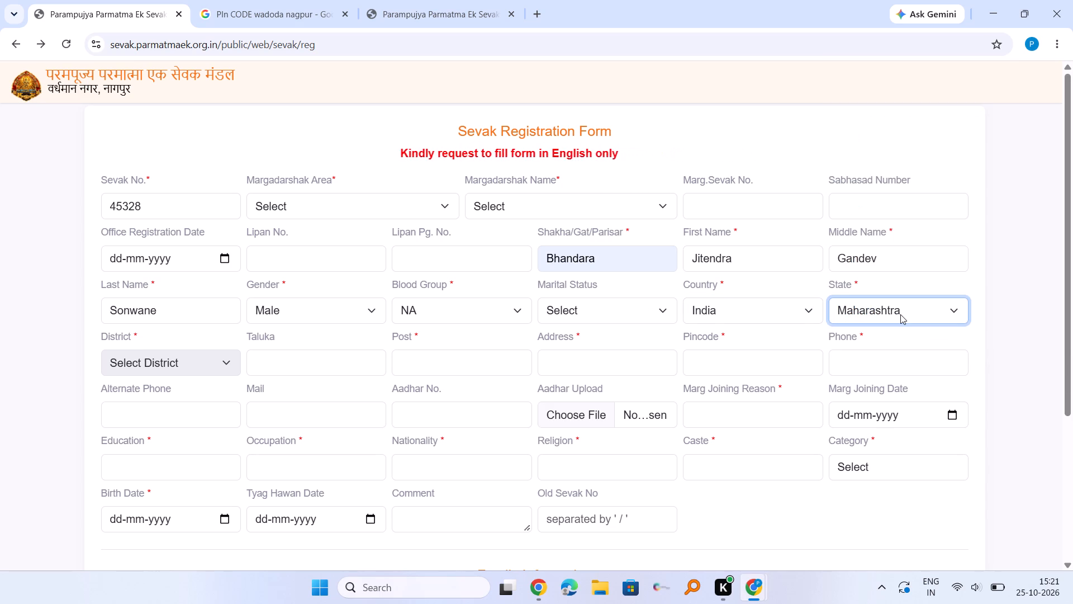
left_click(224, 366)
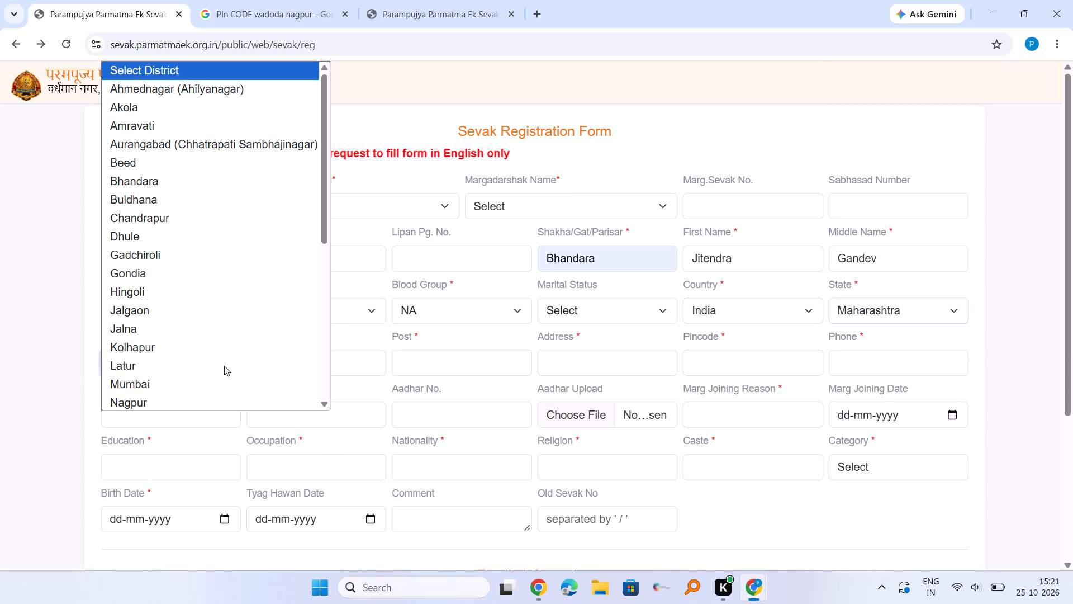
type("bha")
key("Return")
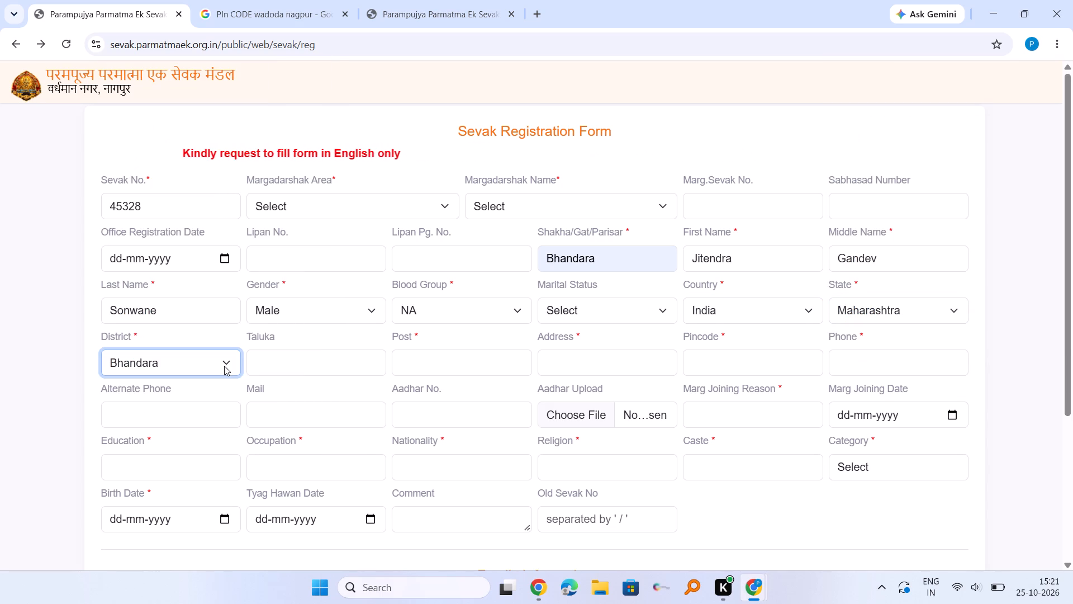
Fill in Bhandara as the sevak's Taluka and bhandara as the Post.
left_click(274, 367)
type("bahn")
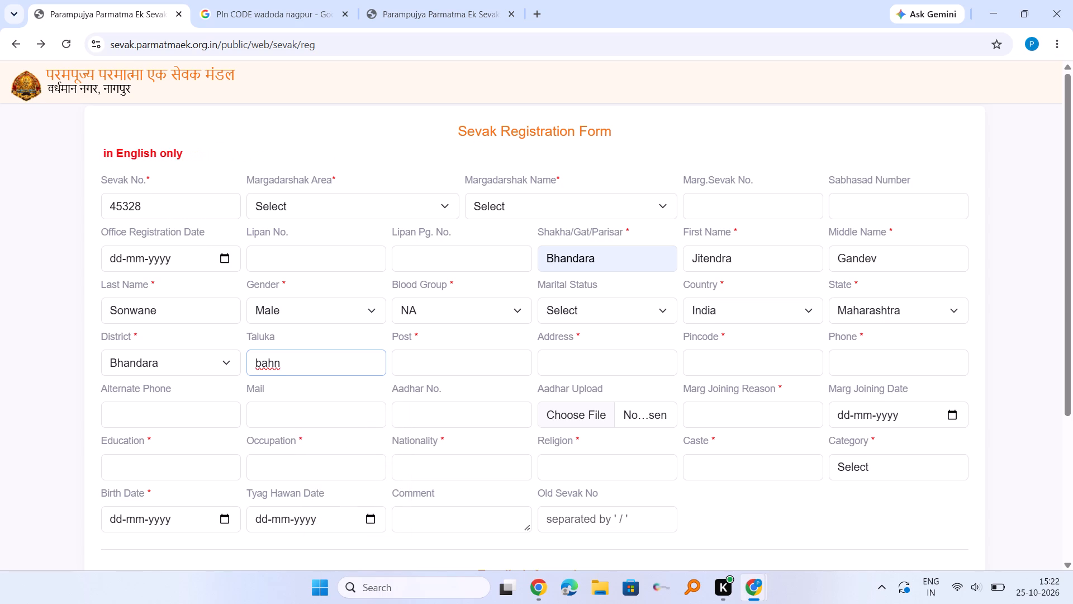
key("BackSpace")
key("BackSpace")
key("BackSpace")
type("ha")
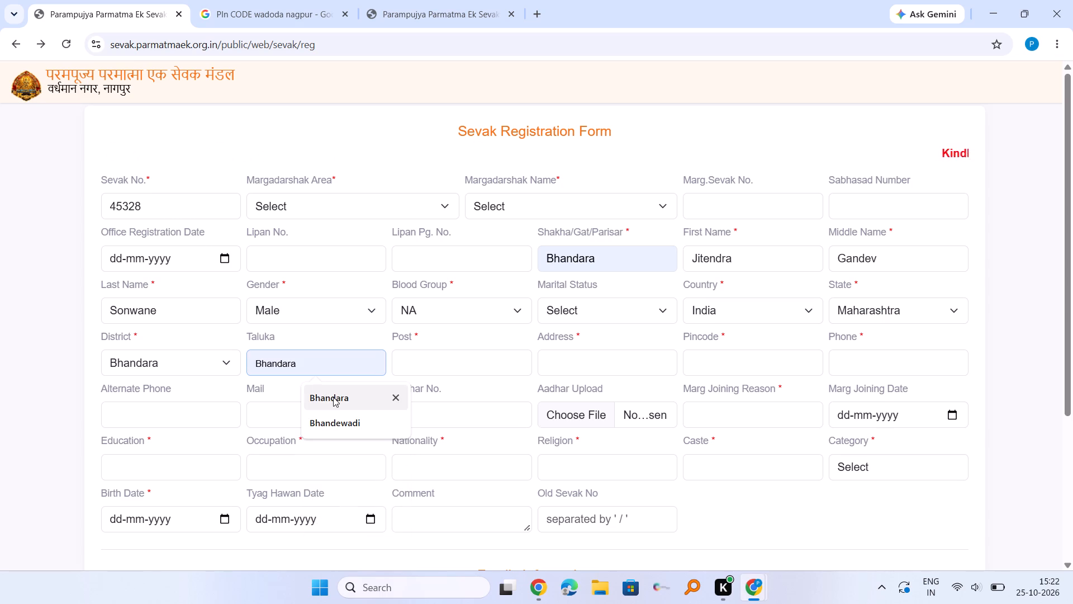
left_click(333, 397)
left_click(417, 370)
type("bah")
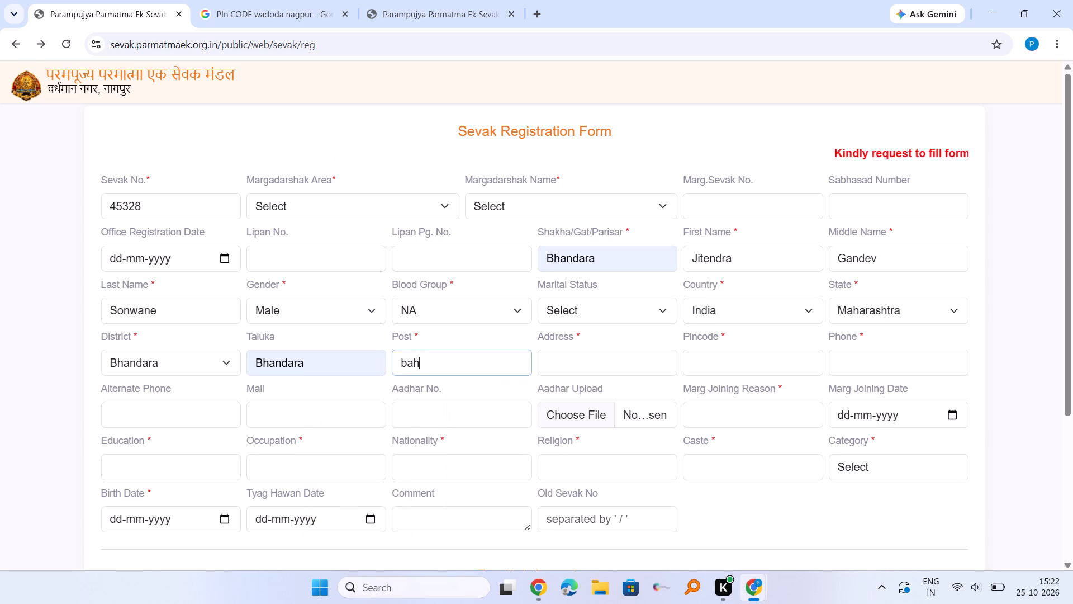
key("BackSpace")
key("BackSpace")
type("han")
left_click(457, 395)
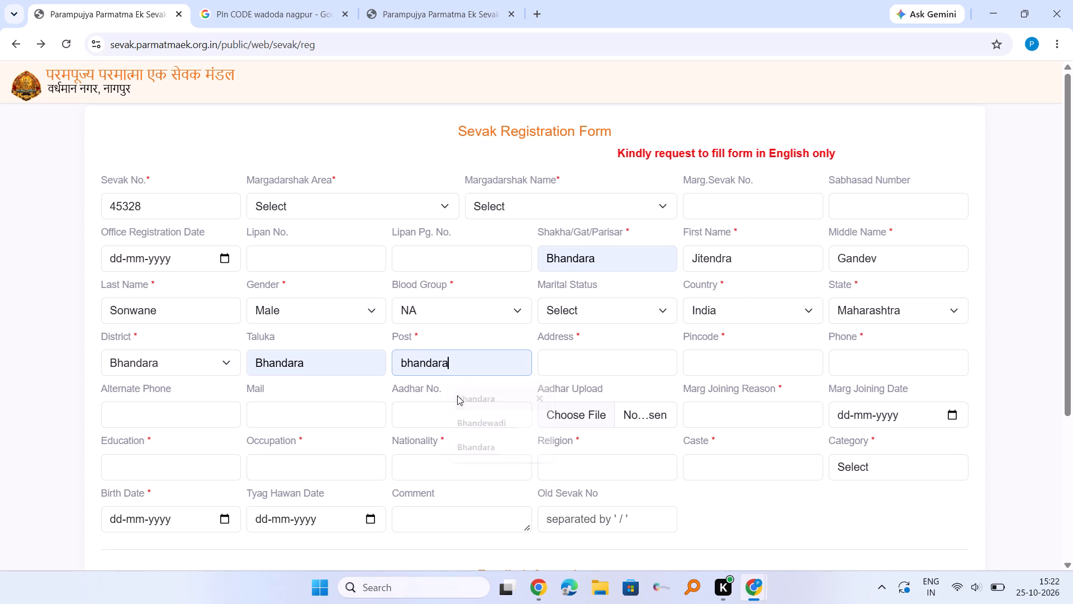
Change the last two digits of the Sevak No. to 38.
double_click(426, 364)
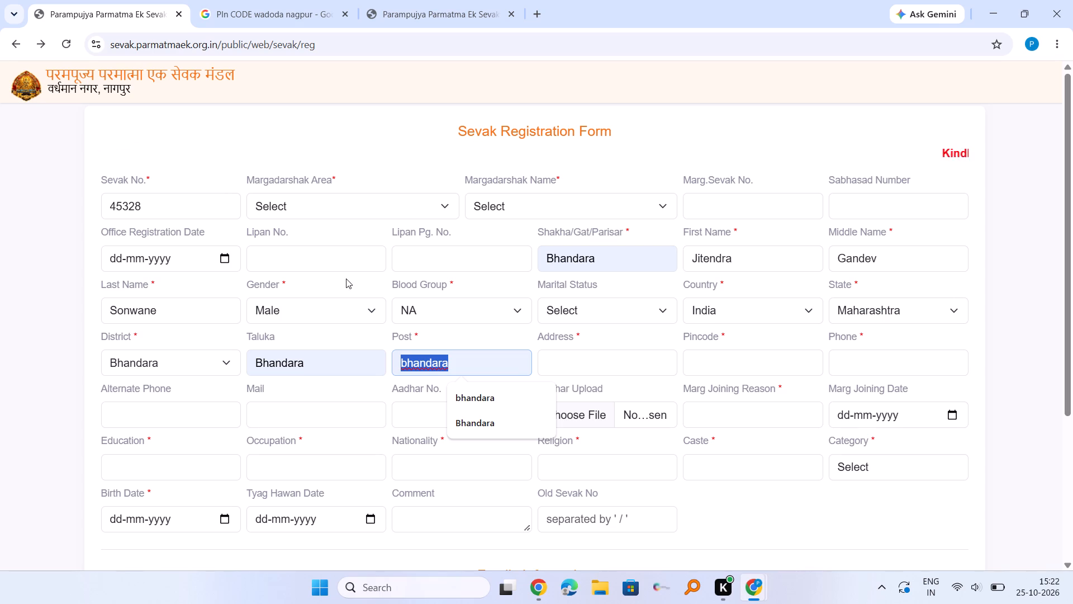
left_click(168, 207)
key("BackSpace")
key("BackSpace")
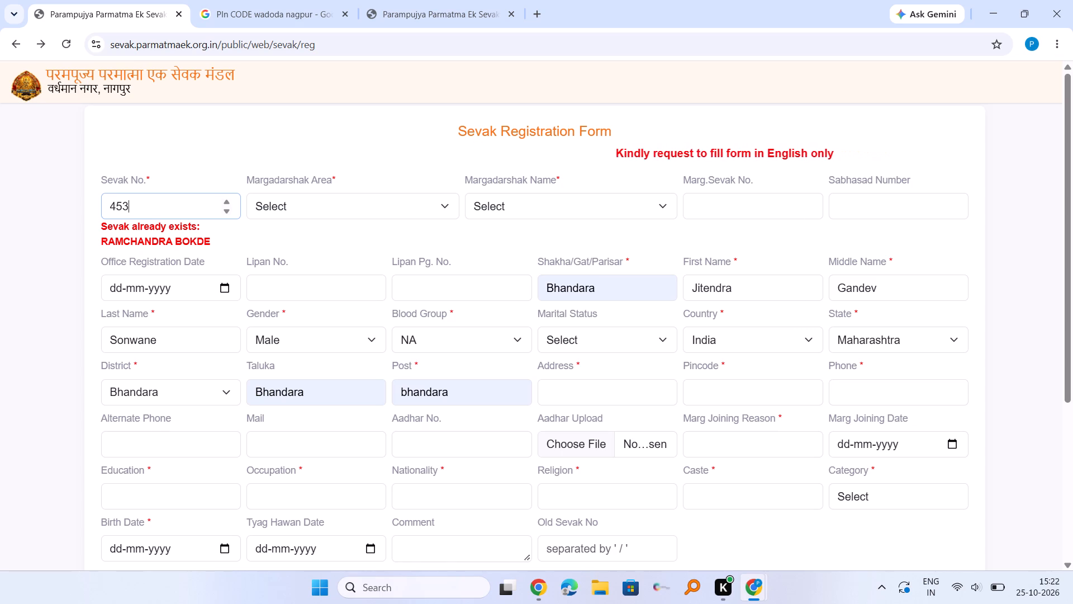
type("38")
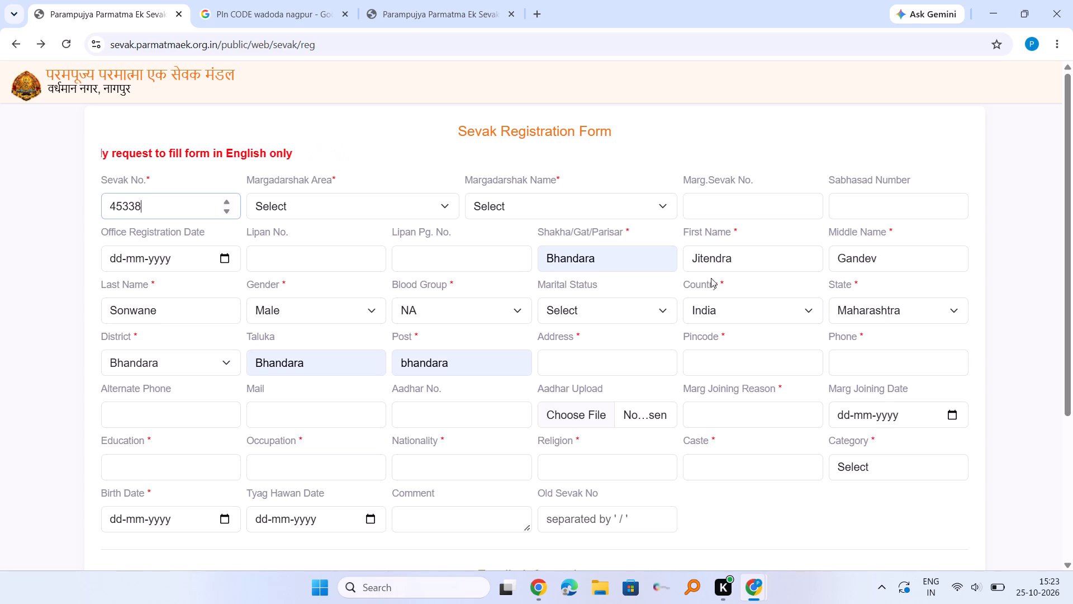
Change Shakha/Gat/Parisar to Nagpur and replace the first, middle and last names with the new sevak's.
double_click(710, 258)
key("BackSpace")
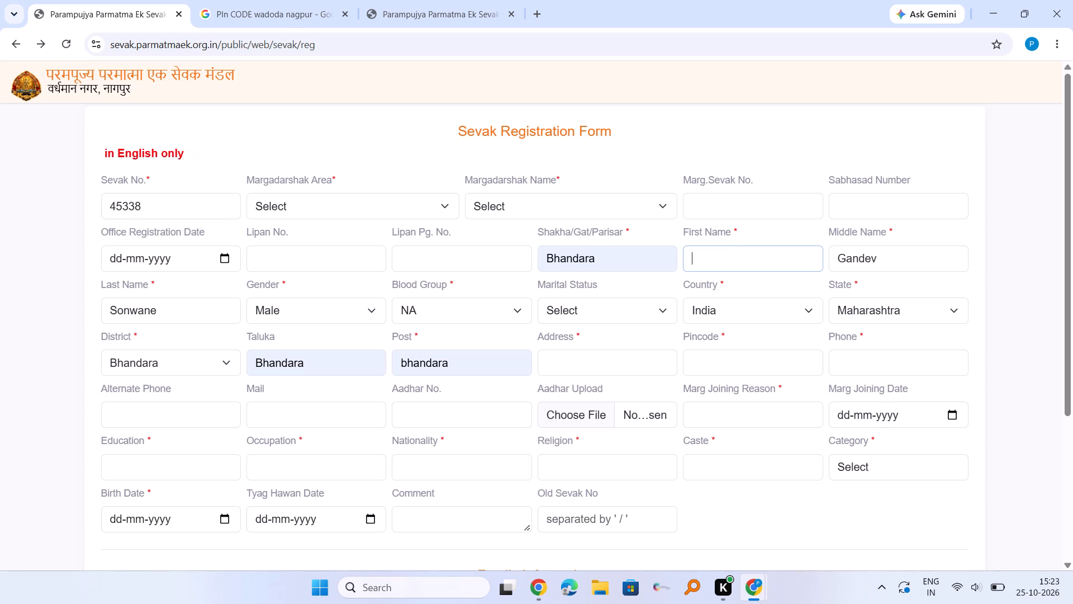
double_click(588, 266)
key("BackSpace")
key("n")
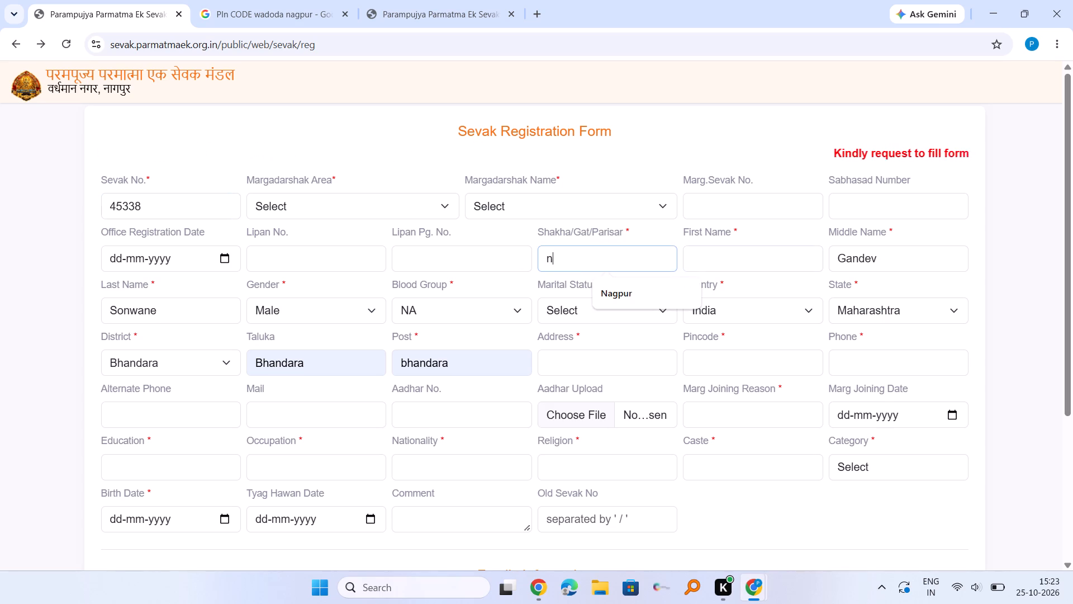
left_click(639, 297)
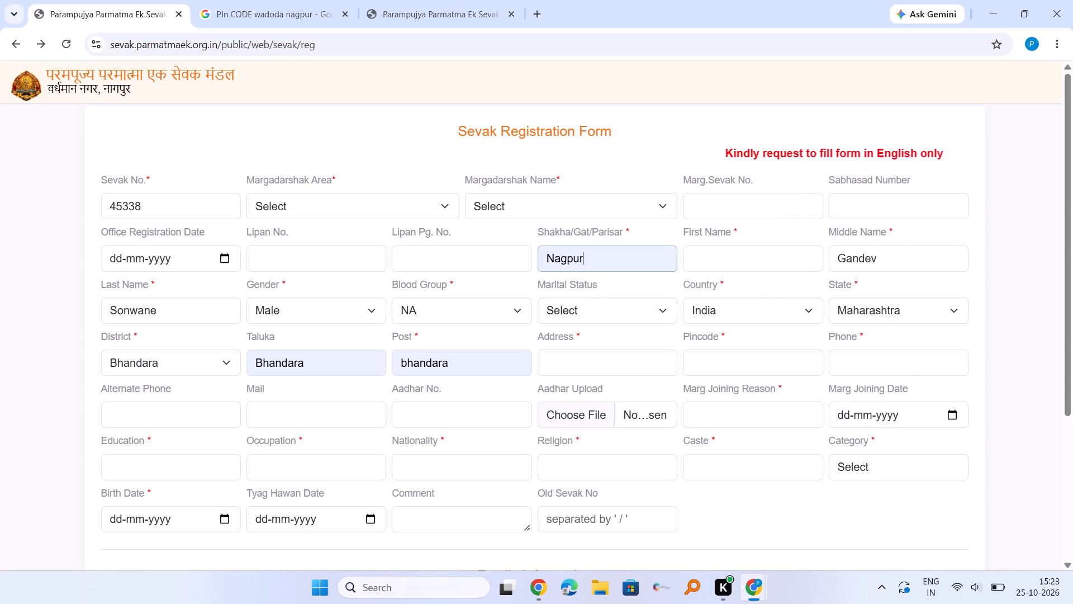
left_click(718, 261)
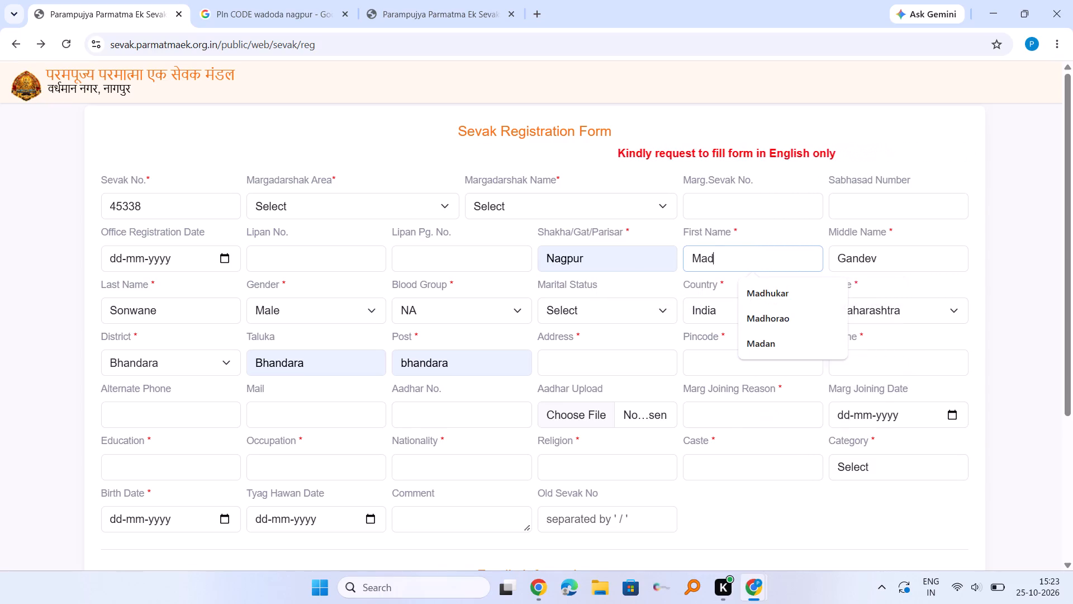
double_click(874, 271)
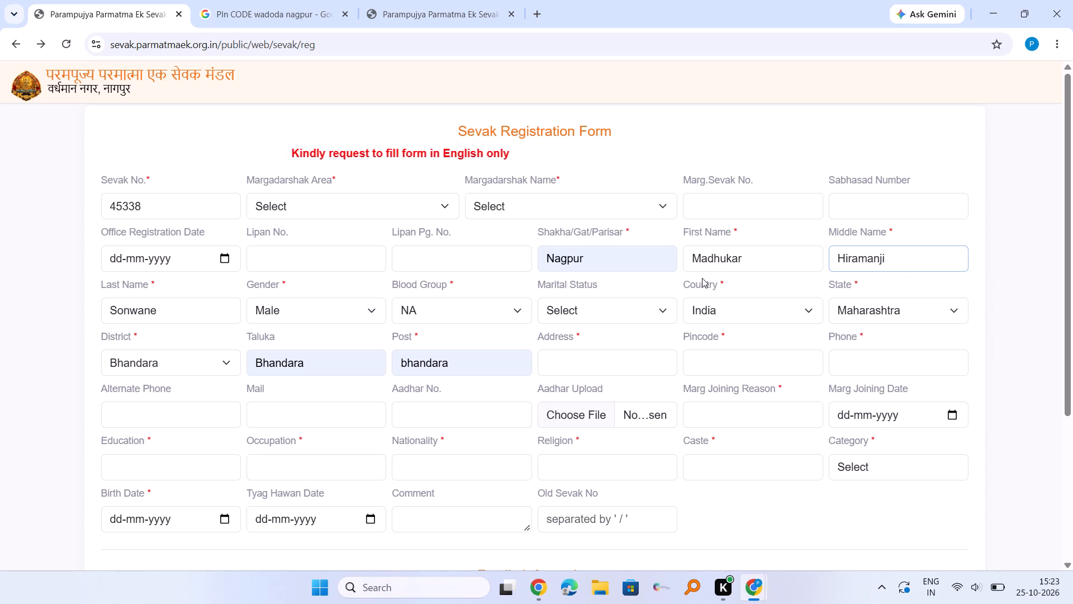
double_click(129, 310)
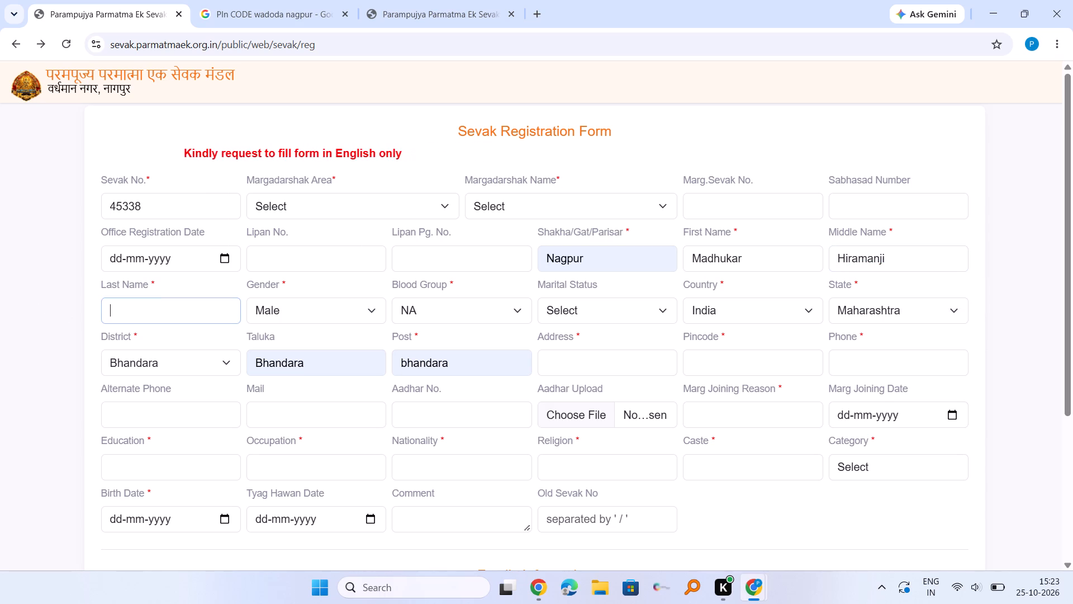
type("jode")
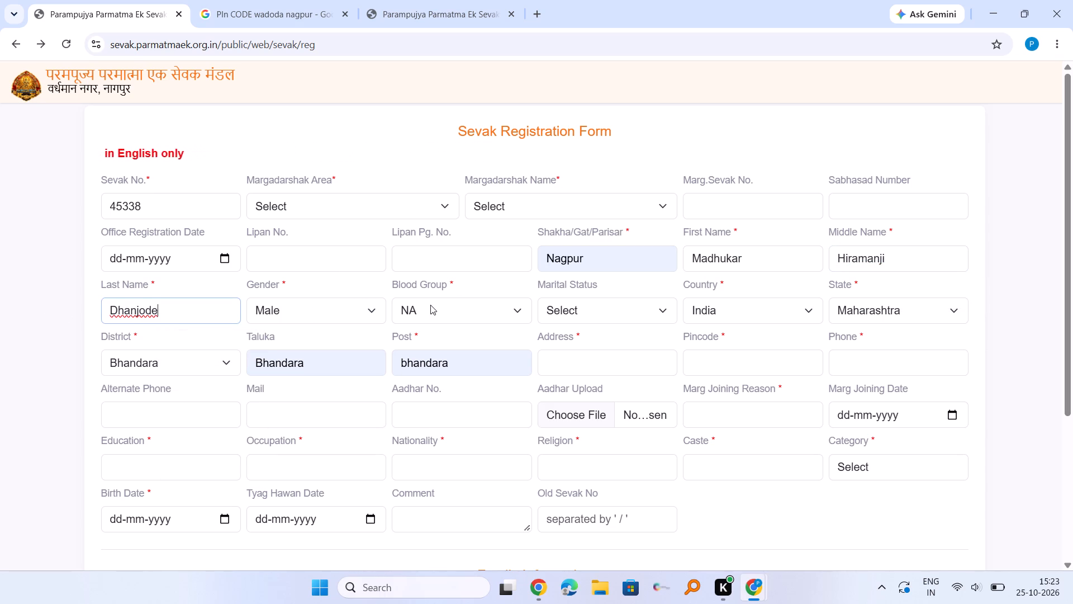
Change the sevak's district to Nagpur and the Taluka to Kamptee.
left_click(506, 314)
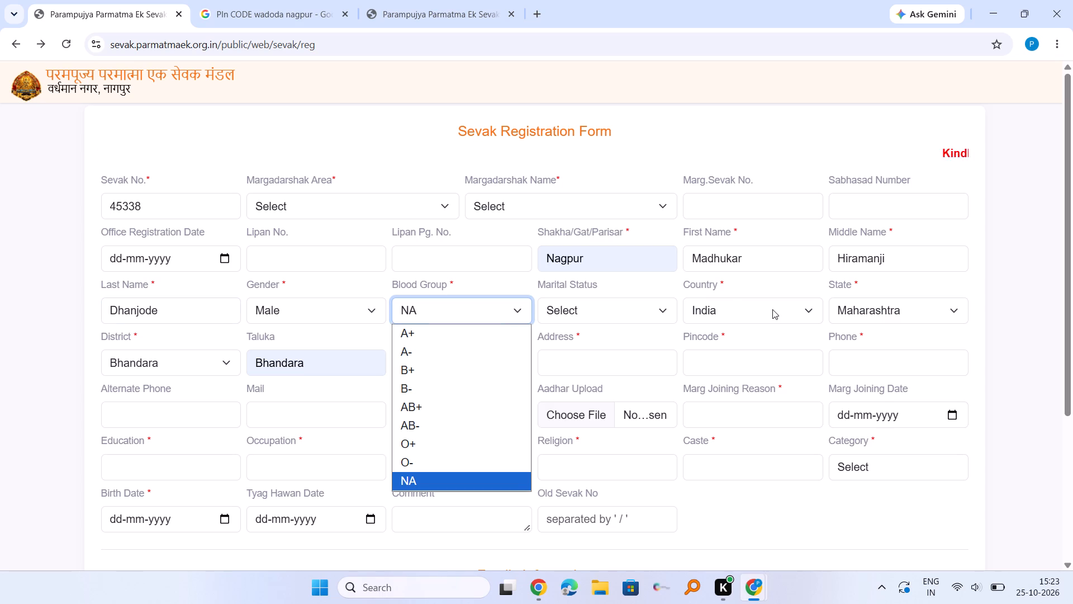
left_click(118, 363)
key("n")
key("Return")
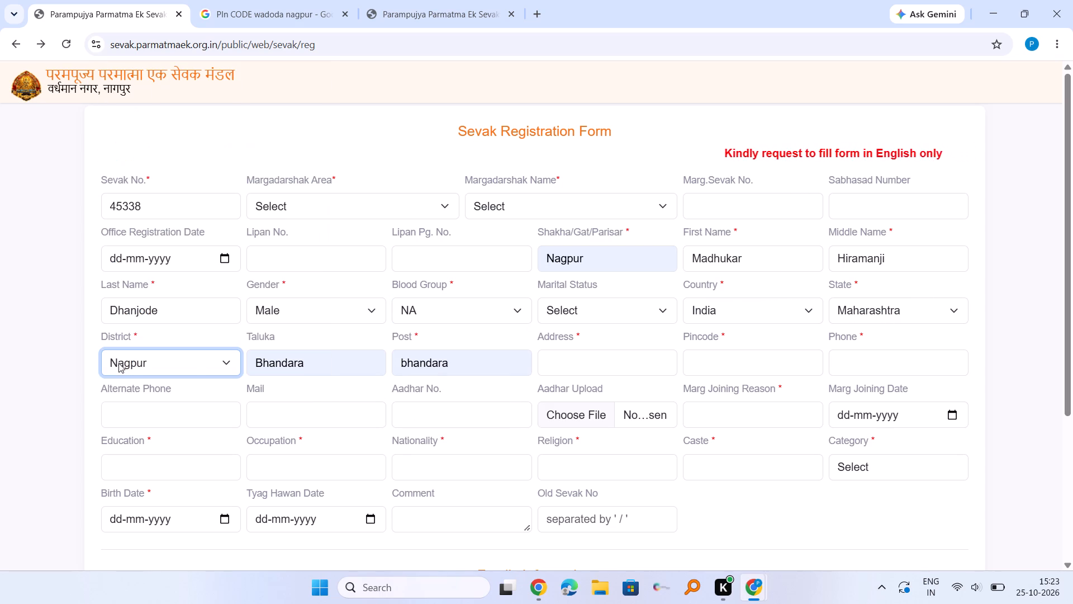
left_click(281, 357)
left_click(281, 357)
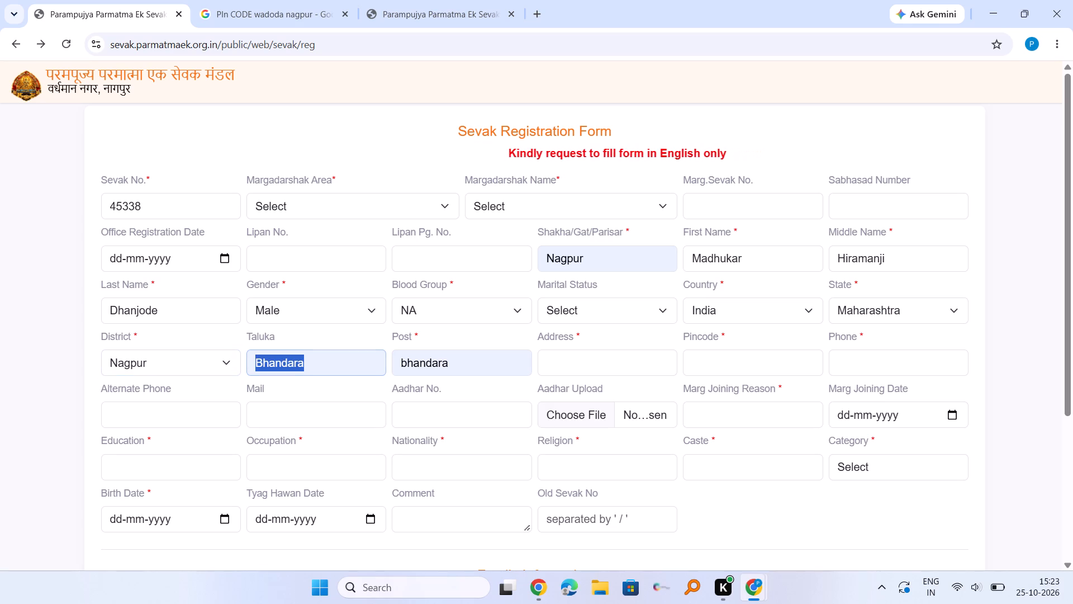
key("BackSpace")
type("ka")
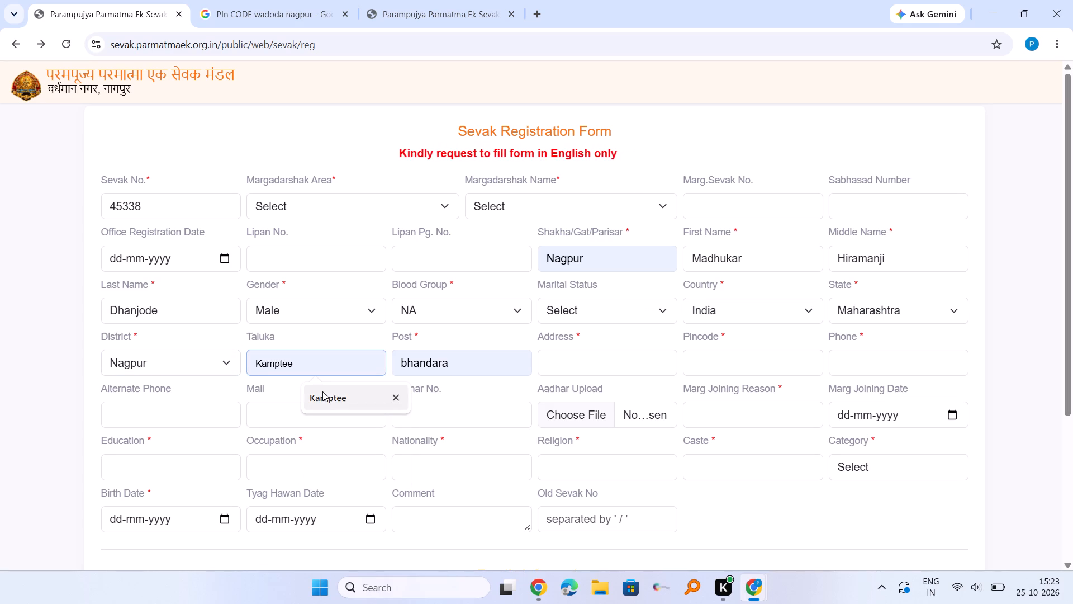
left_click(322, 391)
Replace the Post with Wadoda and fill in Wadoda as the Address.
double_click(416, 372)
key("BackSpace")
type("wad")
left_click(474, 459)
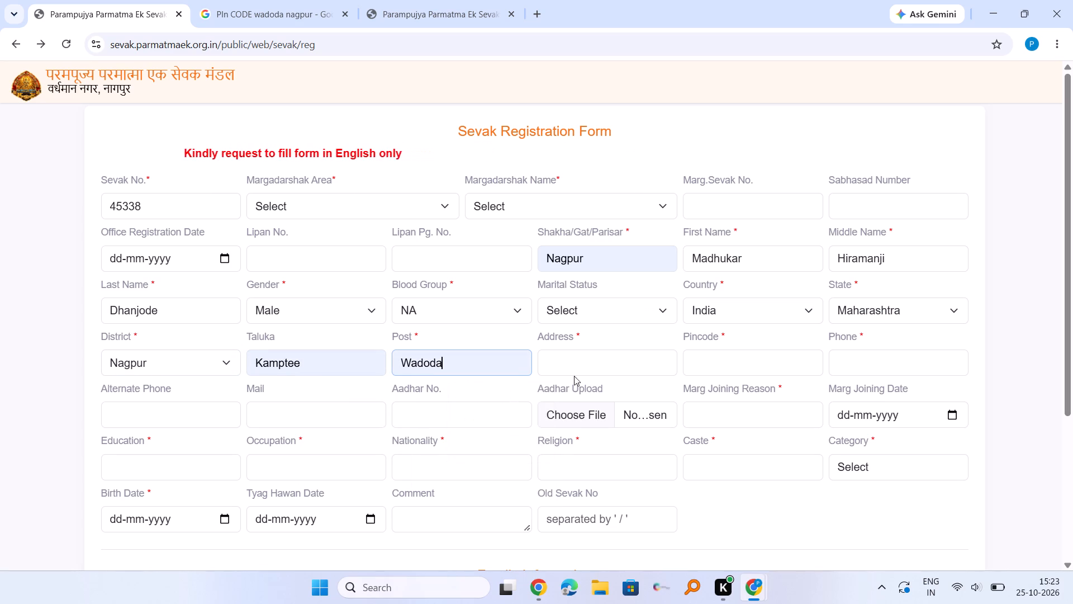
left_click(568, 367)
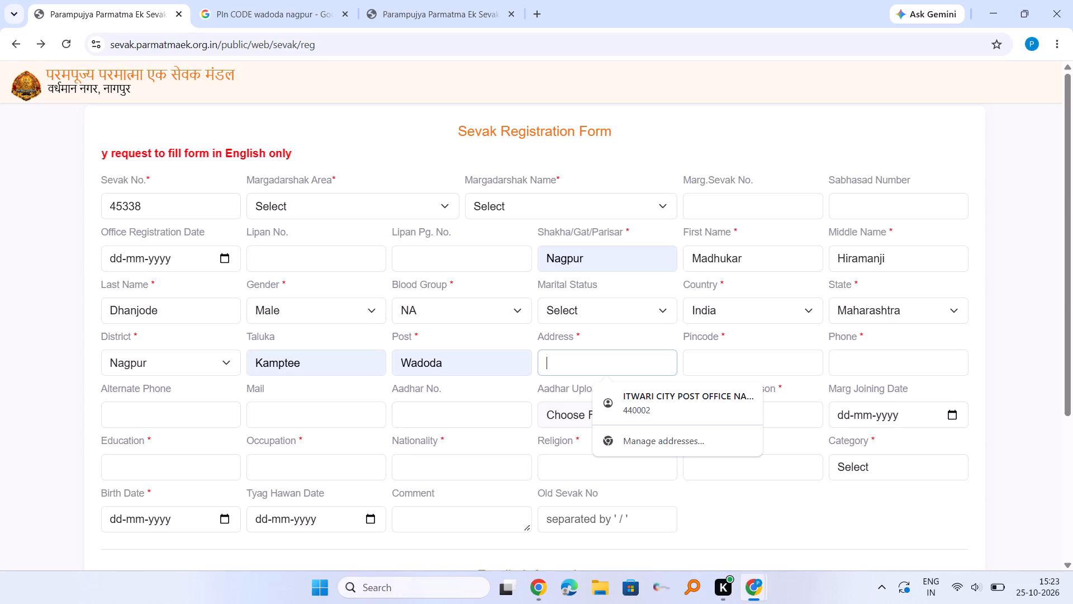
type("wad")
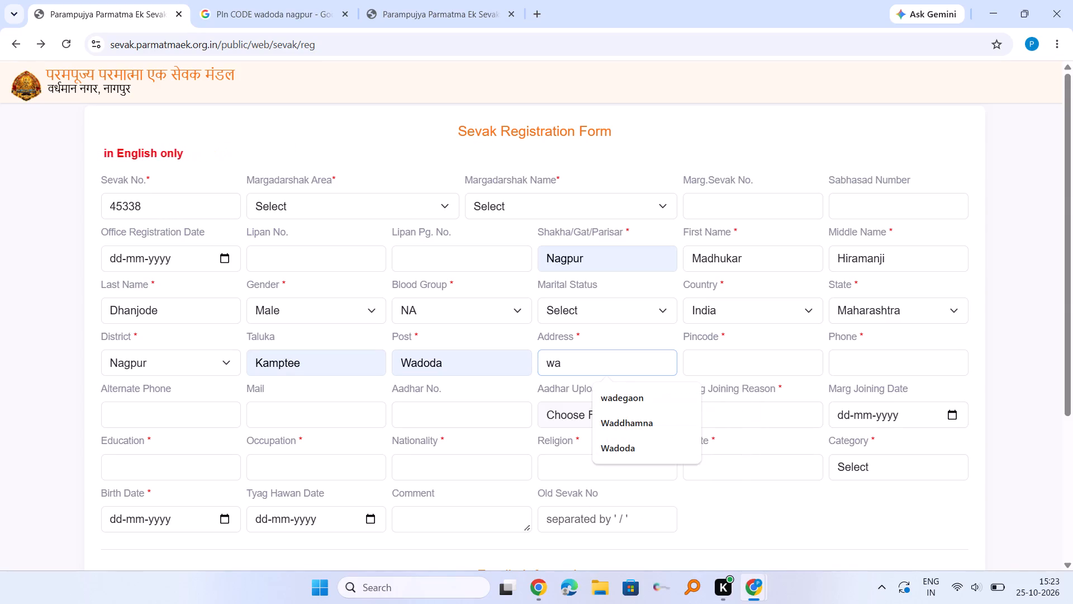
left_click(613, 460)
Begin the Pincode entry for the sevak.
left_click(728, 357)
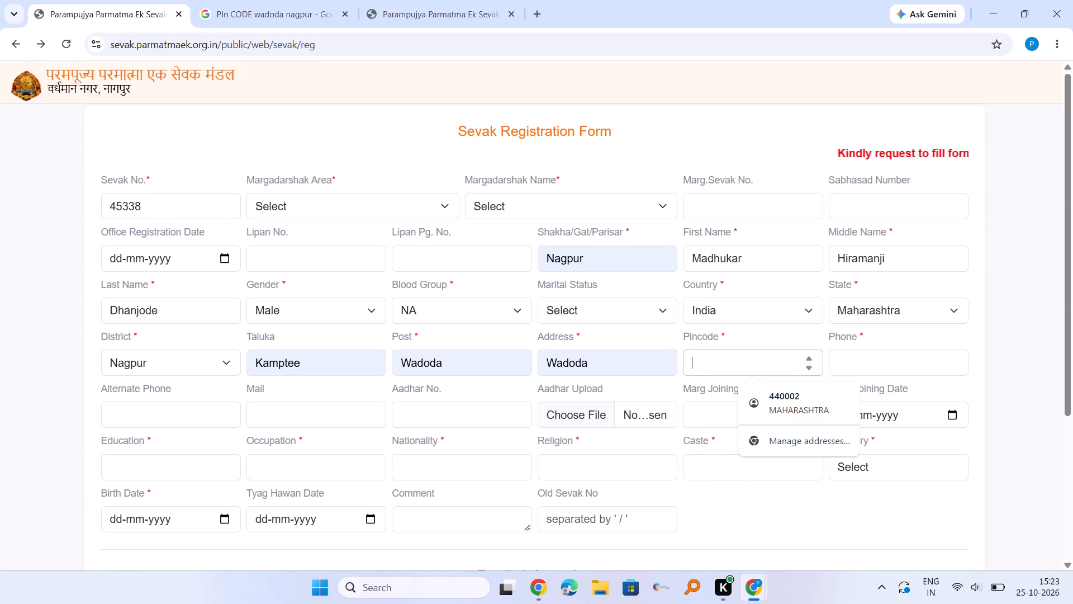
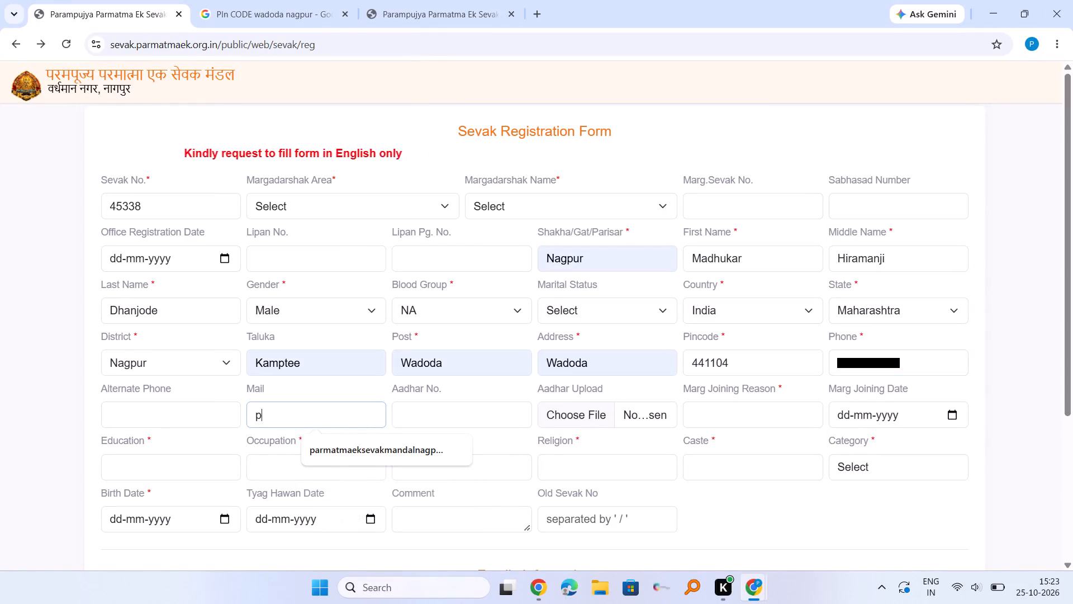
Fill Mail with the suggested mandal address and set the Marg Joining Reason to Sharirikh dukh.
left_click(355, 459)
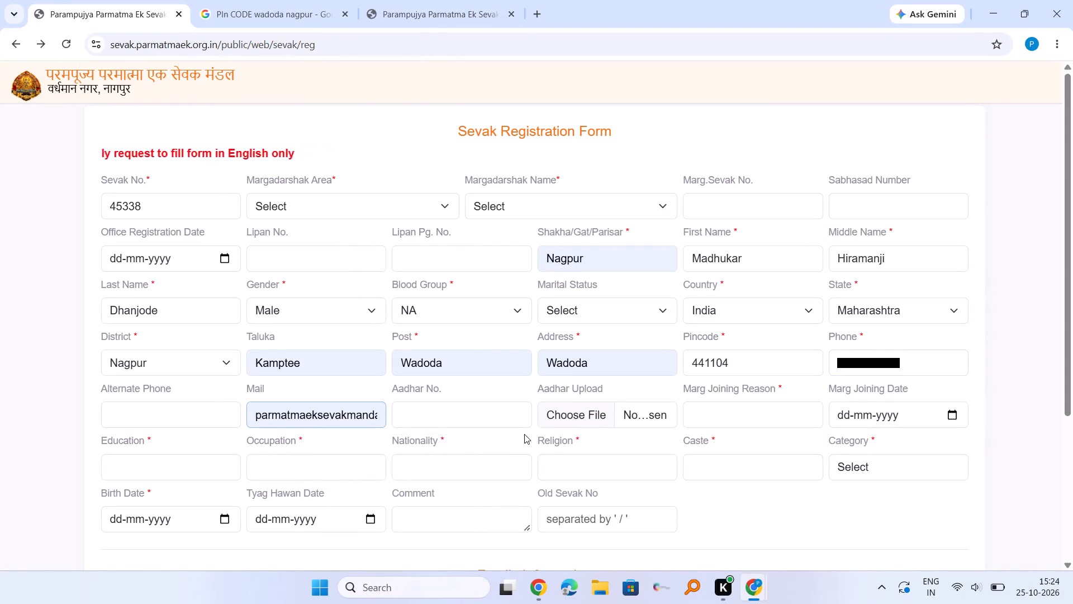
left_click(701, 409)
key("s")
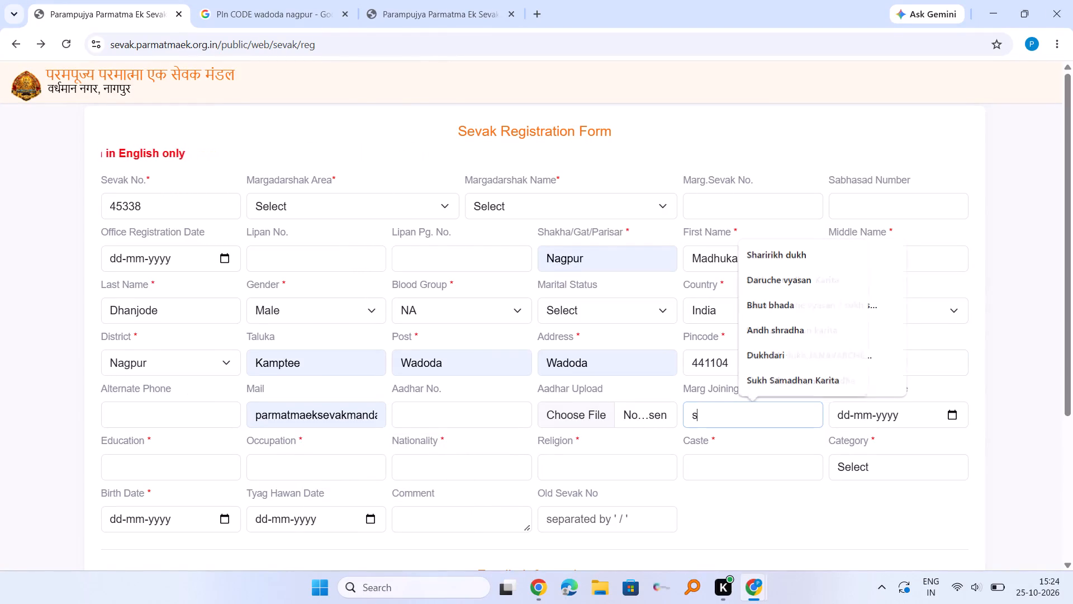
left_click(778, 266)
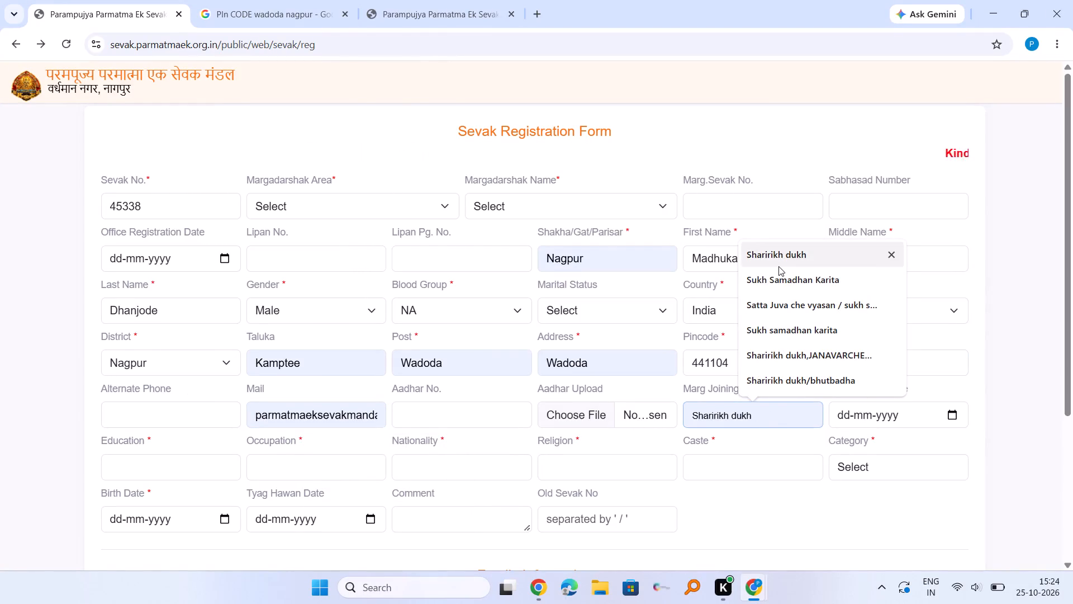
Fill in Education as 4th, Occupation as Sheti, Nationality as Indian and Religion as Hindu.
left_click(150, 461)
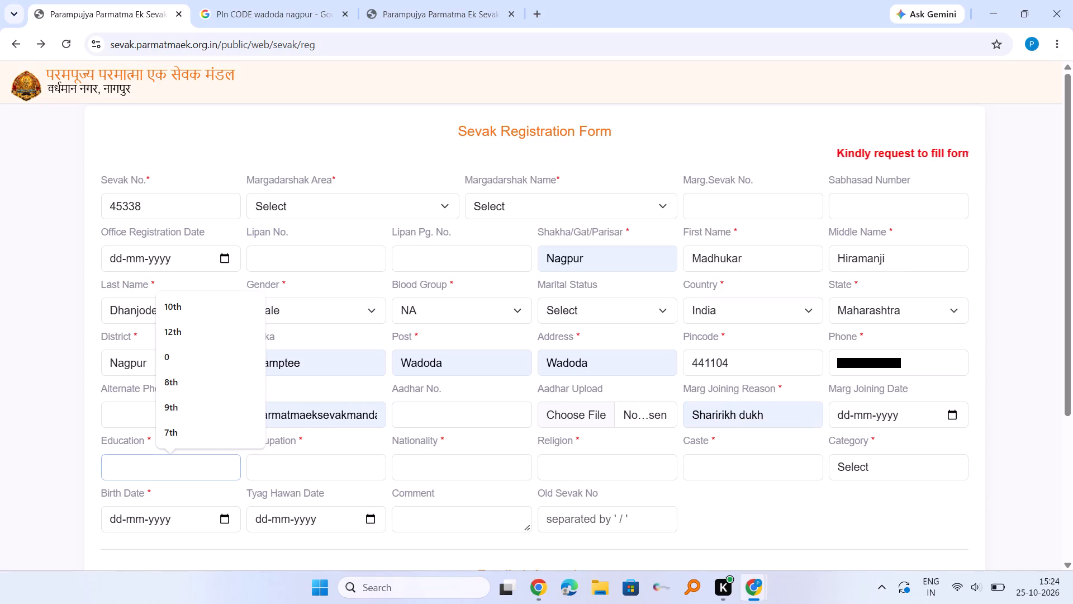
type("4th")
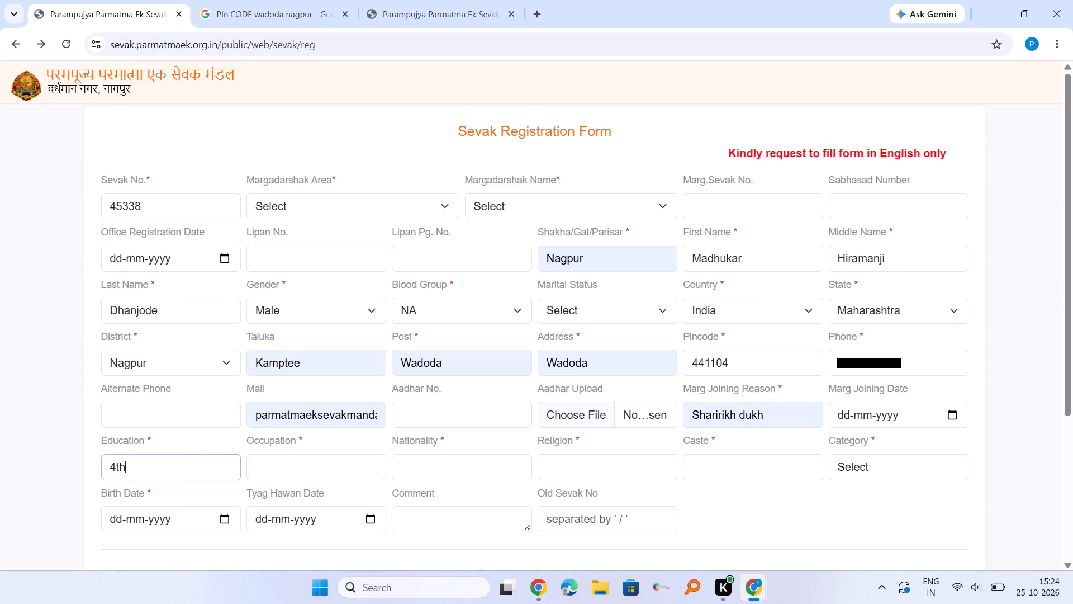
left_click(257, 473)
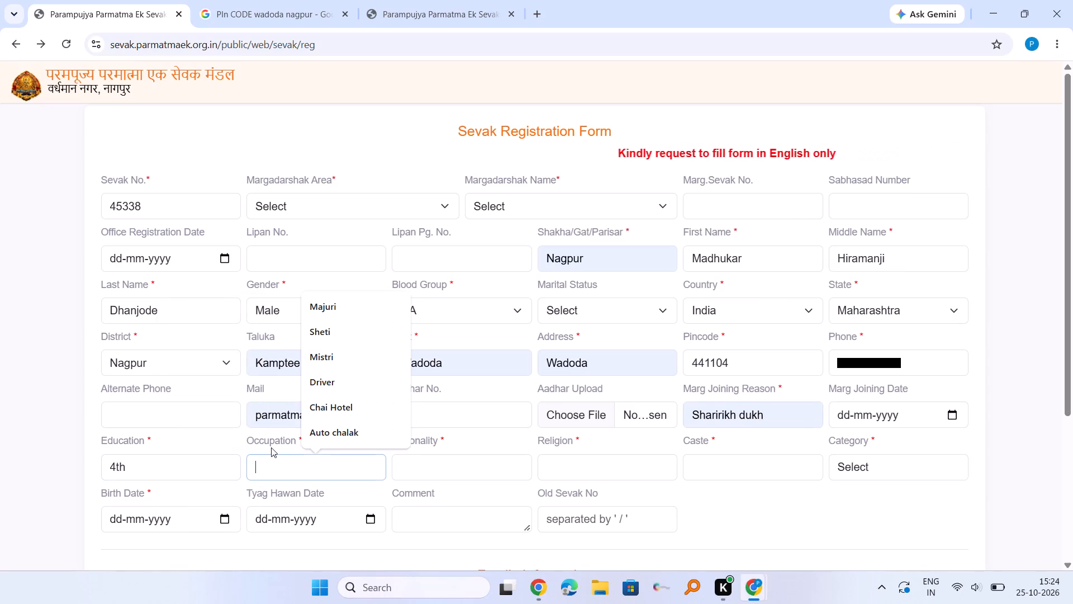
left_click(321, 325)
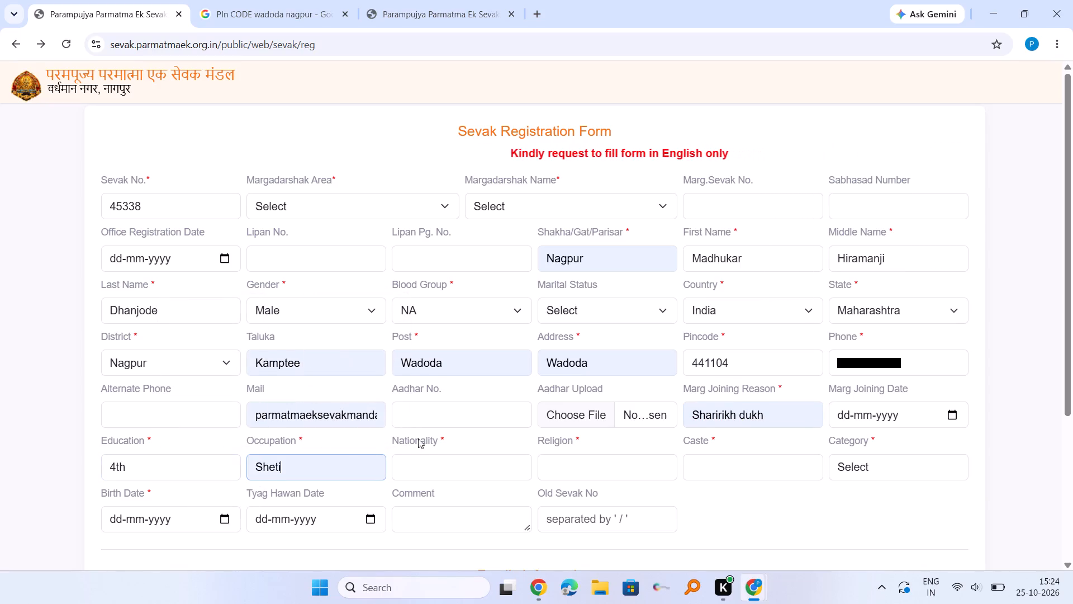
left_click(424, 456)
left_click(463, 501)
left_click_drag(580, 475, 621, 502)
left_click(621, 502)
Set the Caste to Teli and the Category to OBC, and enter the sevak's birth date.
left_click(720, 458)
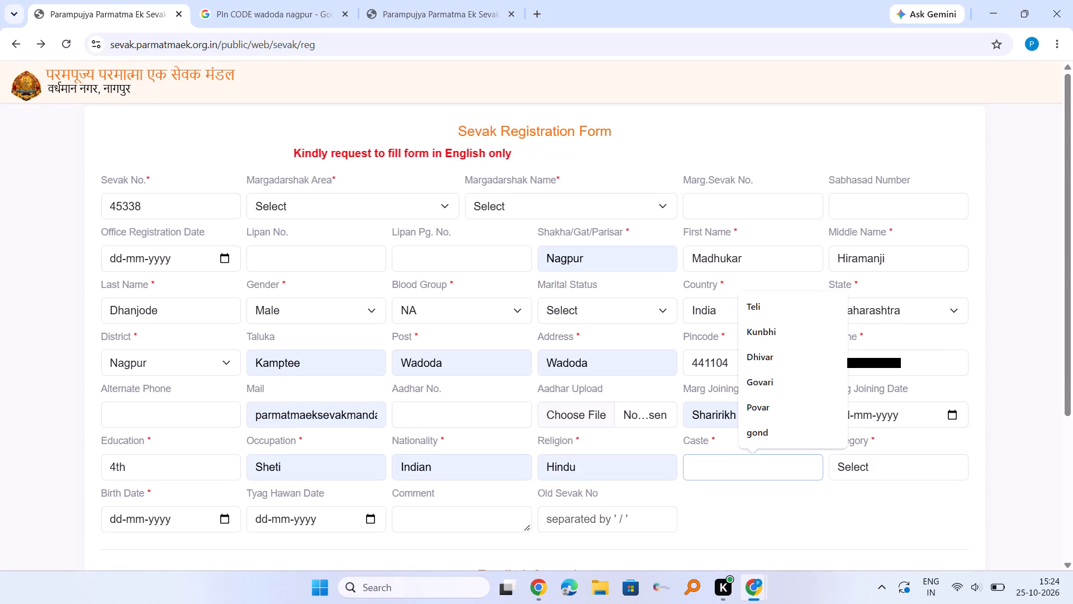
left_click(776, 298)
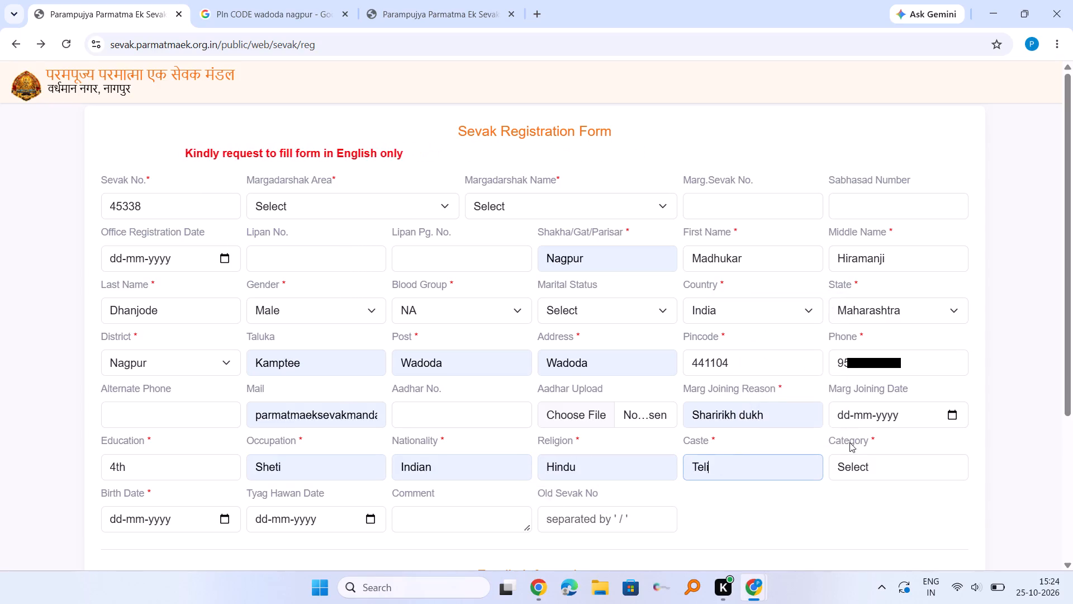
left_click(854, 463)
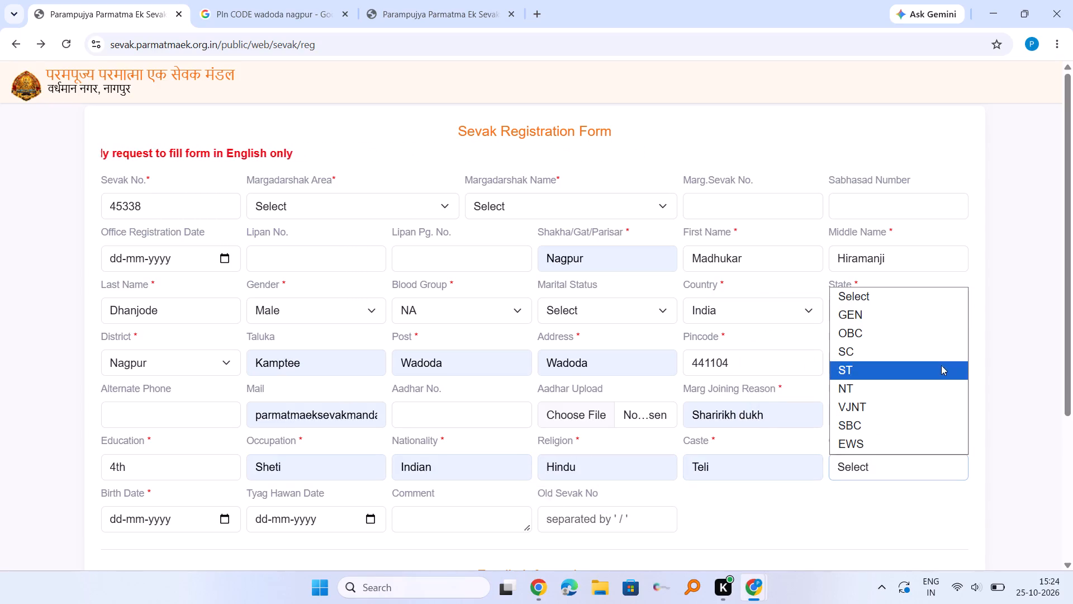
left_click(904, 331)
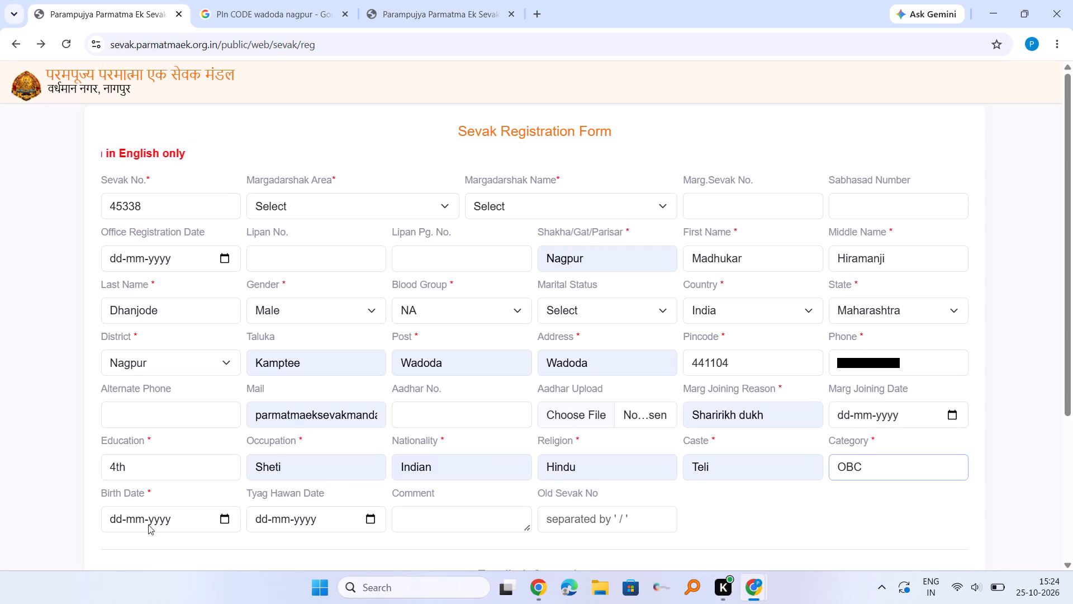
left_click(120, 517)
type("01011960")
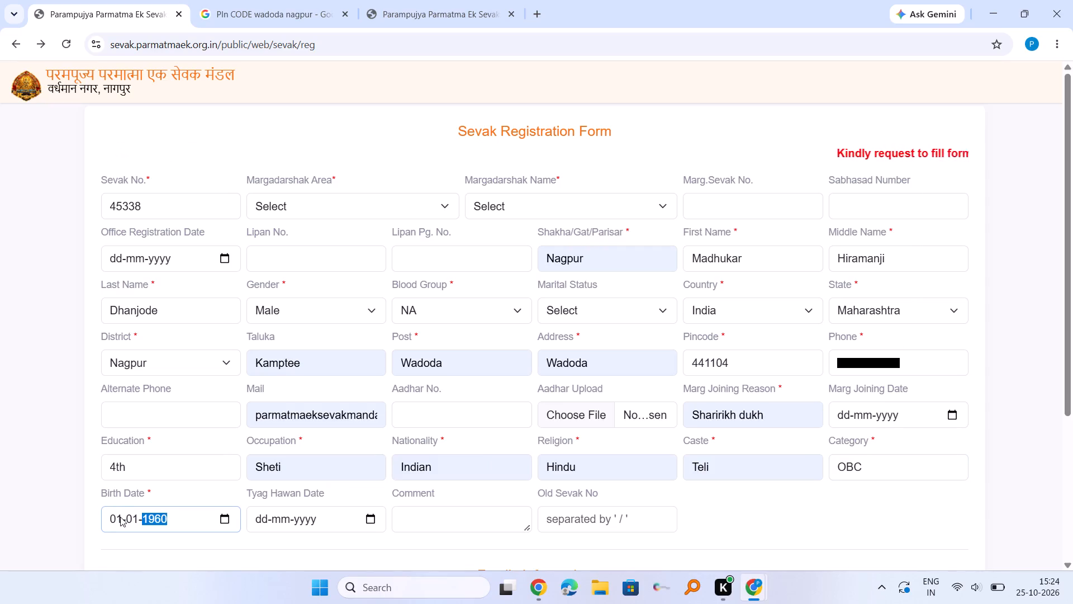
Set the Margadarshak Area to Kamptee and choose the margadarshak whose name begins with N.
left_click(409, 197)
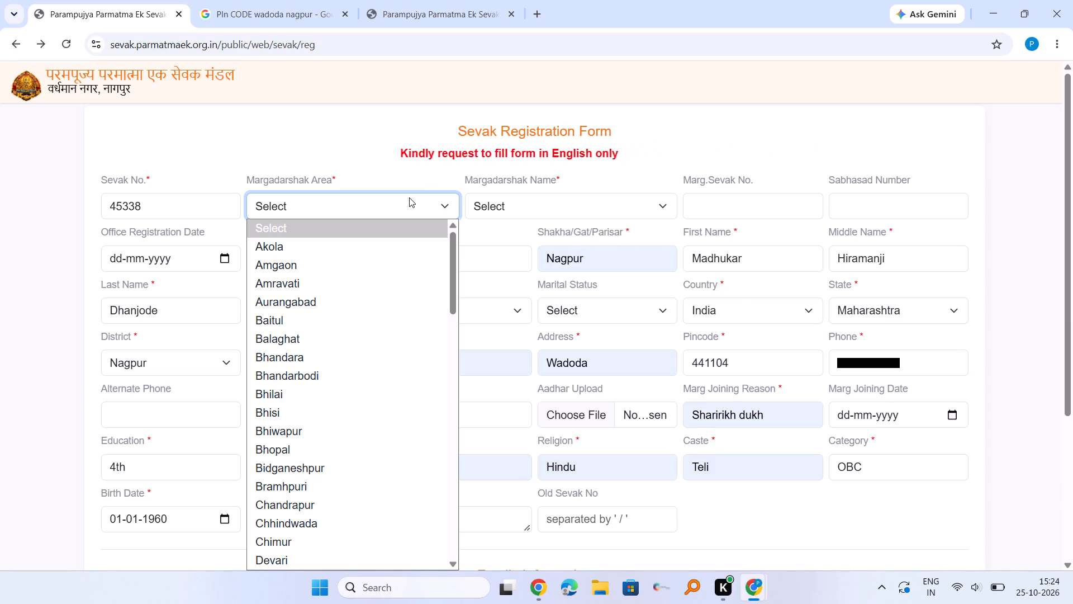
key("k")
key("Down")
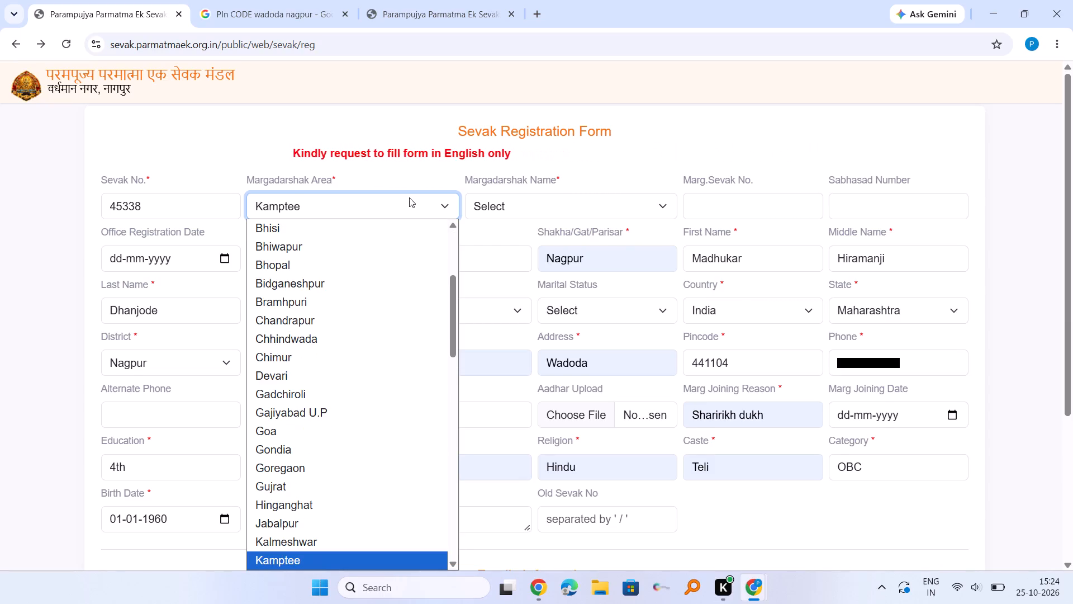
key("Return")
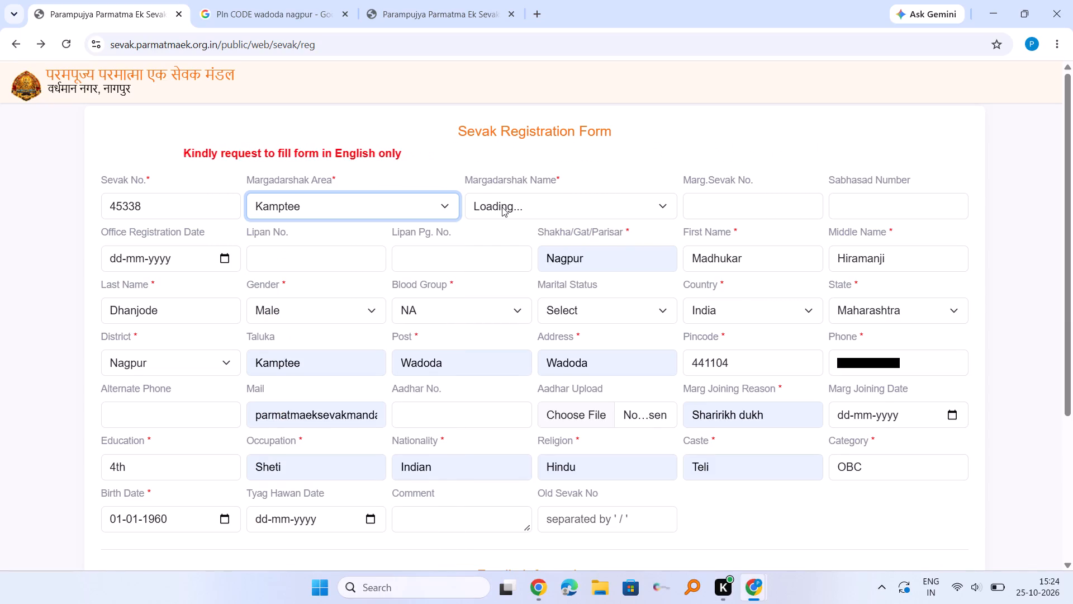
left_click(502, 207)
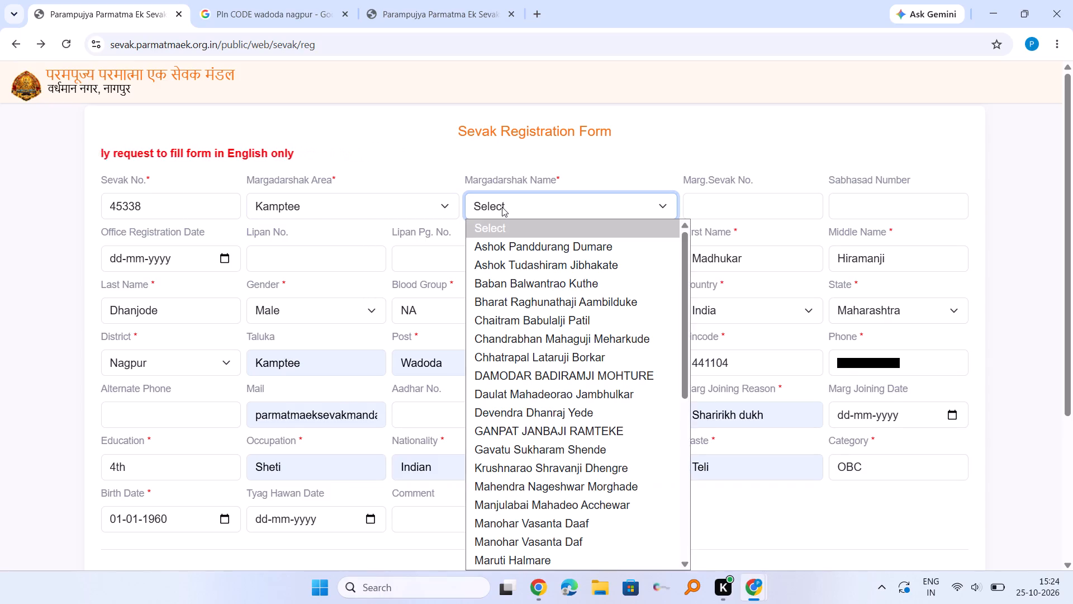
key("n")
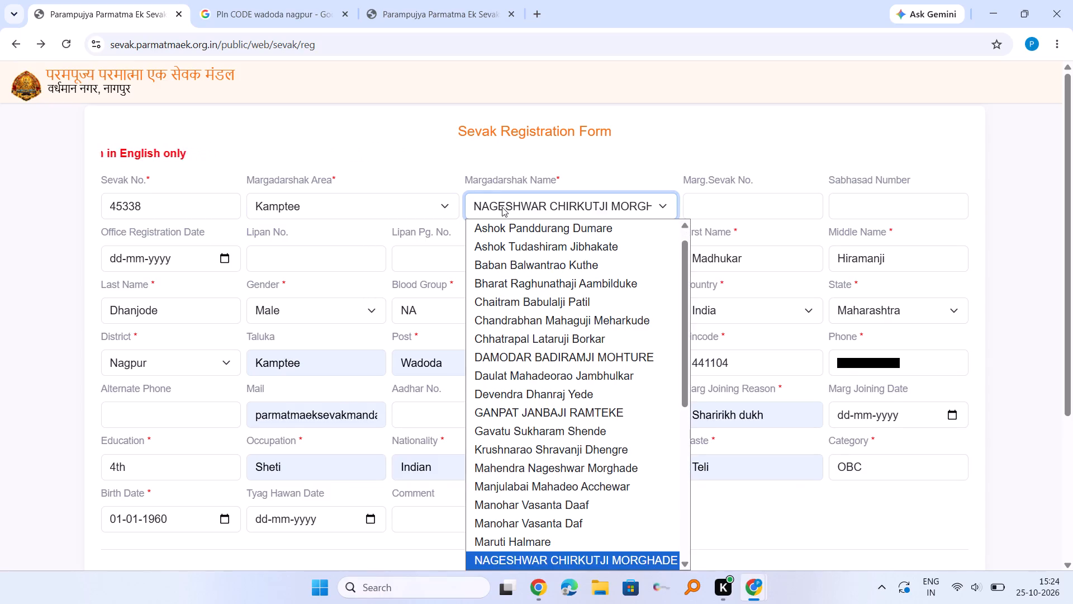
key("Return")
Complete the reCAPTCHA below the family information by selecting the images with motorcycles.
scroll(502, 207, "down", 1)
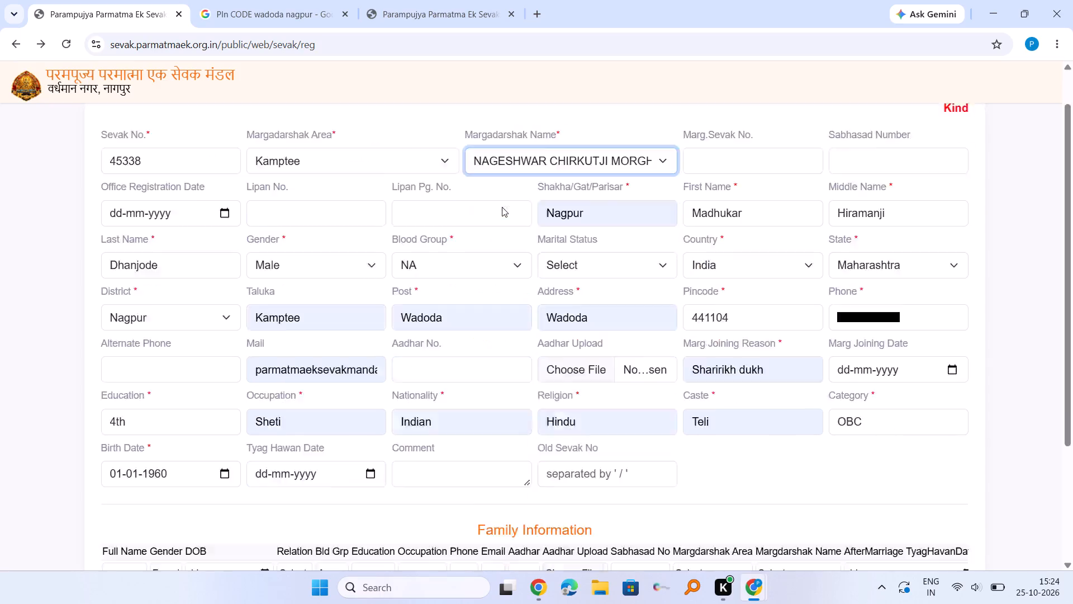
scroll(502, 207, "down", 3)
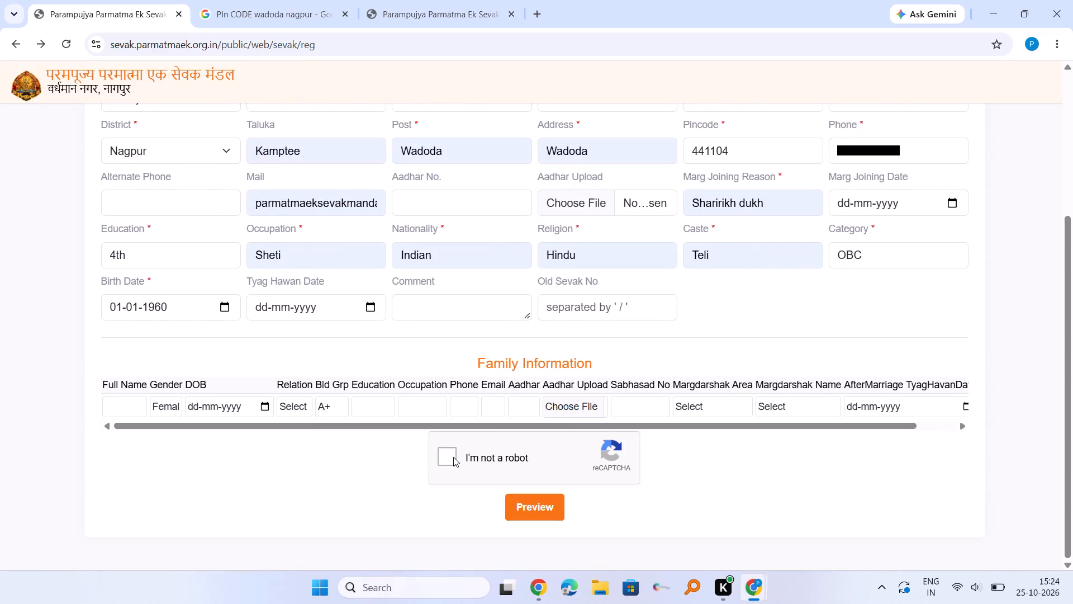
left_click(453, 457)
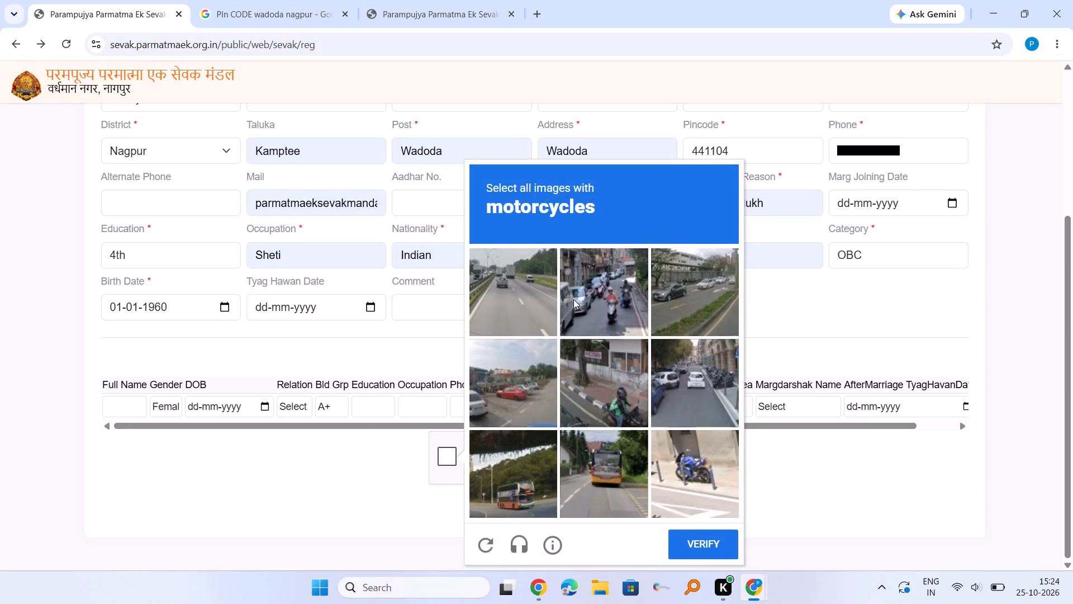
left_click(573, 299)
left_click(592, 394)
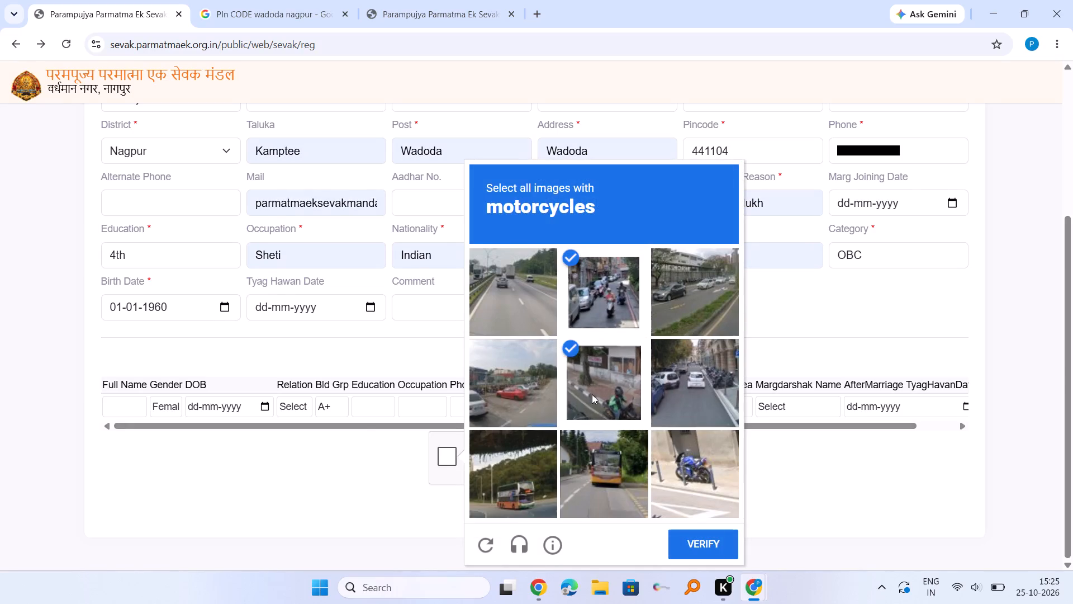
left_click(675, 482)
left_click(691, 548)
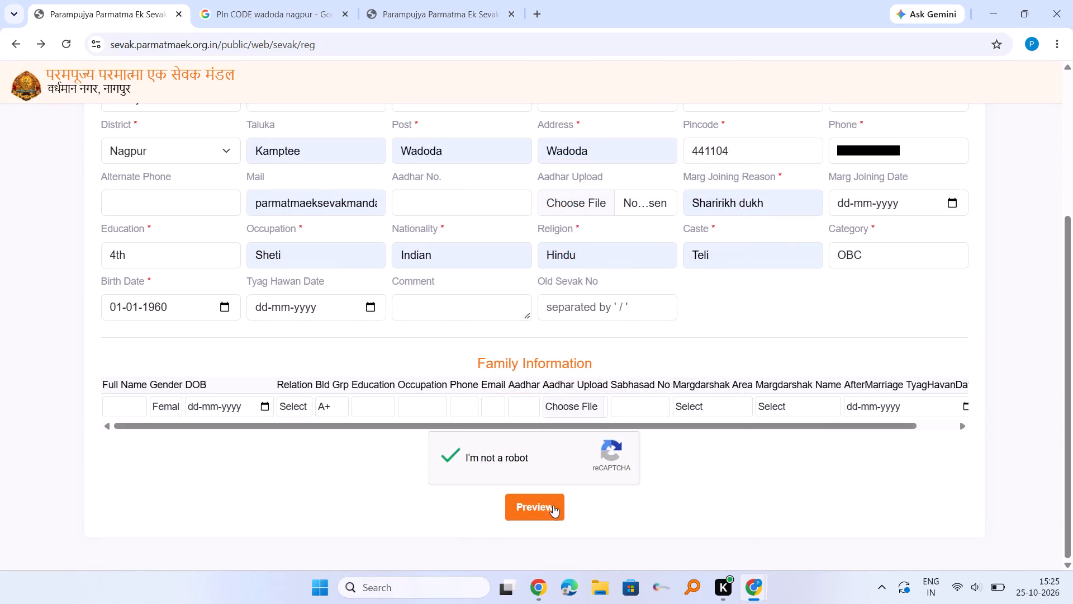
Preview the completed sevak registration and submit it.
left_click(542, 517)
scroll(542, 517, "down", 7)
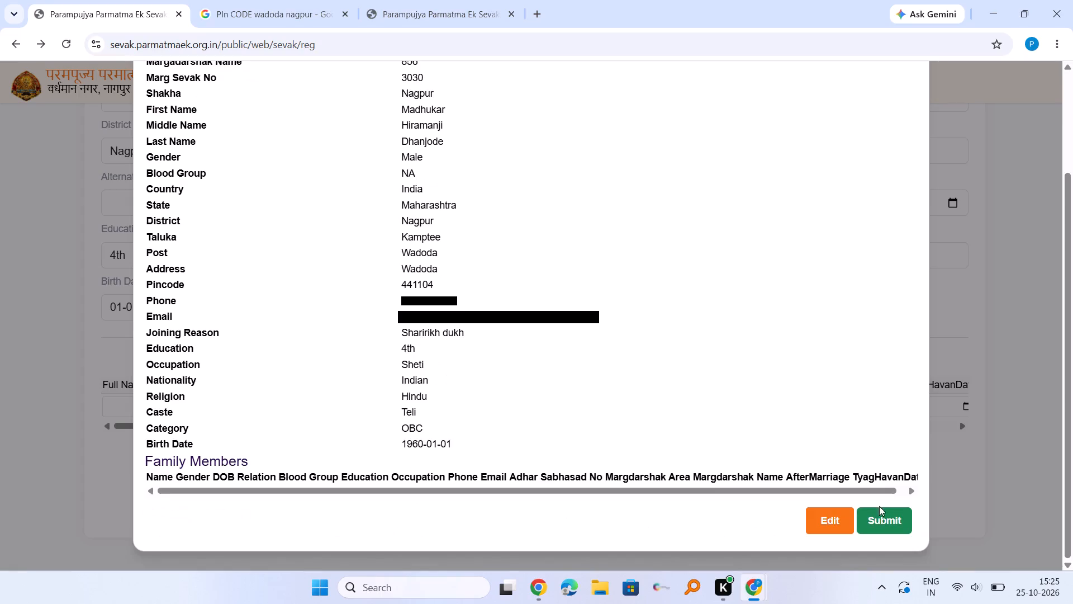
left_click(894, 512)
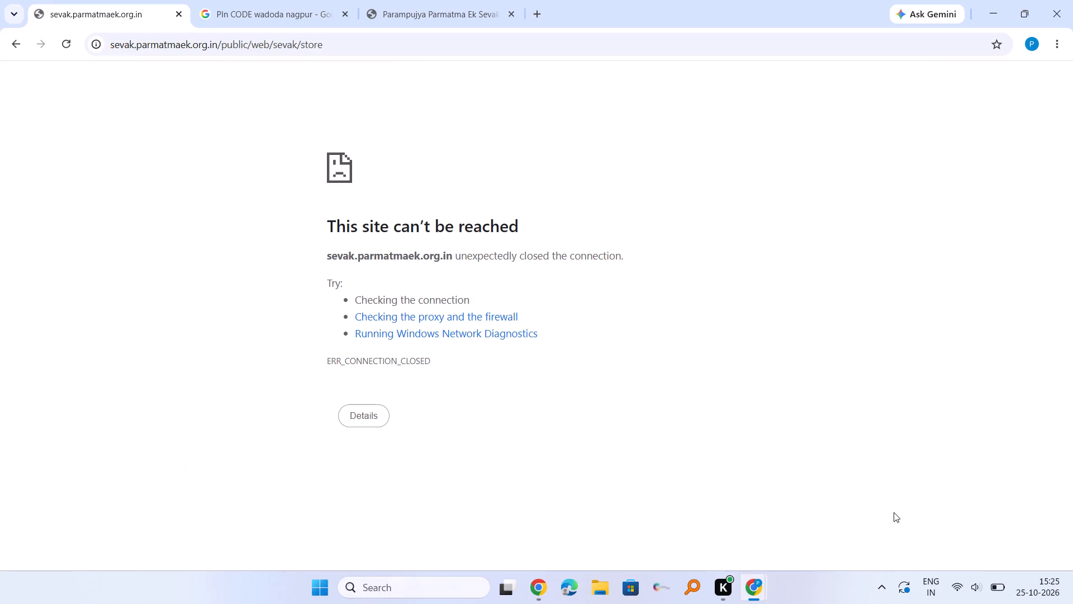
Return to the sevak preview and try to submit the registration again.
left_click(15, 36)
double_click(872, 526)
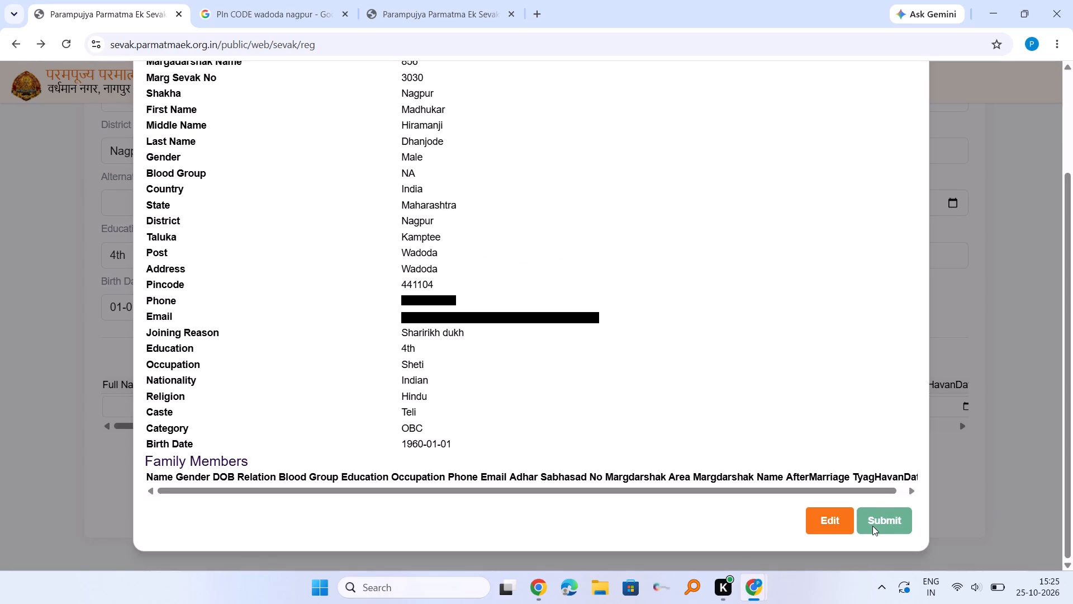
Go back to the earlier filled registration form and complete its reCAPTCHA by selecting the images with cars.
left_click(14, 56)
left_click(8, 47)
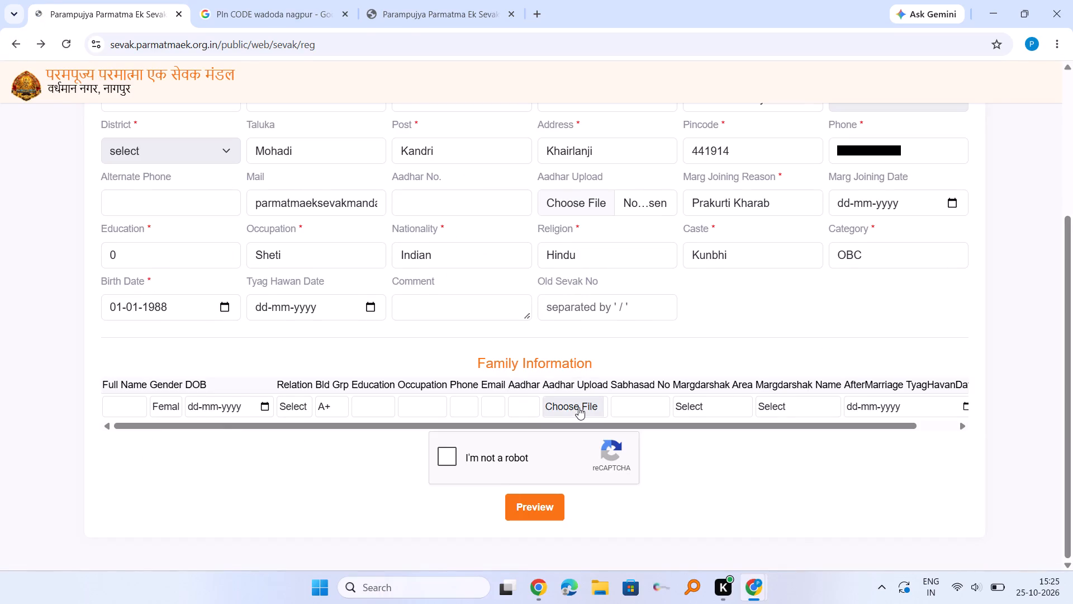
scroll(578, 407, "right", 1)
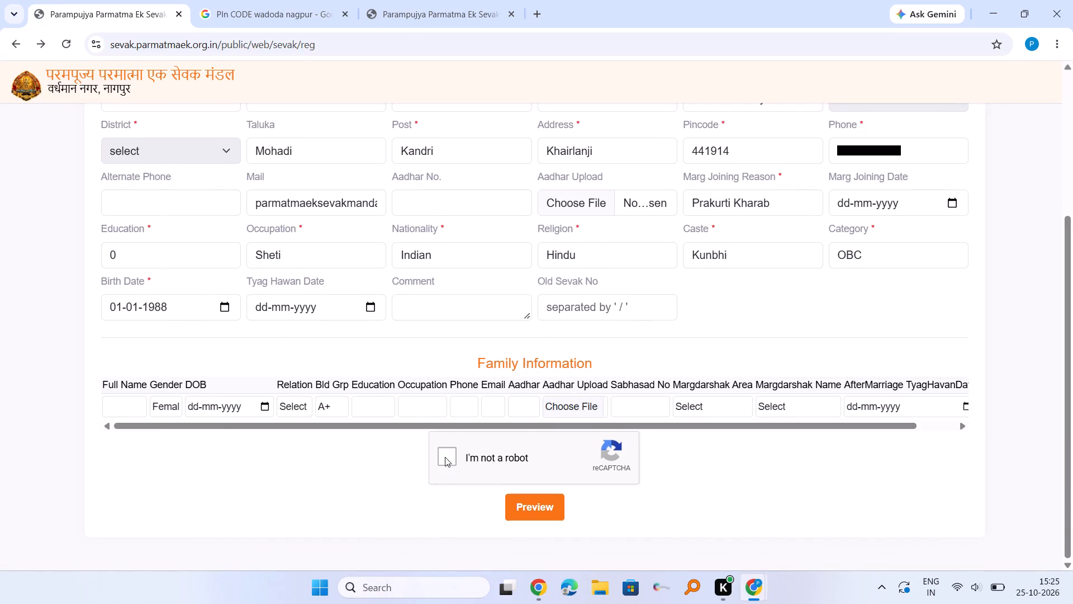
left_click(445, 457)
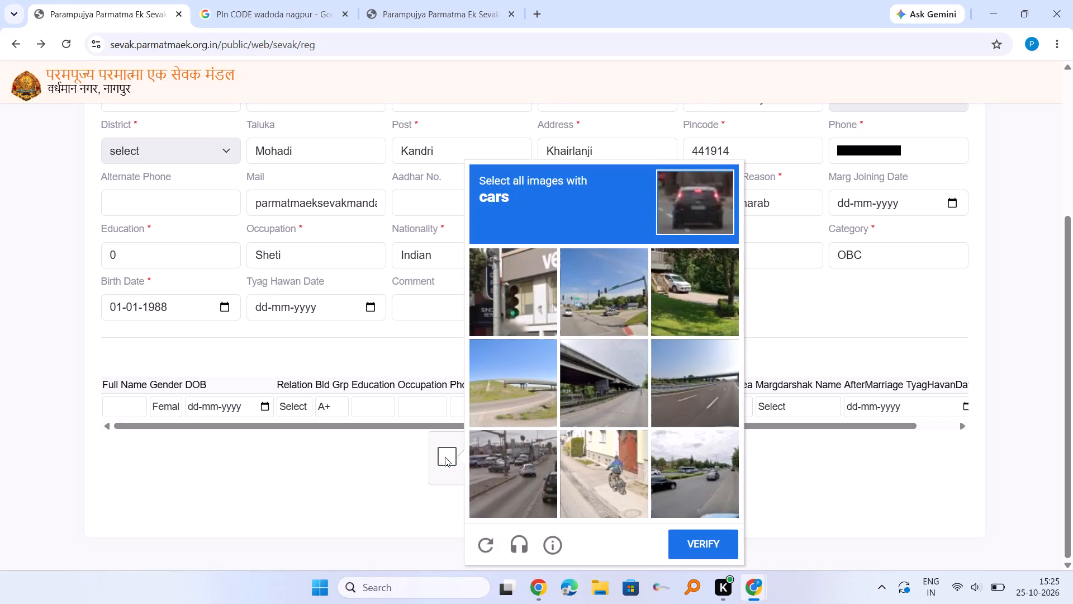
left_click(668, 295)
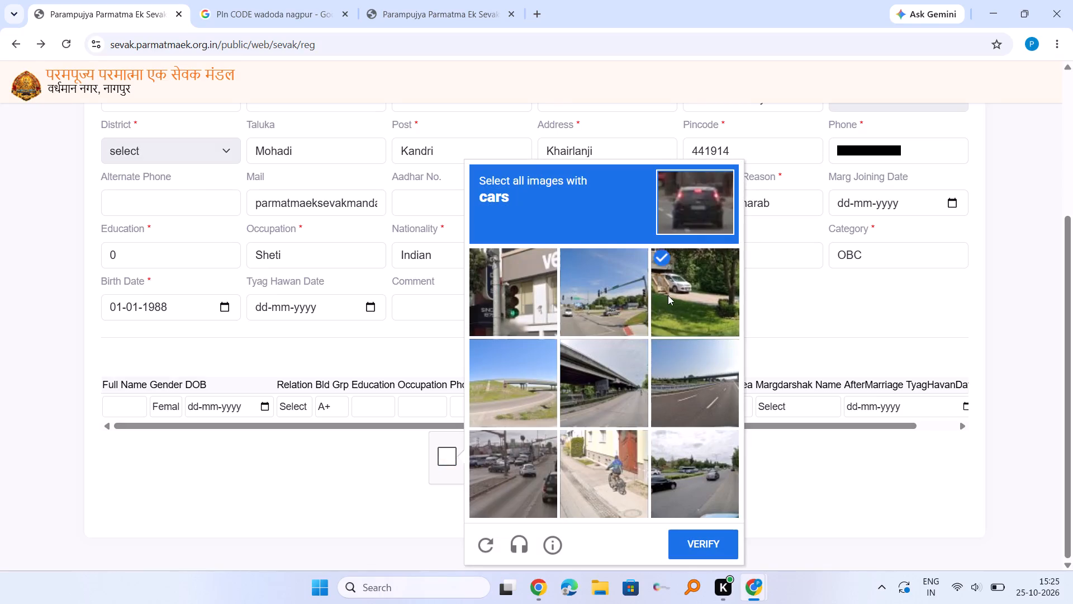
left_click(534, 476)
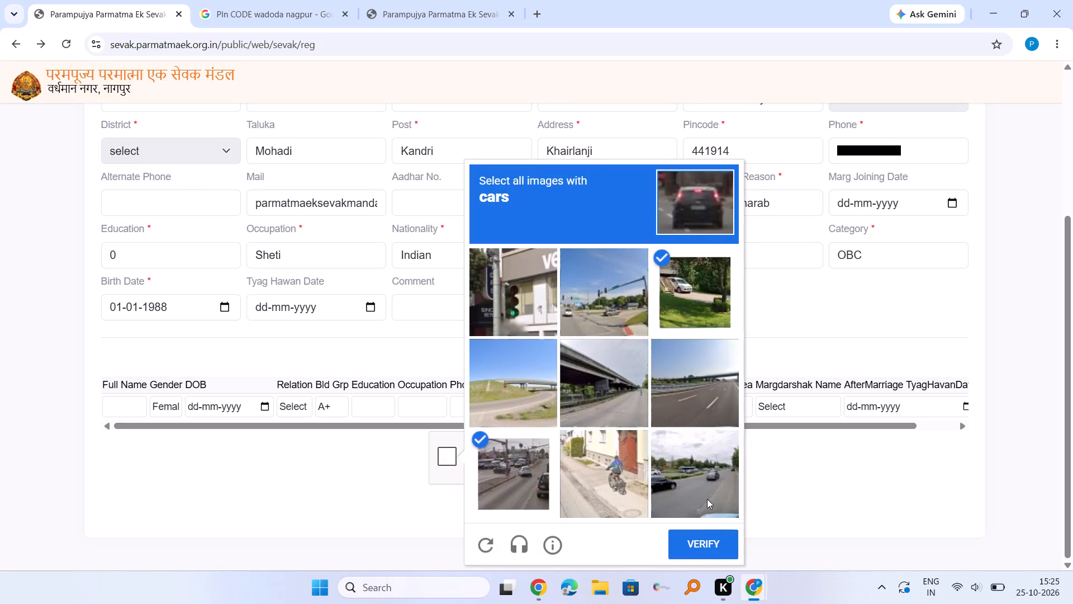
left_click(707, 499)
left_click(711, 548)
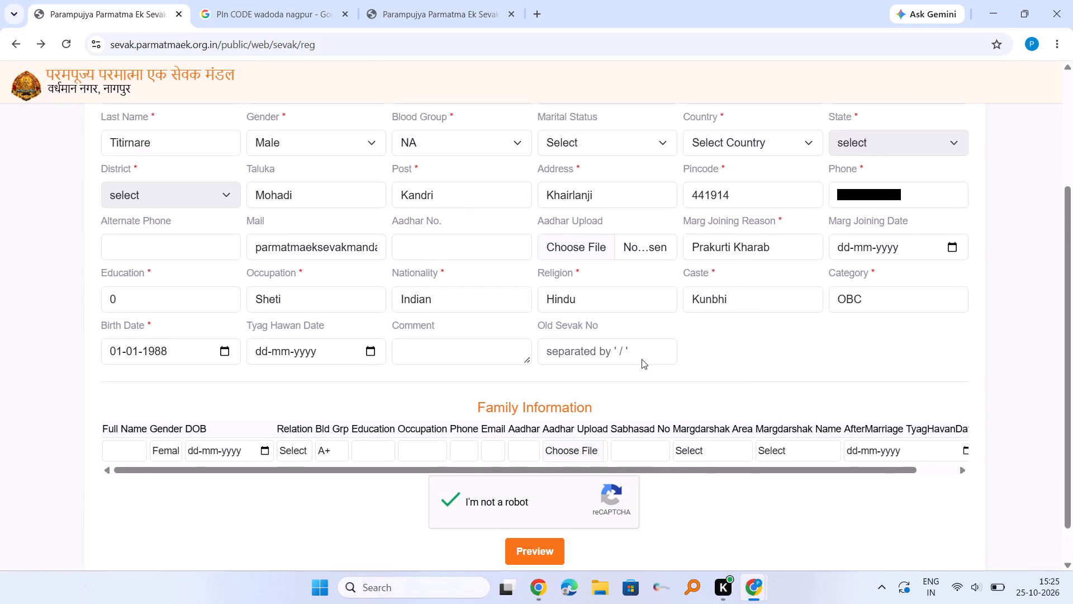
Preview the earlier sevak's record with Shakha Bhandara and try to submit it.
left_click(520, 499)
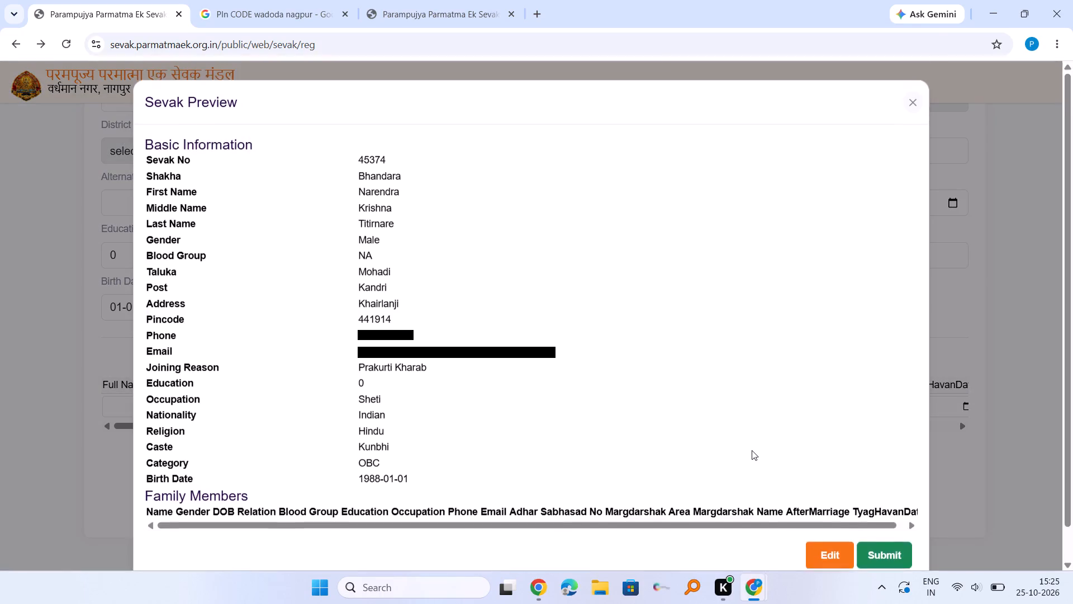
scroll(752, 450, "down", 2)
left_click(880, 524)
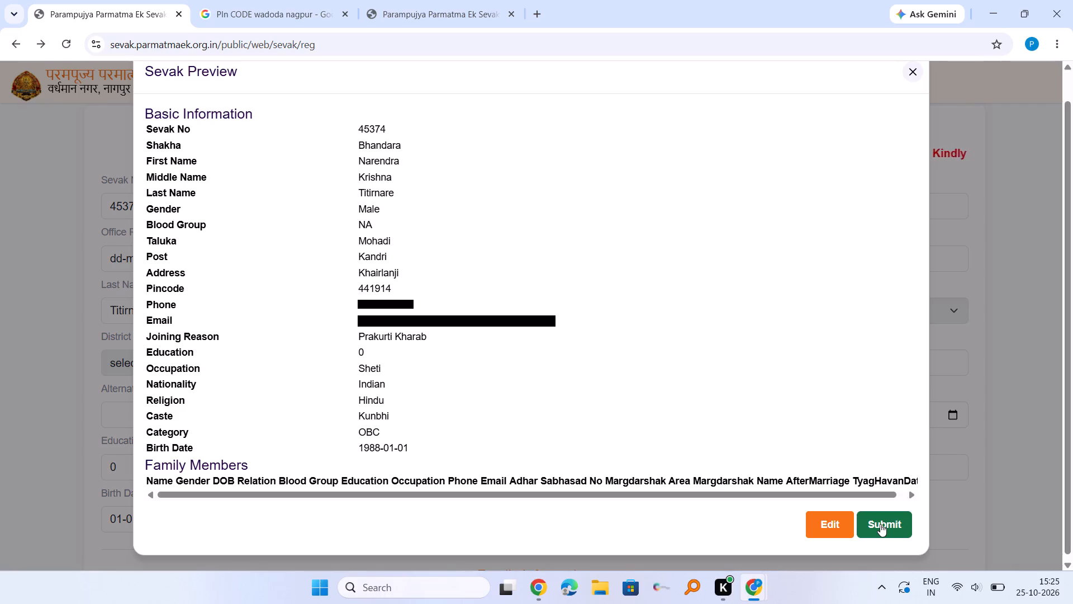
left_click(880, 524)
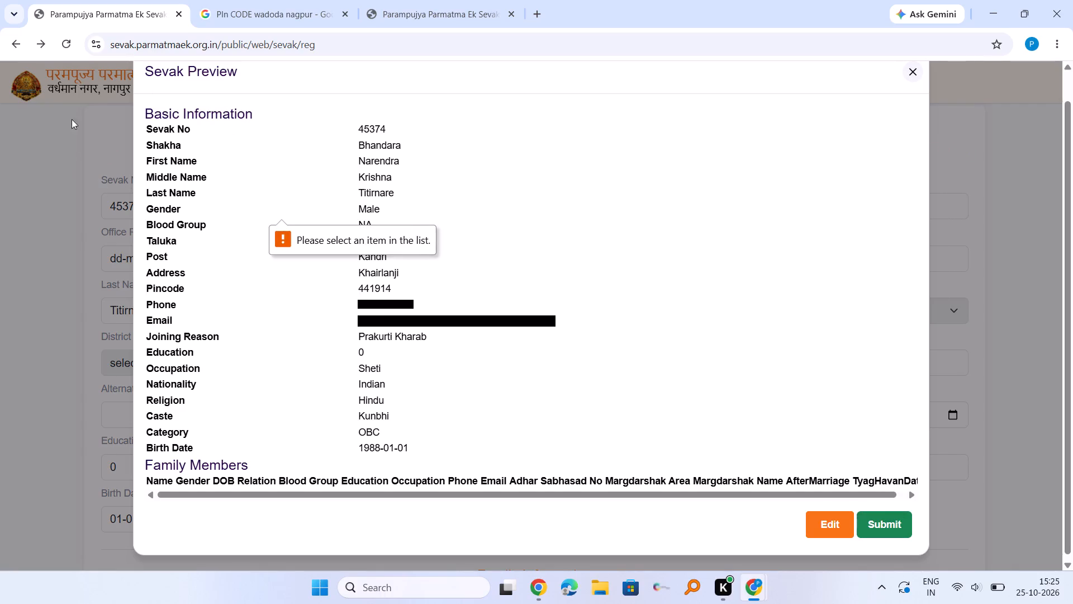
Go back to the earlier filled registration form with Shakha Nagpur and replace its Sevak No. with the next sevak's number.
left_click(16, 44)
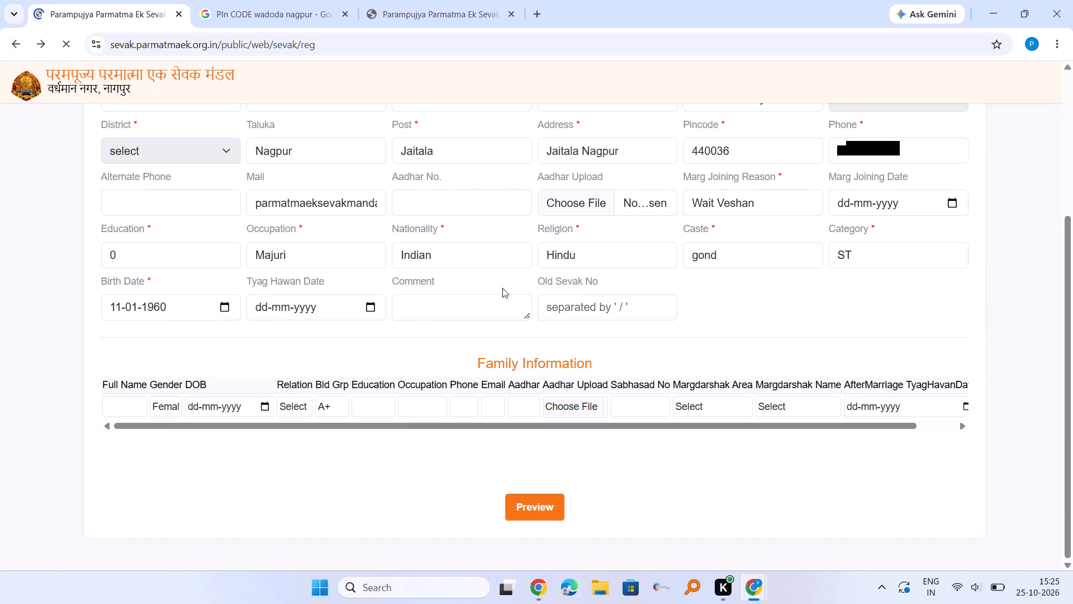
scroll(536, 312, "up", 2)
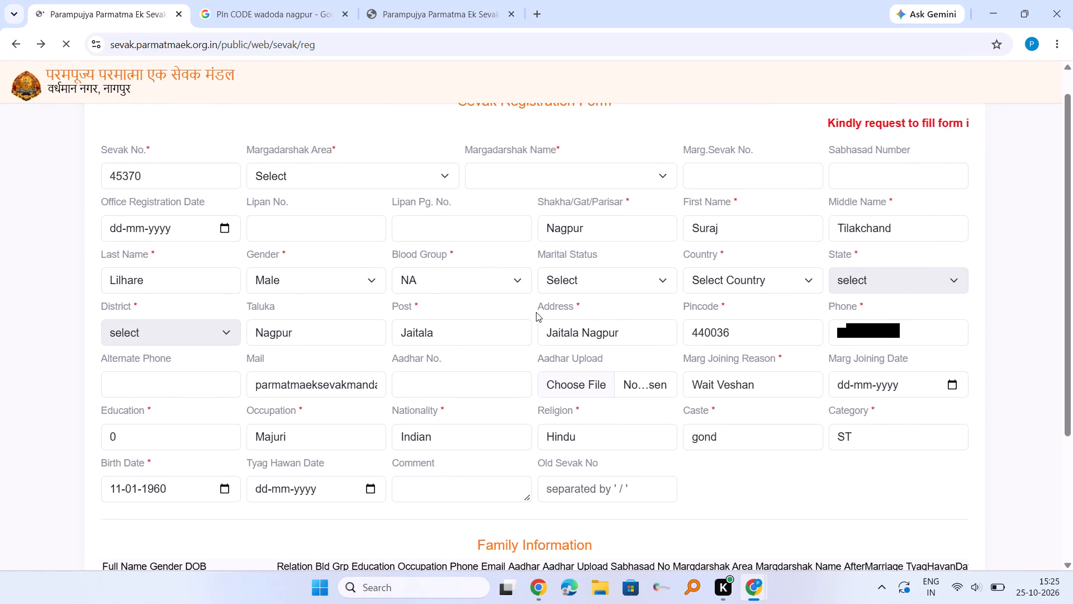
scroll(536, 312, "up", 1)
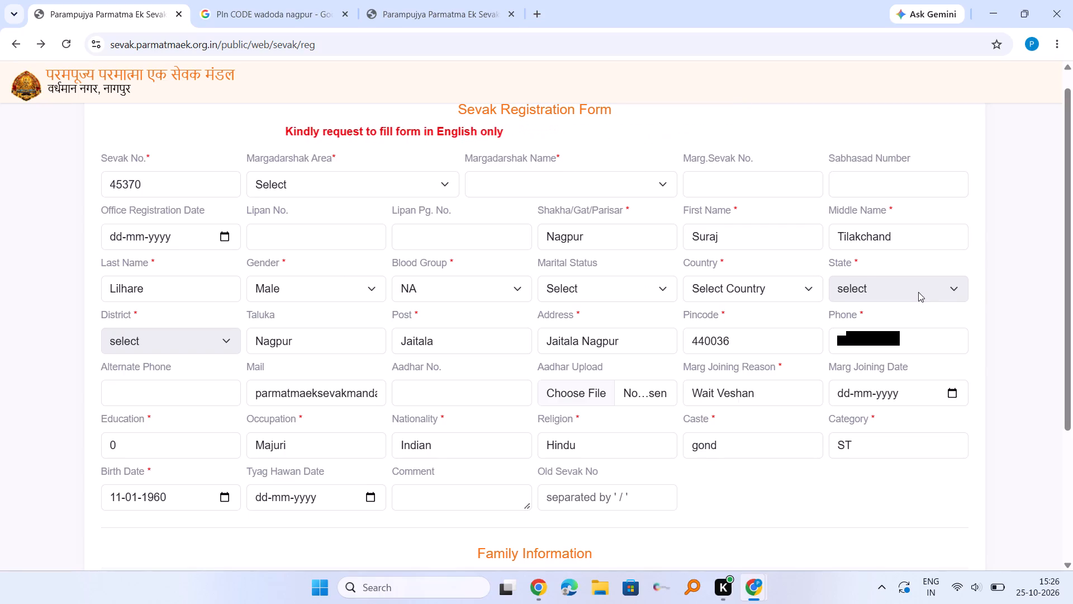
left_click(153, 179)
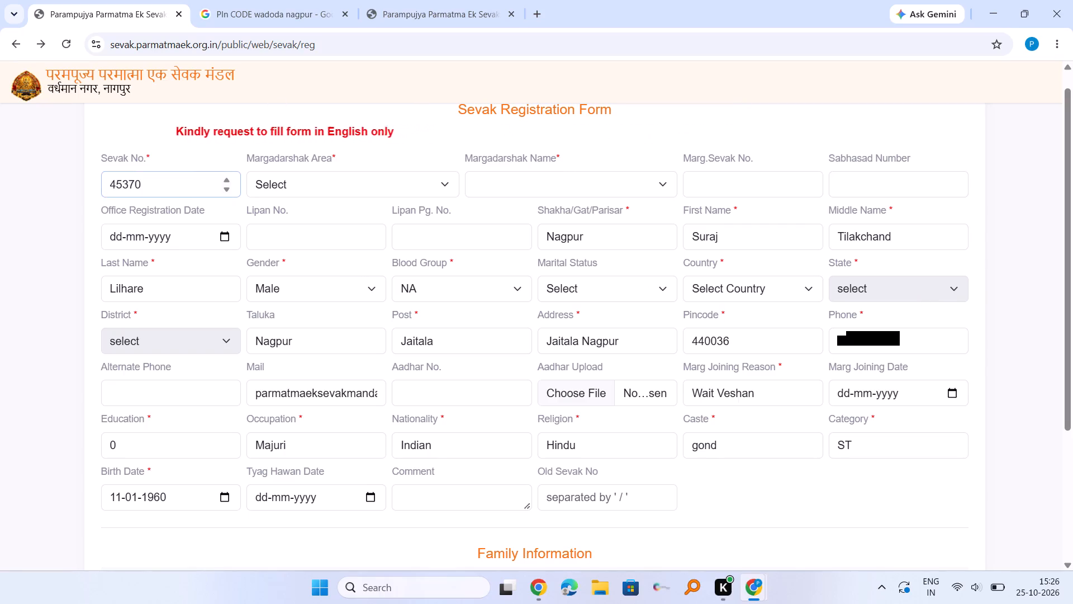
key("BackSpace")
key("BackSpace")
key("BackSpace")
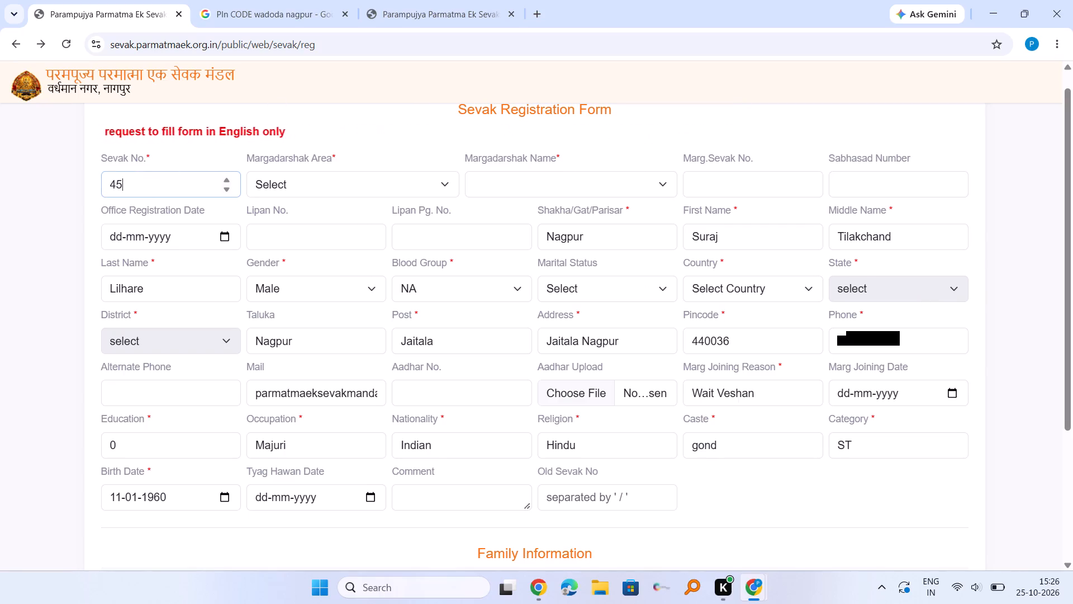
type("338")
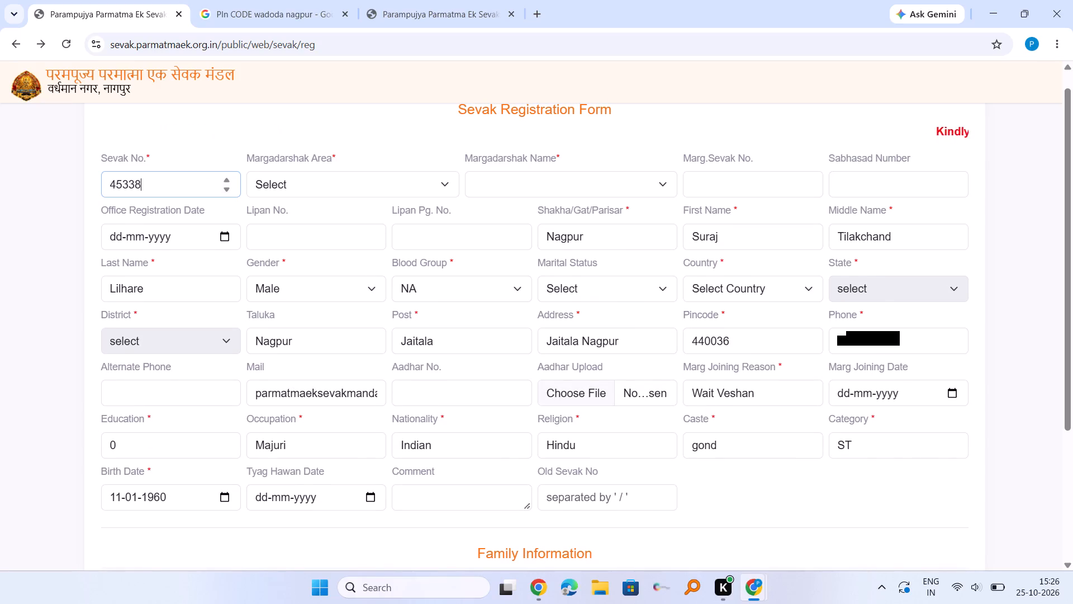
Replace the first, middle and last names with those of the new sevak.
double_click(698, 241)
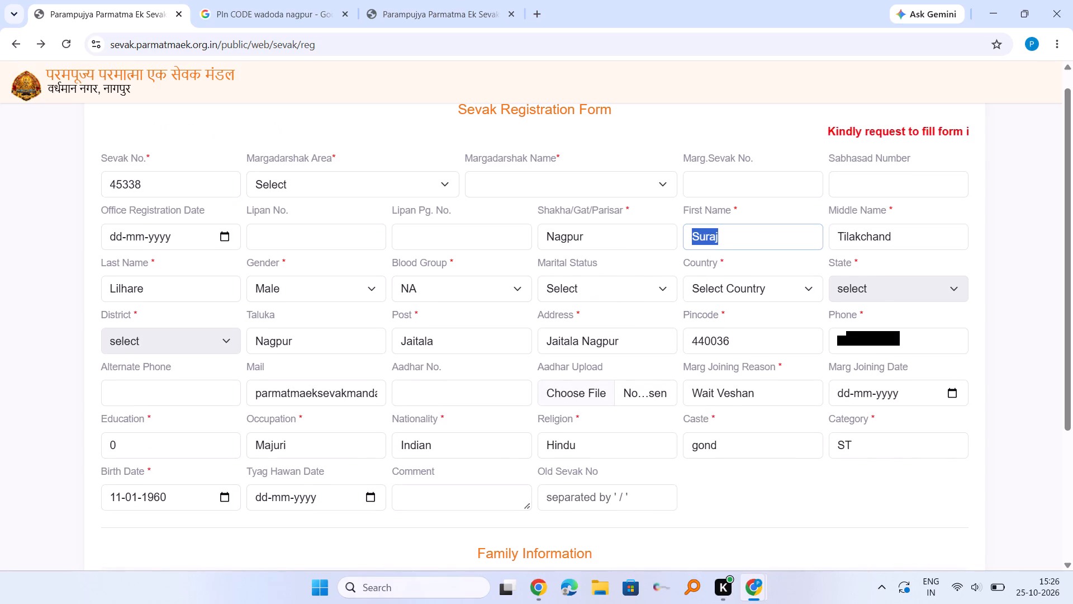
key("BackSpace")
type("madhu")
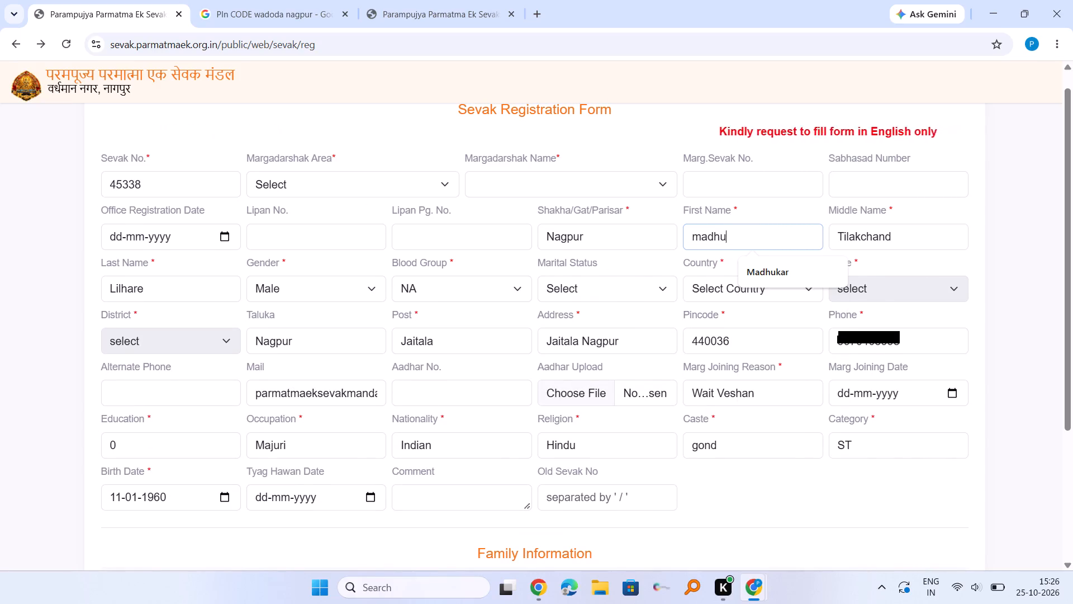
left_click(792, 273)
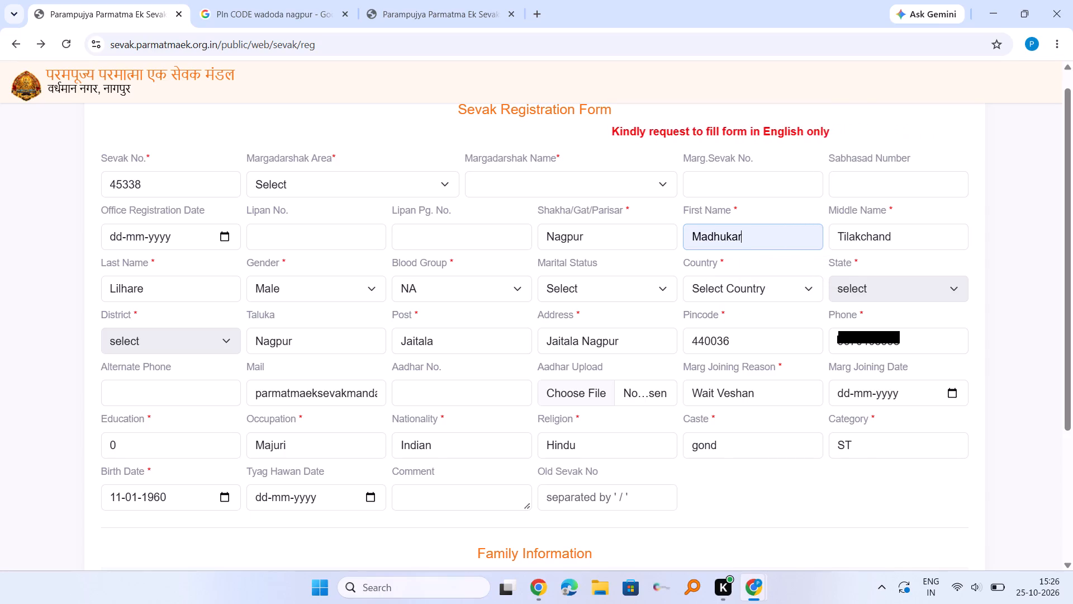
double_click(859, 240)
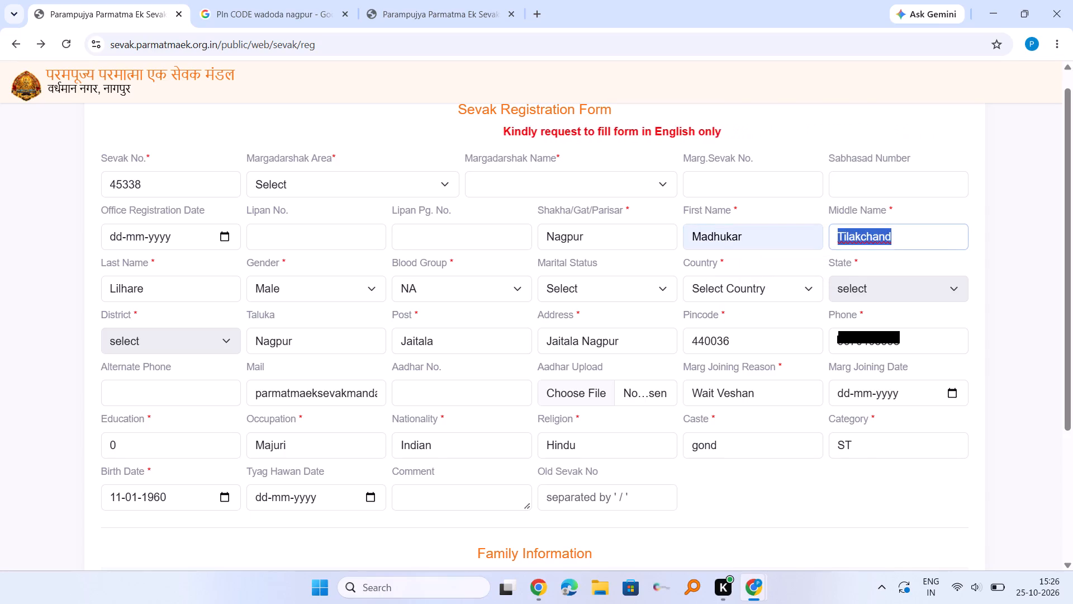
key("BackSpace")
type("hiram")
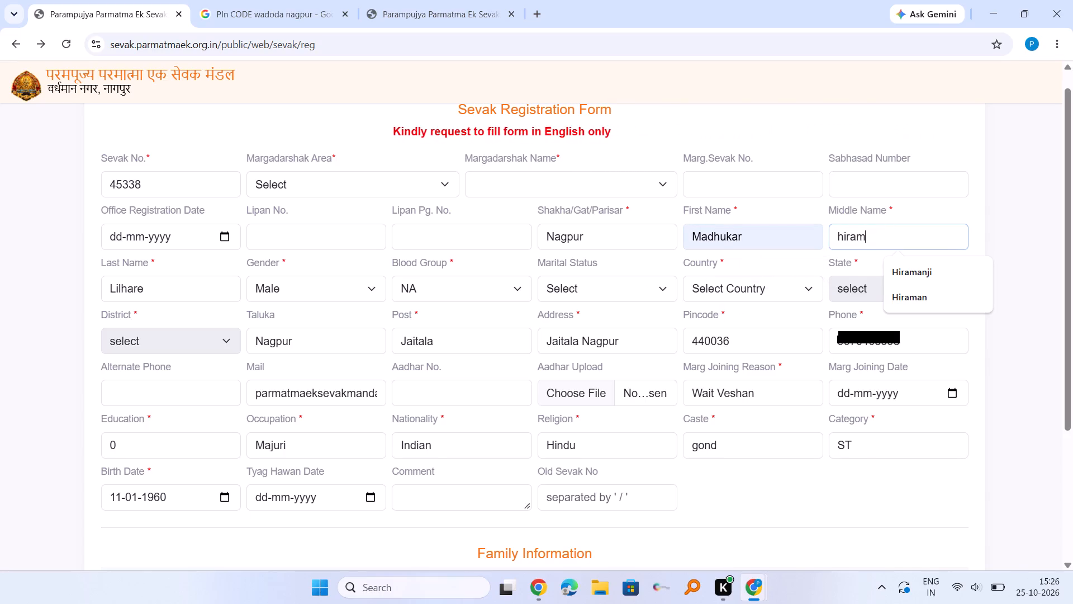
left_click(932, 281)
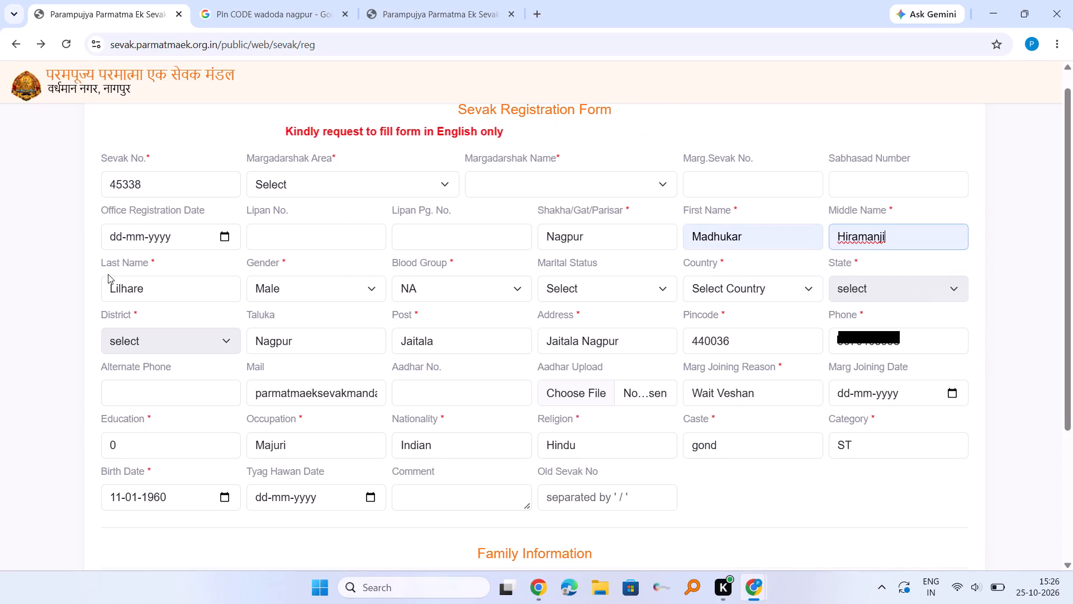
double_click(108, 274)
double_click(116, 284)
key("BackSpace")
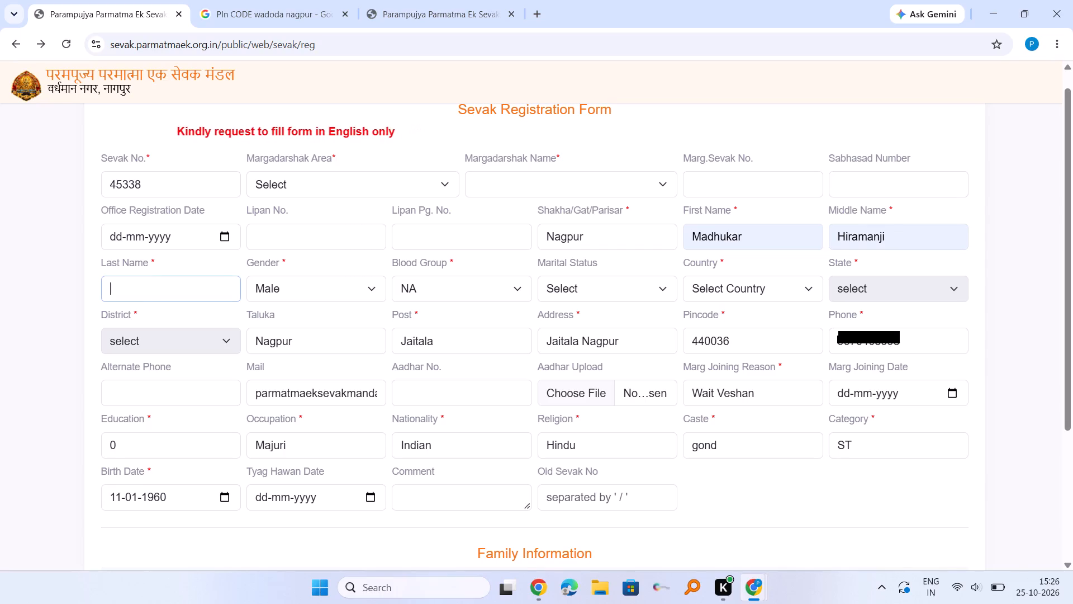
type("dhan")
left_click(168, 351)
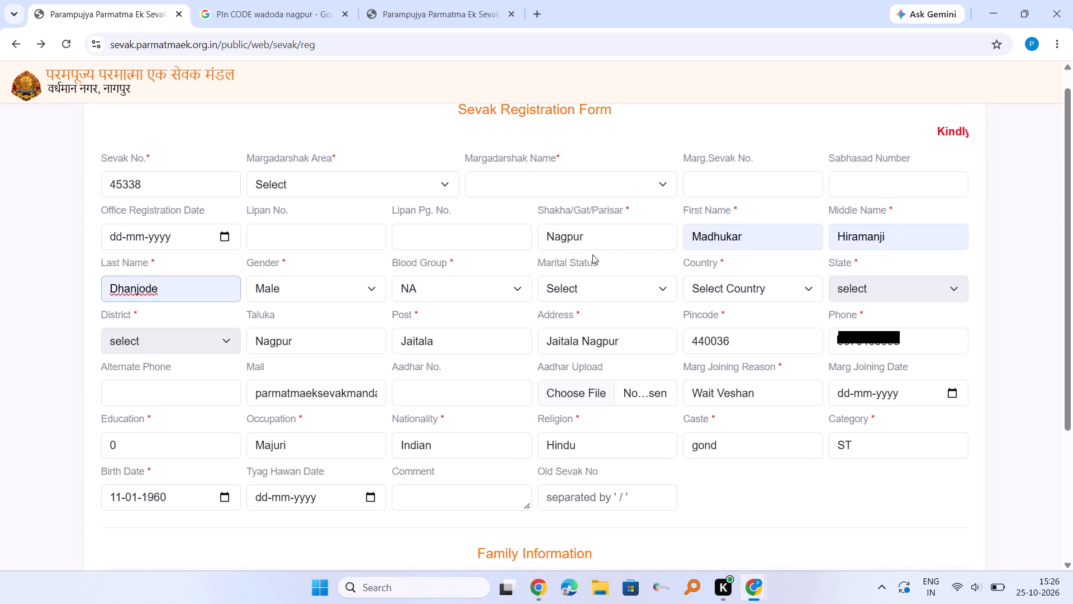
Set the sevak's country to India, state to Maharashtra and district to Nagpur.
left_click(717, 285)
left_click(709, 336)
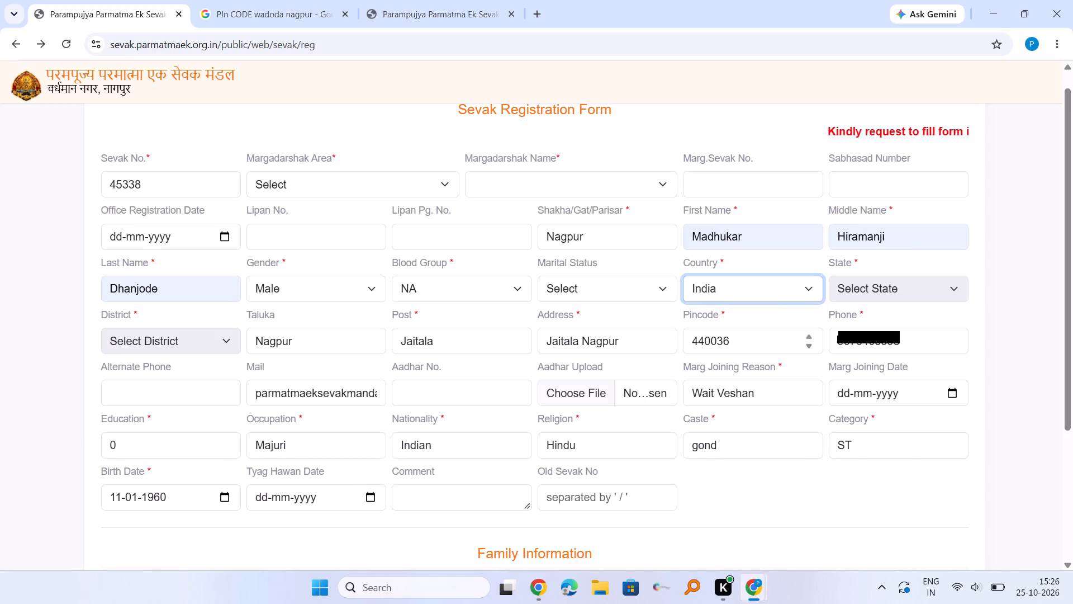
left_click(871, 283)
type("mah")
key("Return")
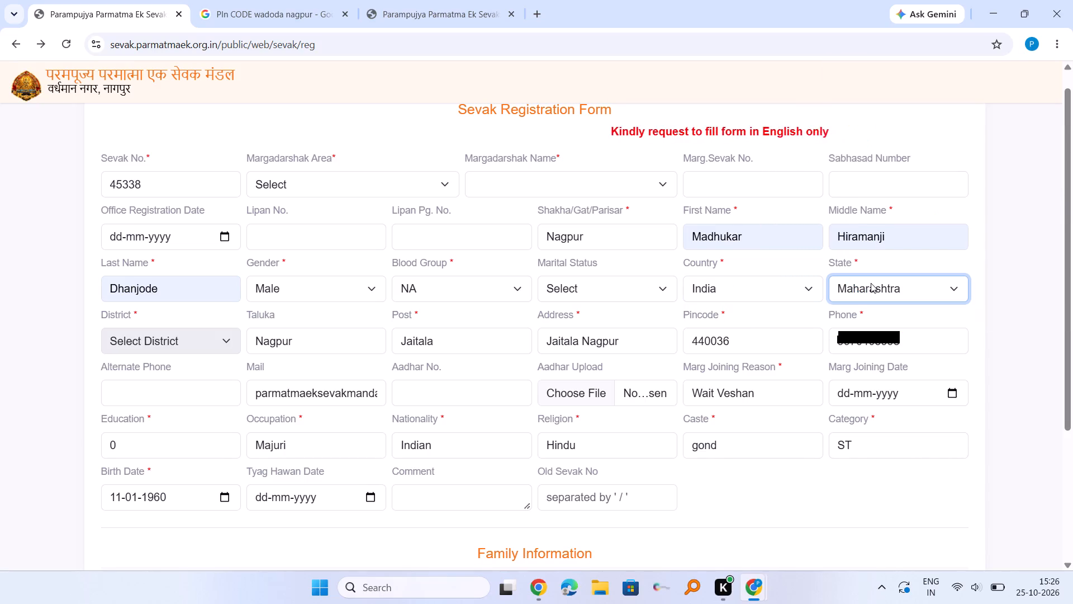
left_click(187, 334)
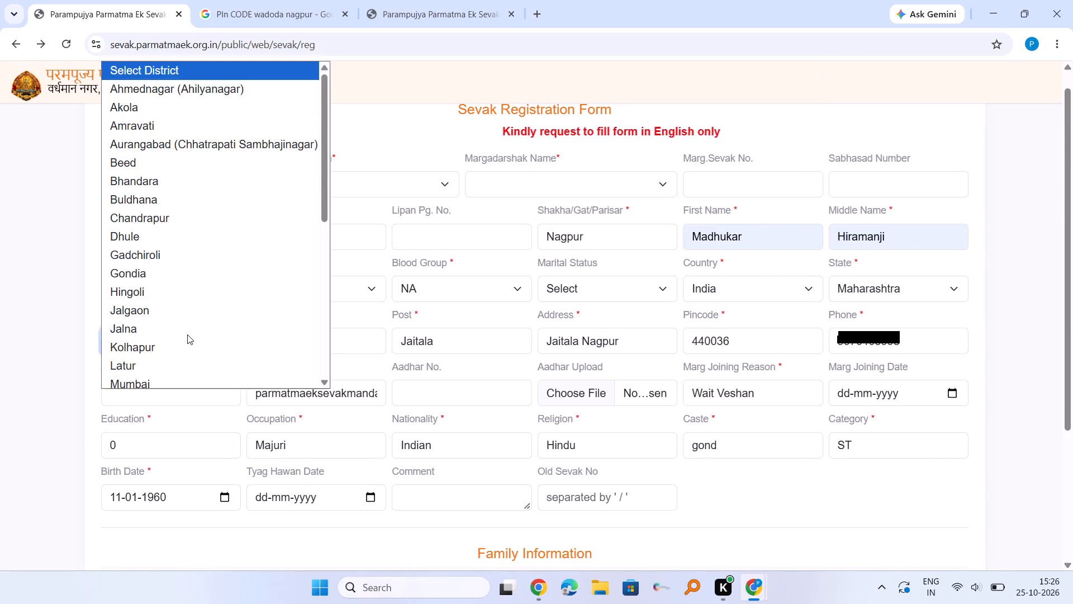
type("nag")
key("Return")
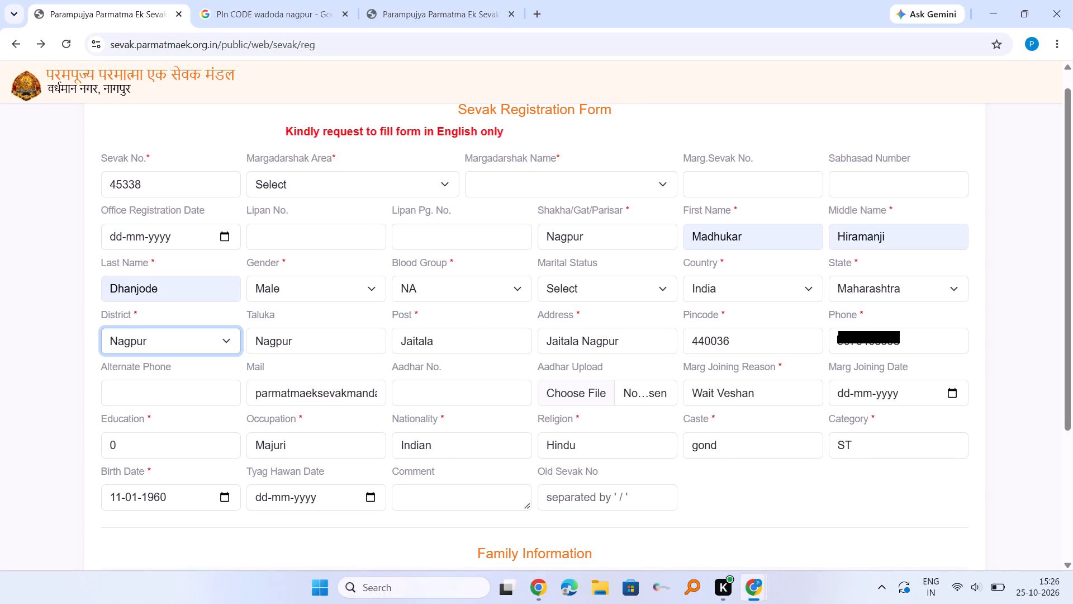
Change the taluka to Kamptee and the post to Wadoda, and enter the new sevak's village as the address.
double_click(275, 343)
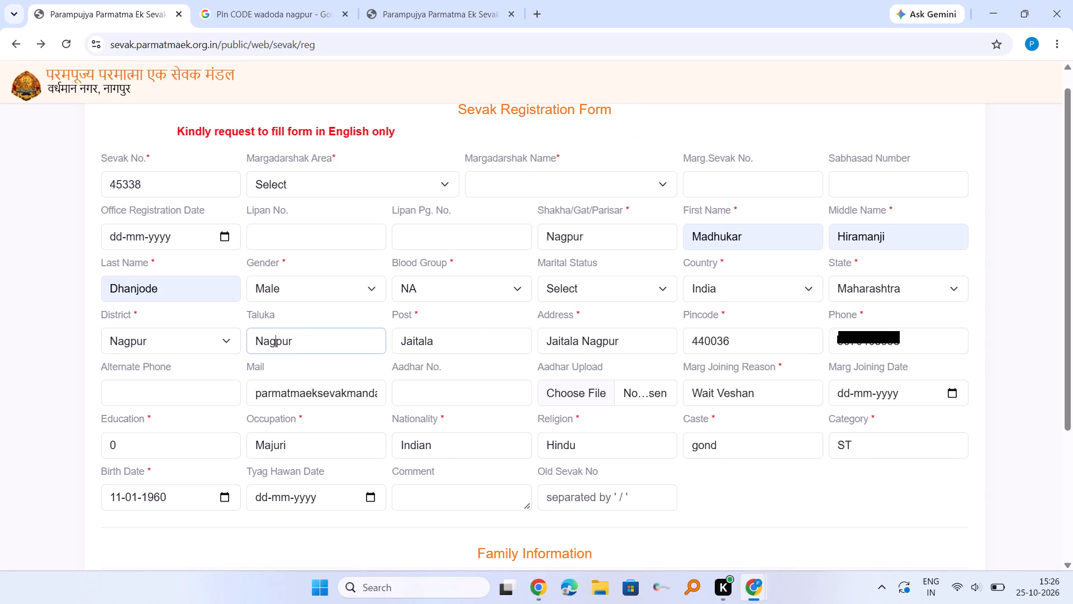
key("BackSpace")
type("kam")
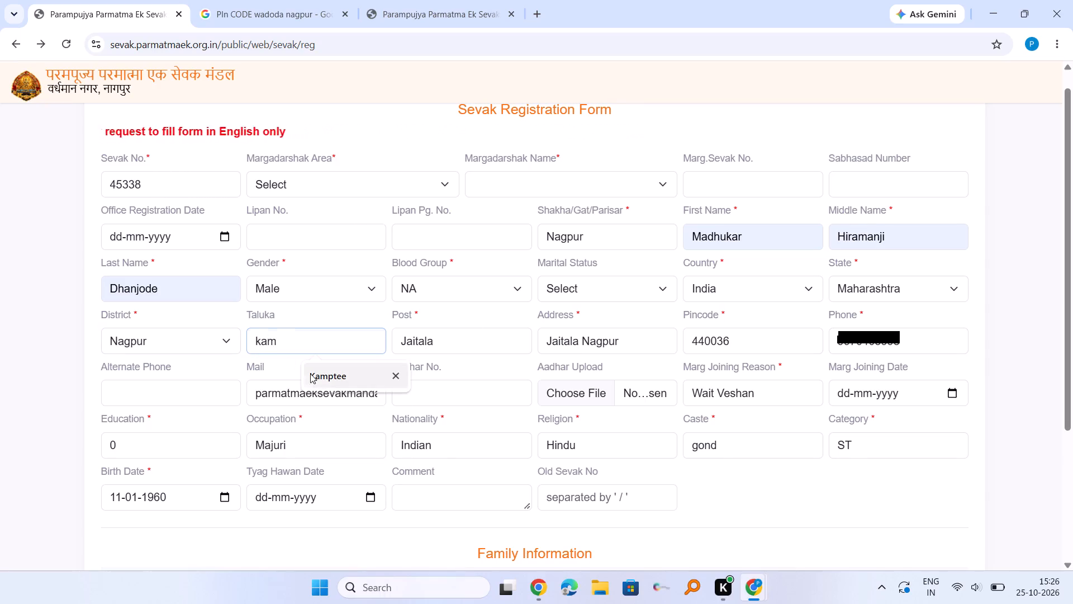
left_click(325, 379)
double_click(408, 332)
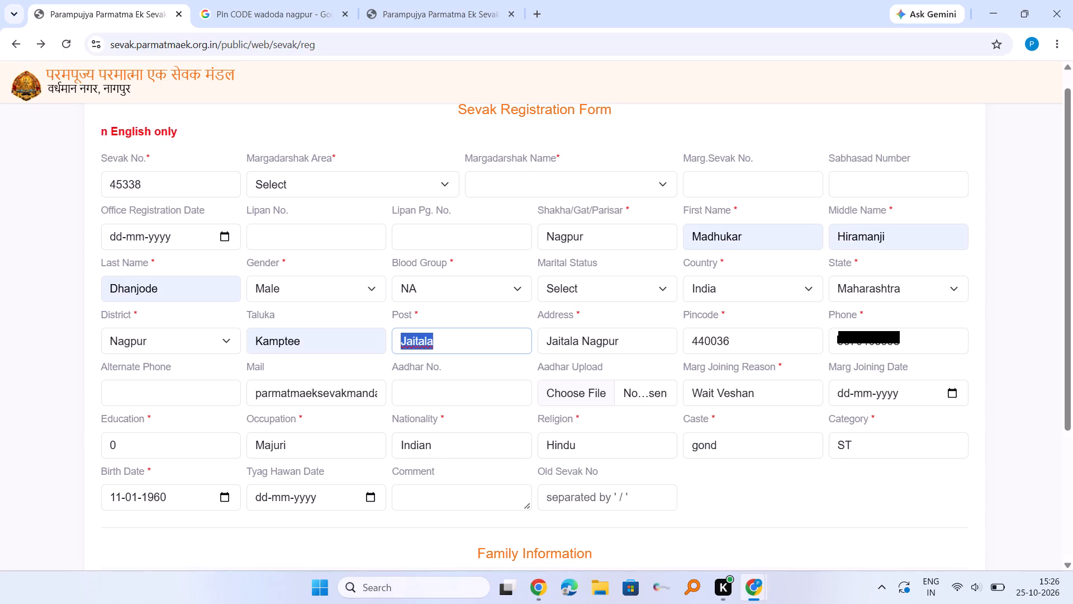
key("BackSpace")
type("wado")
left_click(468, 381)
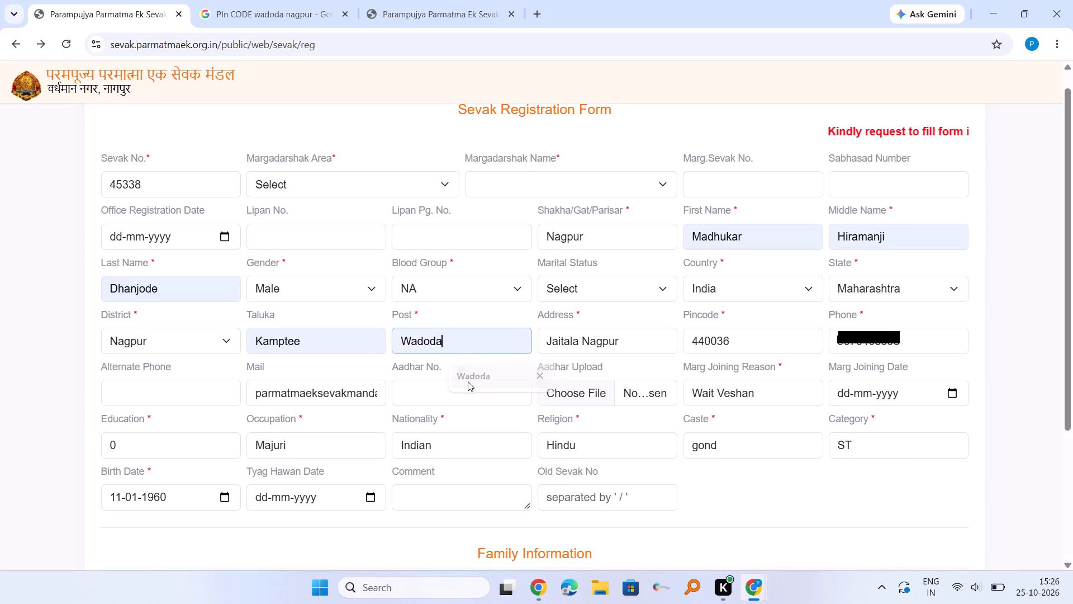
left_click_drag(628, 341, 541, 346)
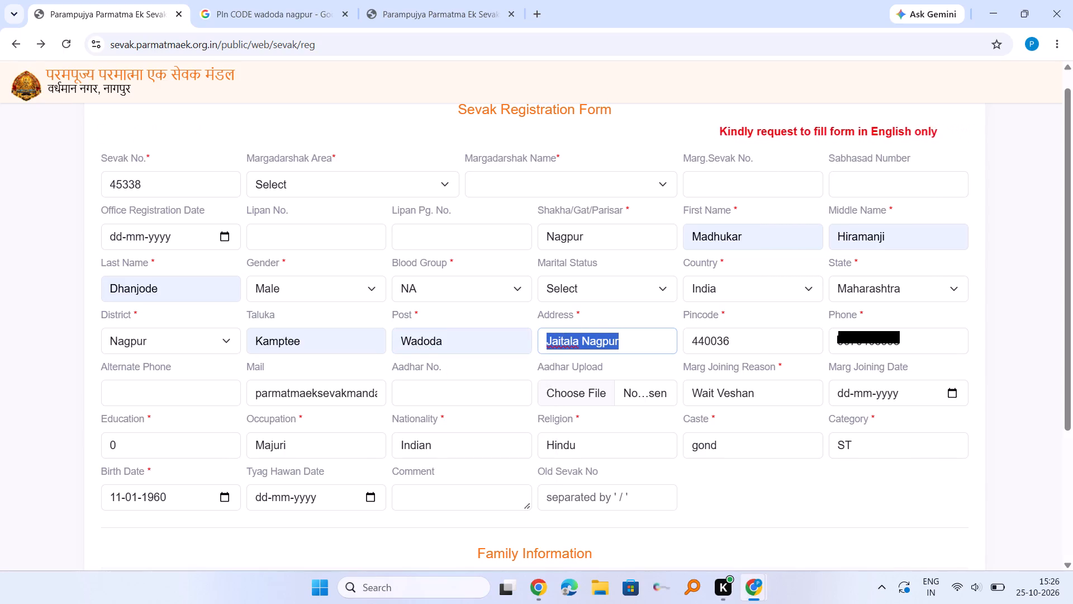
key("BackSpace")
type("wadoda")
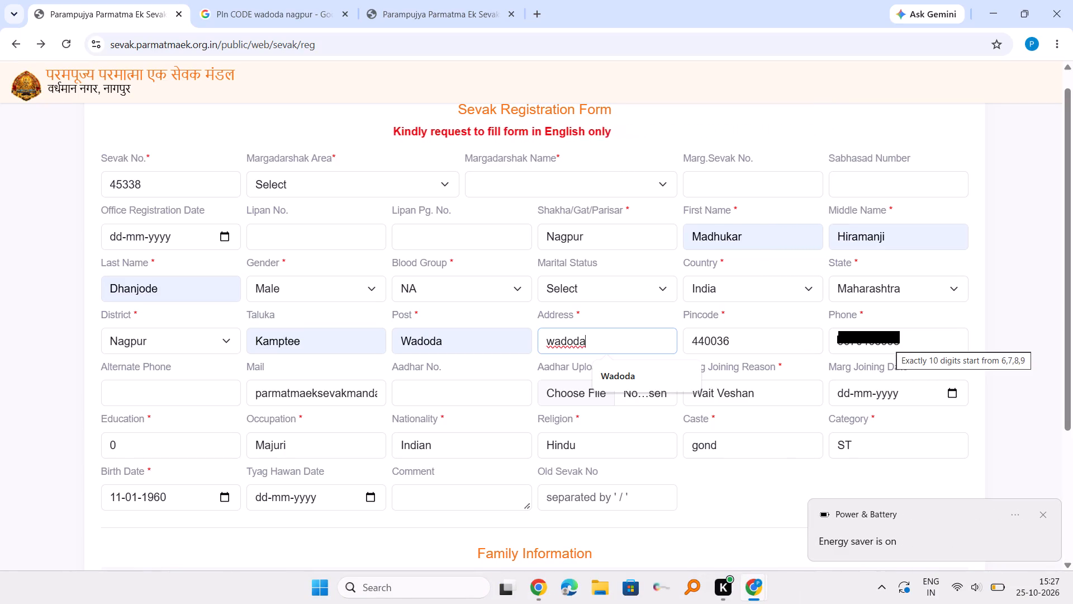
Replace the phone entry with the new sevak's phone number.
double_click(867, 339)
key("BackSpace")
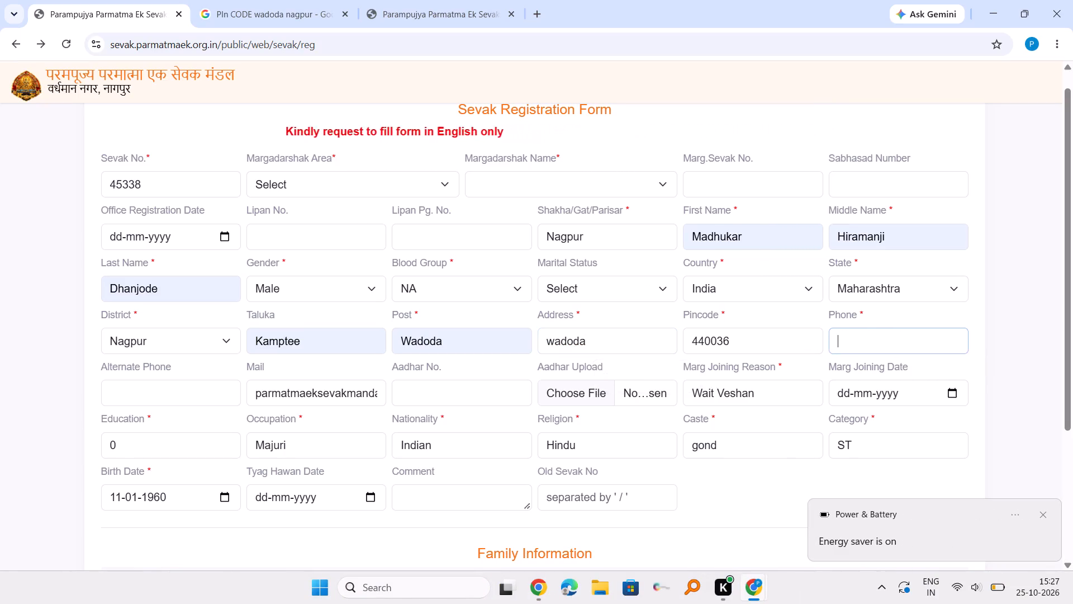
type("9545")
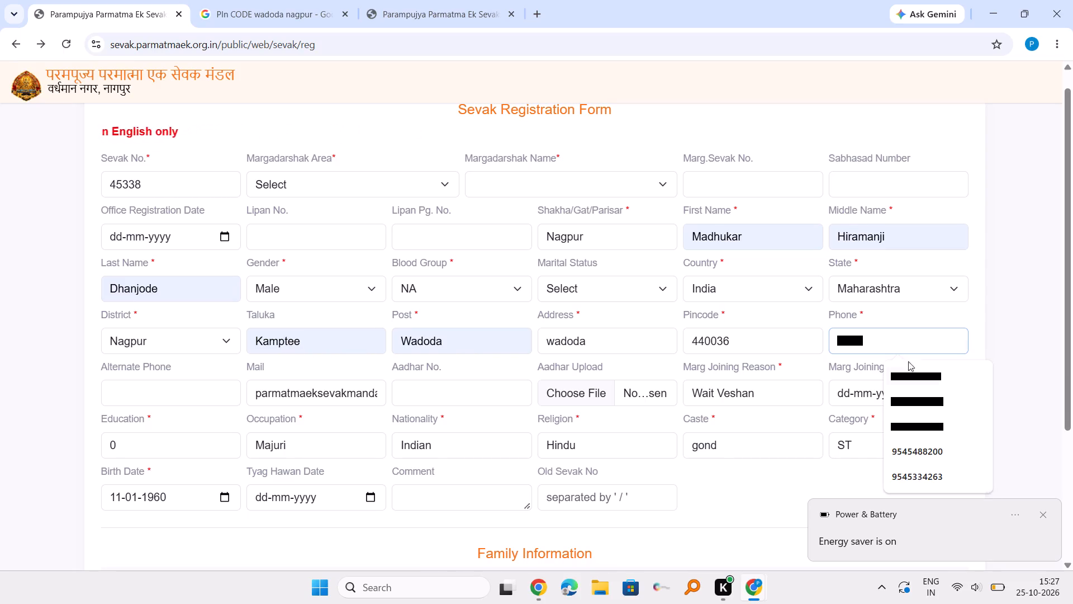
left_click(943, 381)
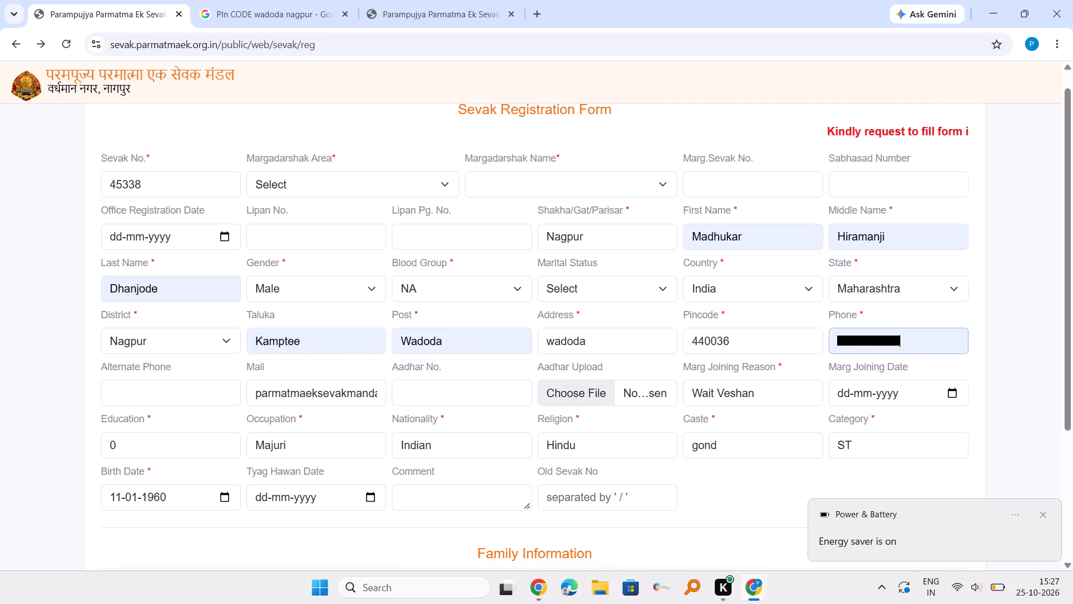
Change the Marg Joining Reason to Sharirikh dukh.
scroll(604, 437, "down", 1)
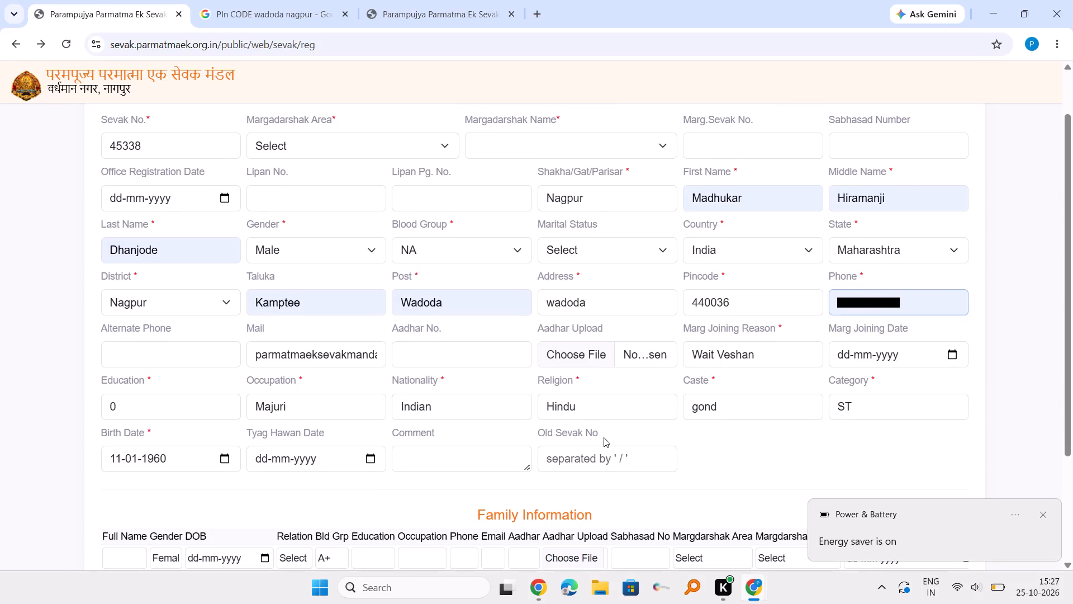
left_click_drag(758, 352, 666, 351)
key("BackSpace")
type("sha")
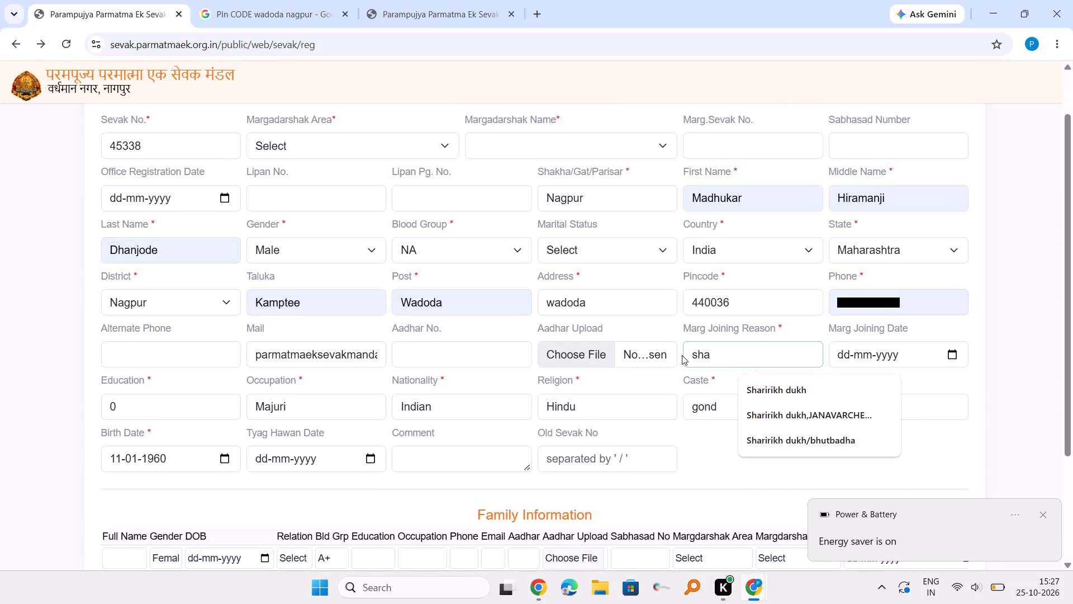
left_click(778, 395)
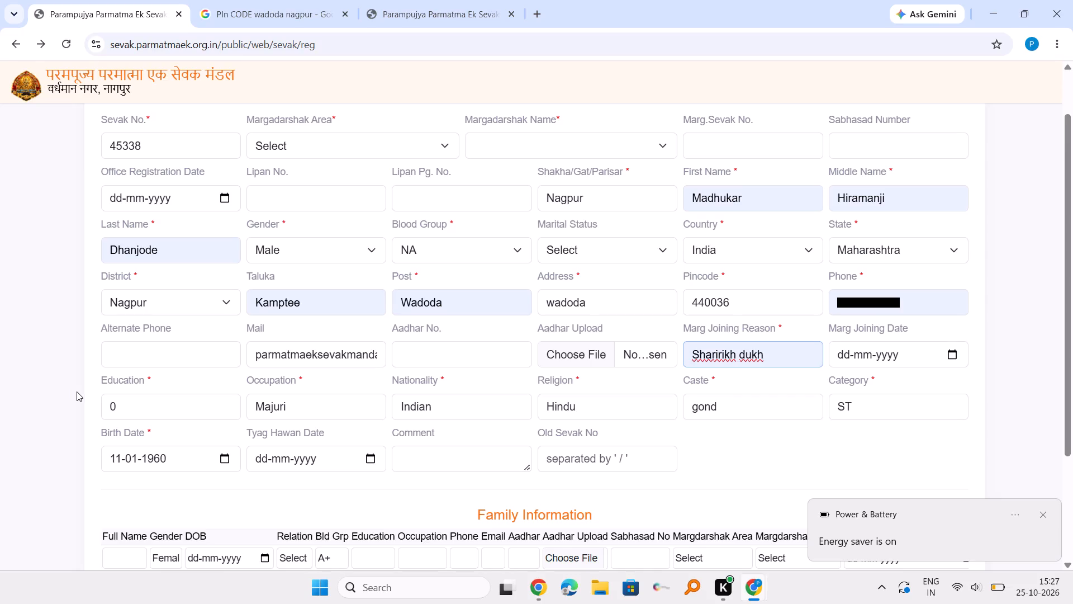
Set the sevak's education to 4th and occupation to Sheti.
left_click(128, 410)
key("BackSpace")
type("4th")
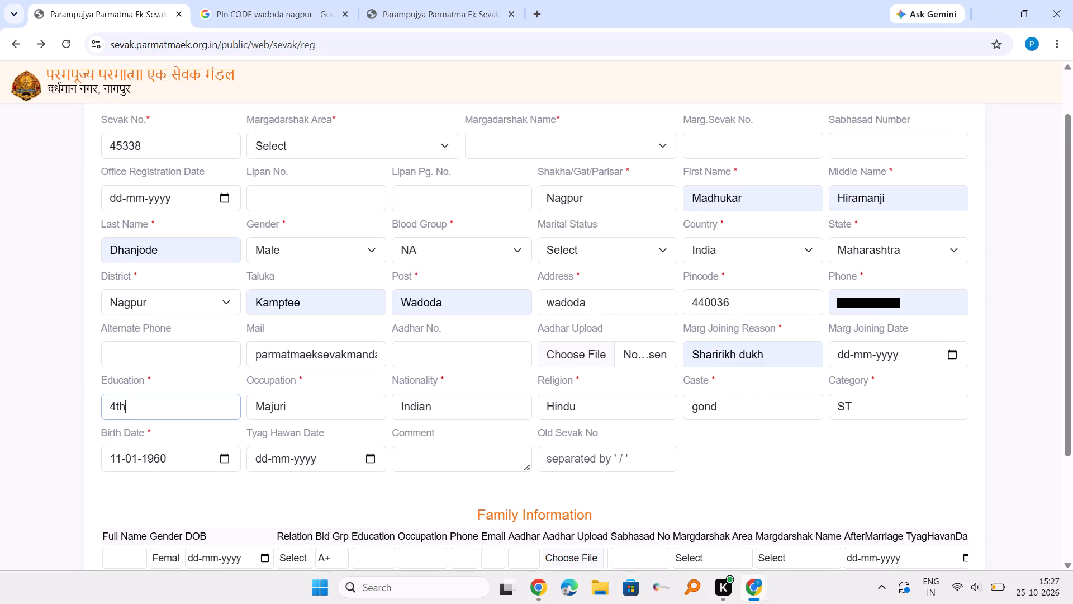
double_click(279, 409)
key("BackSpace")
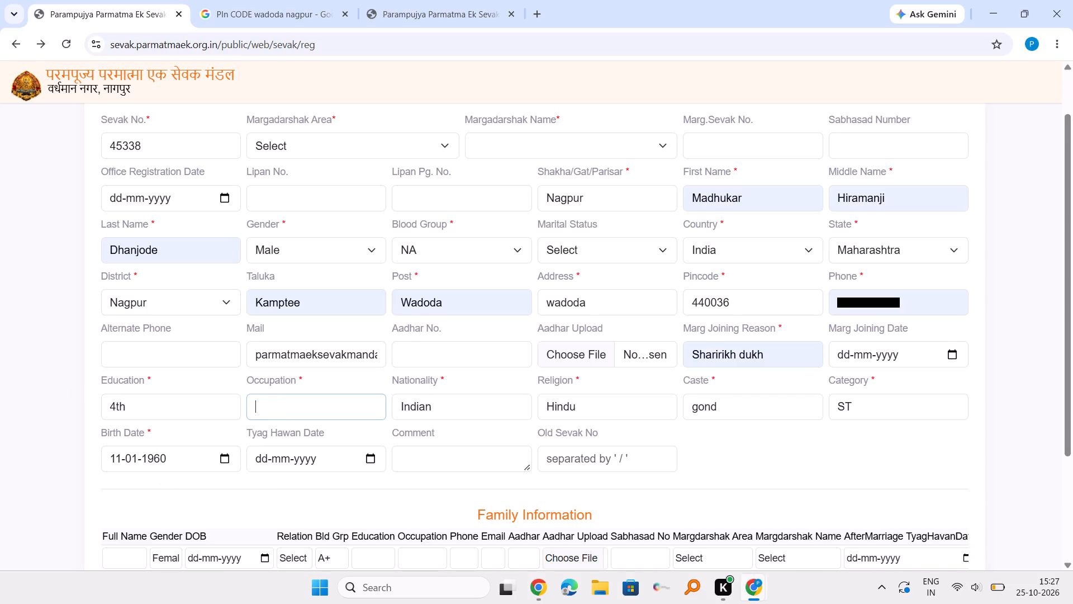
left_click(279, 409)
left_click(301, 267)
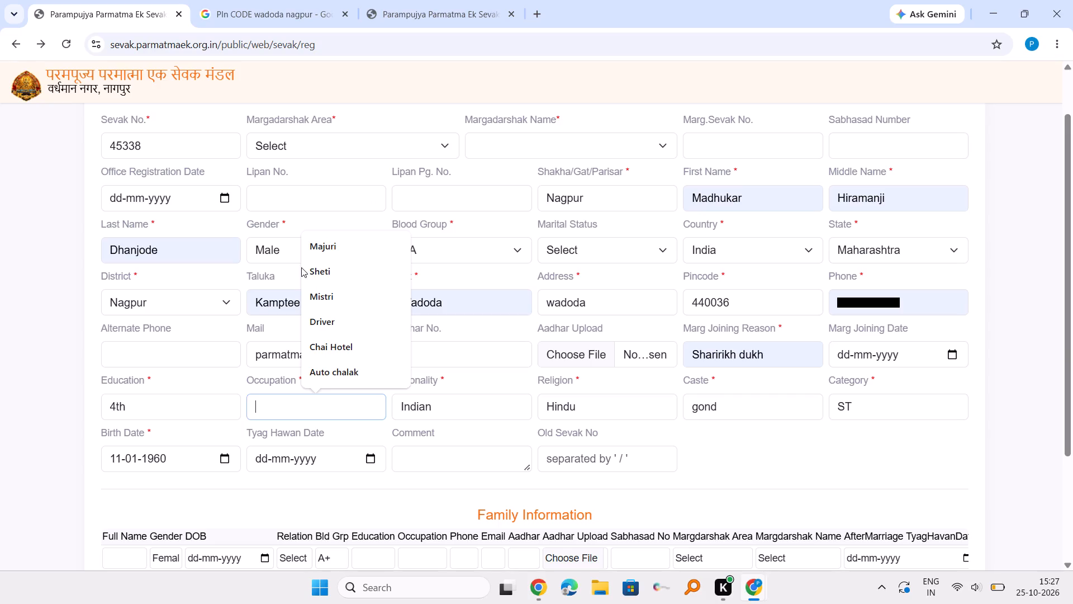
left_click(319, 267)
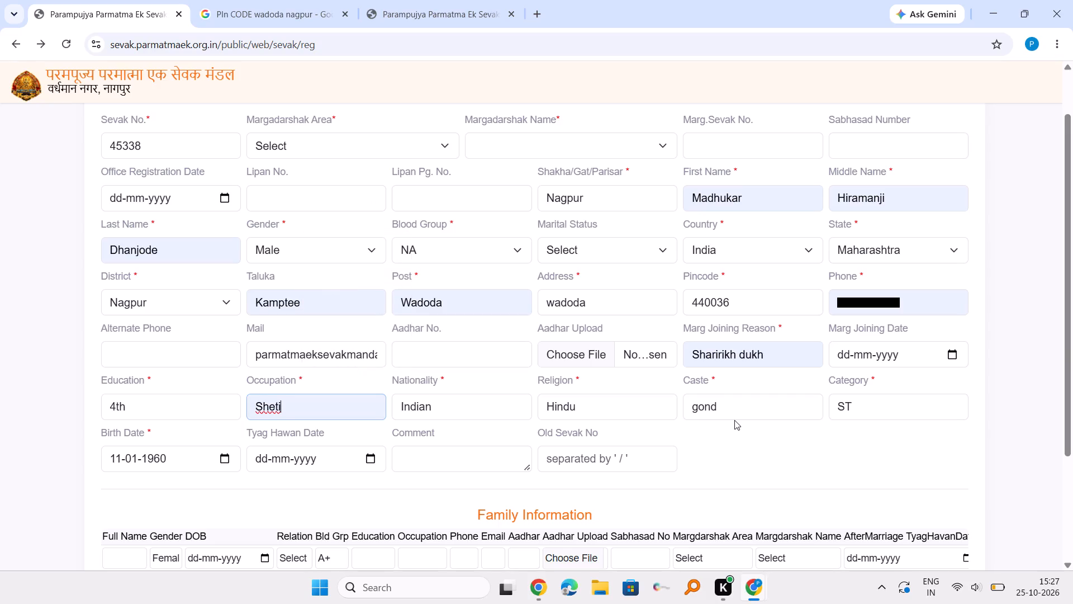
Change the sevak's caste to teli and the category to OBC.
double_click(715, 401)
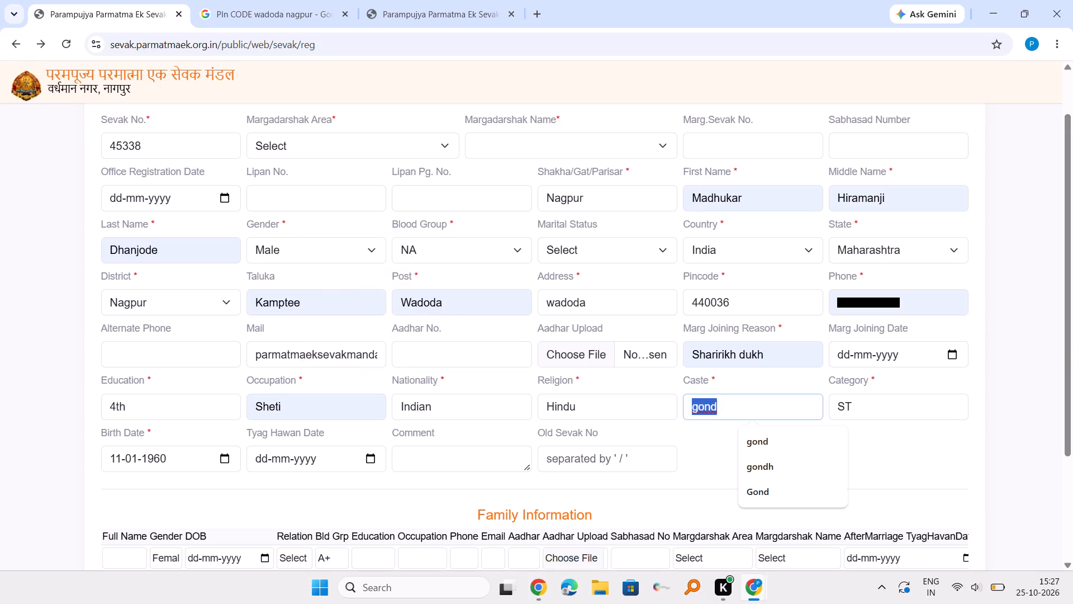
key("BackSpace")
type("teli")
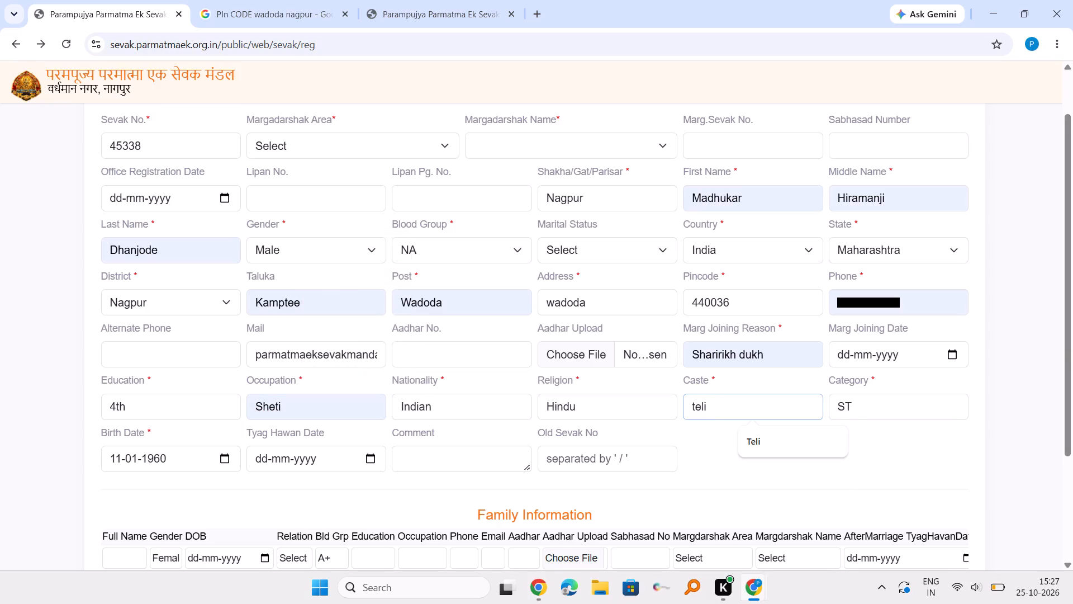
left_click(857, 413)
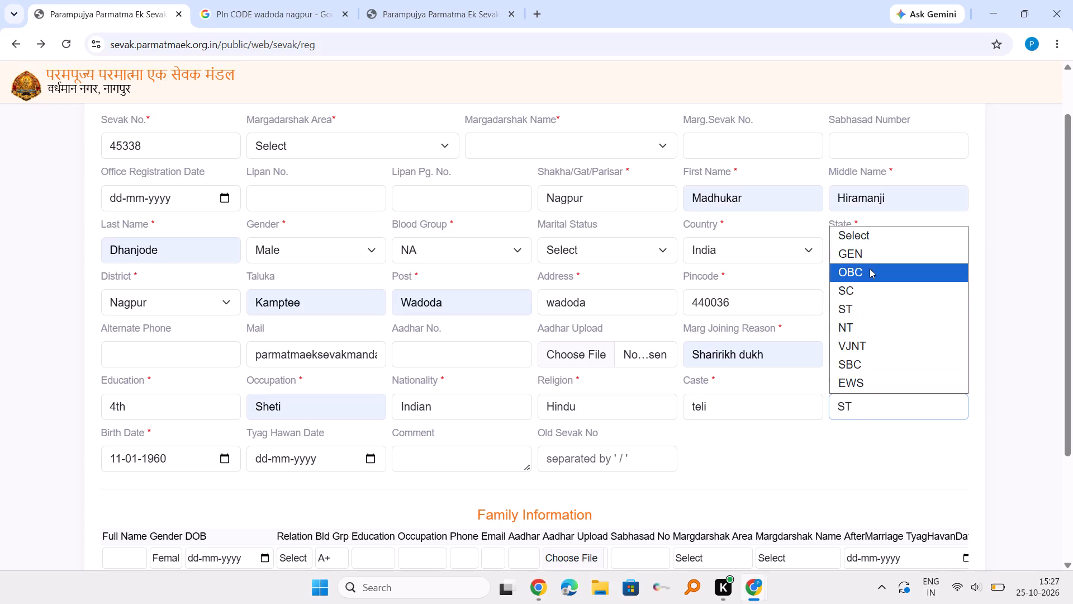
left_click(870, 268)
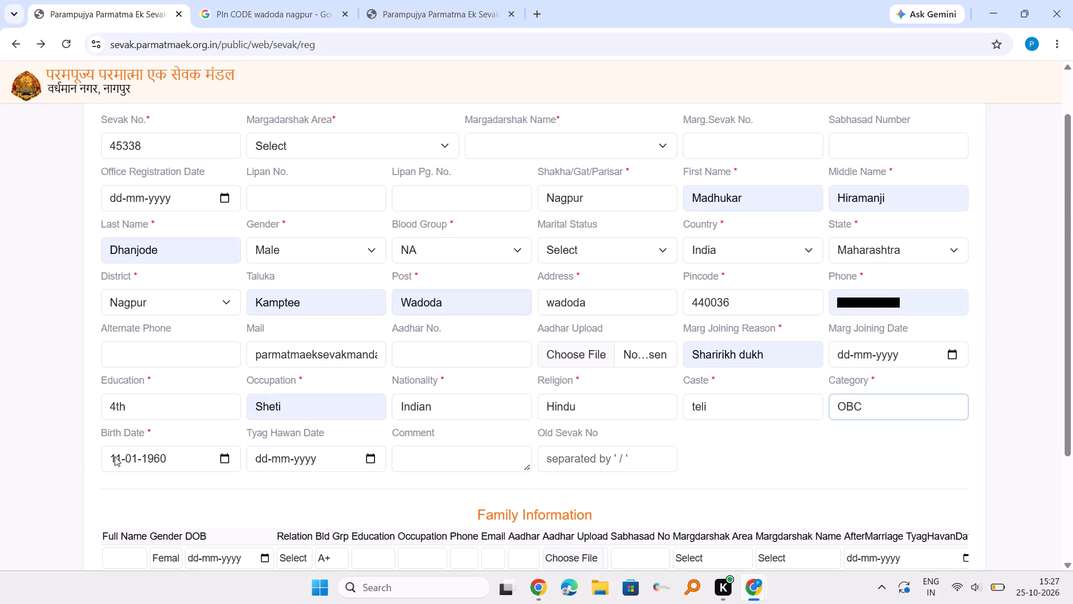
Replace the birth date with the new sevak's date of birth.
double_click(115, 456)
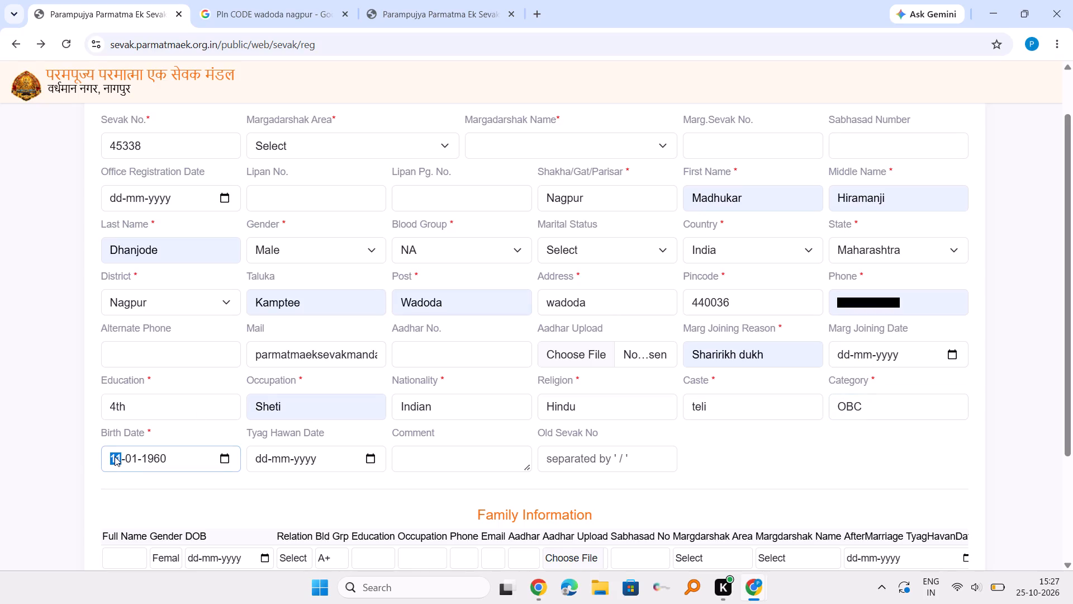
key("BackSpace")
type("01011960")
Set the Margadarshak Area to Kamptee and choose the sevak's margadarshak as the Margadarshak Name.
scroll(462, 272, "up", 3)
left_click(347, 199)
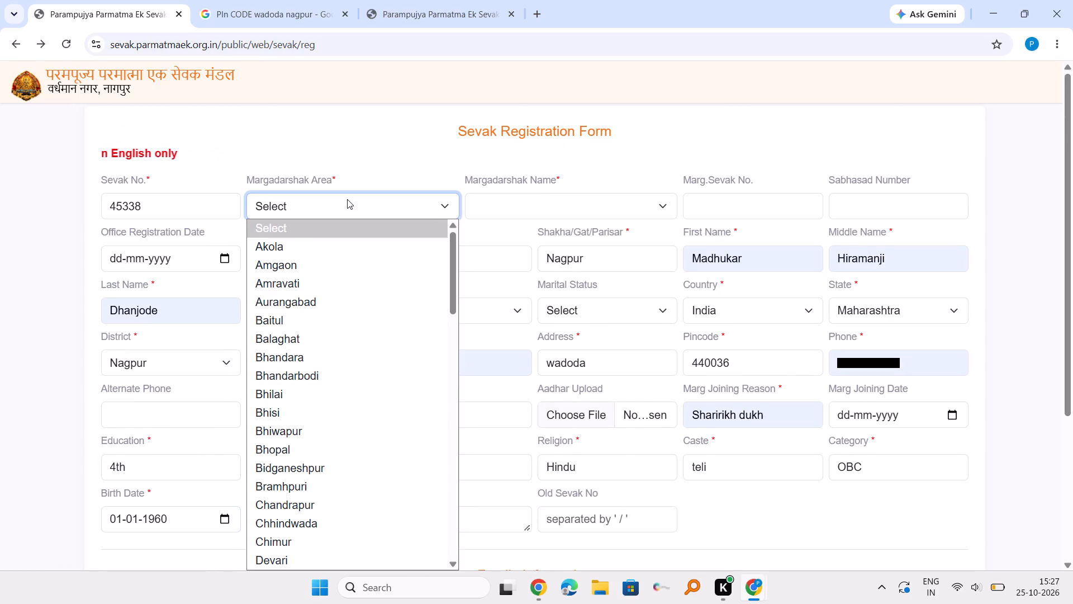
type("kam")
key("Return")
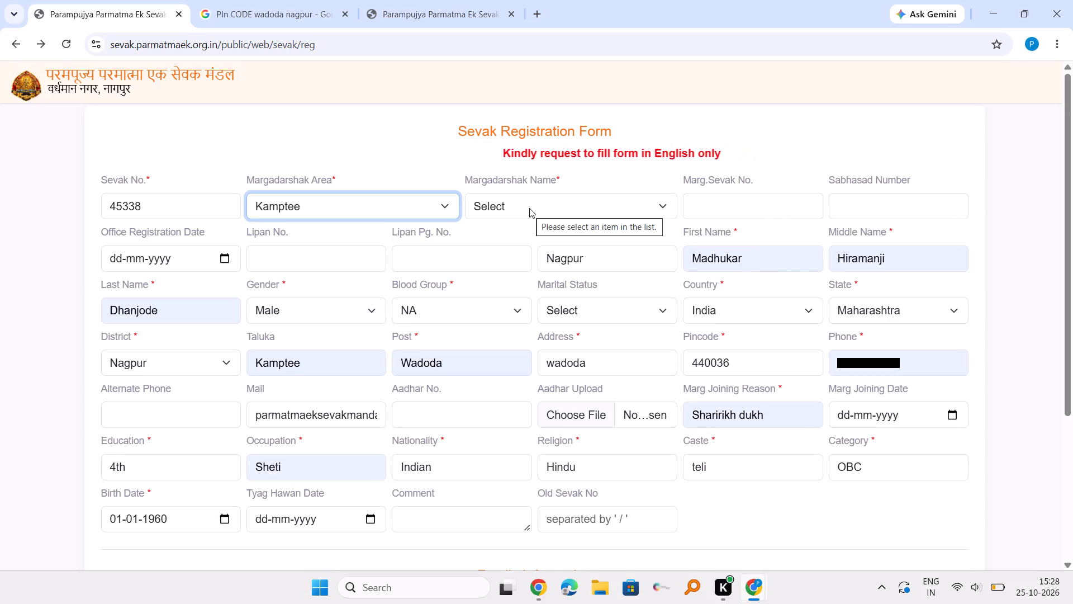
left_click(529, 208)
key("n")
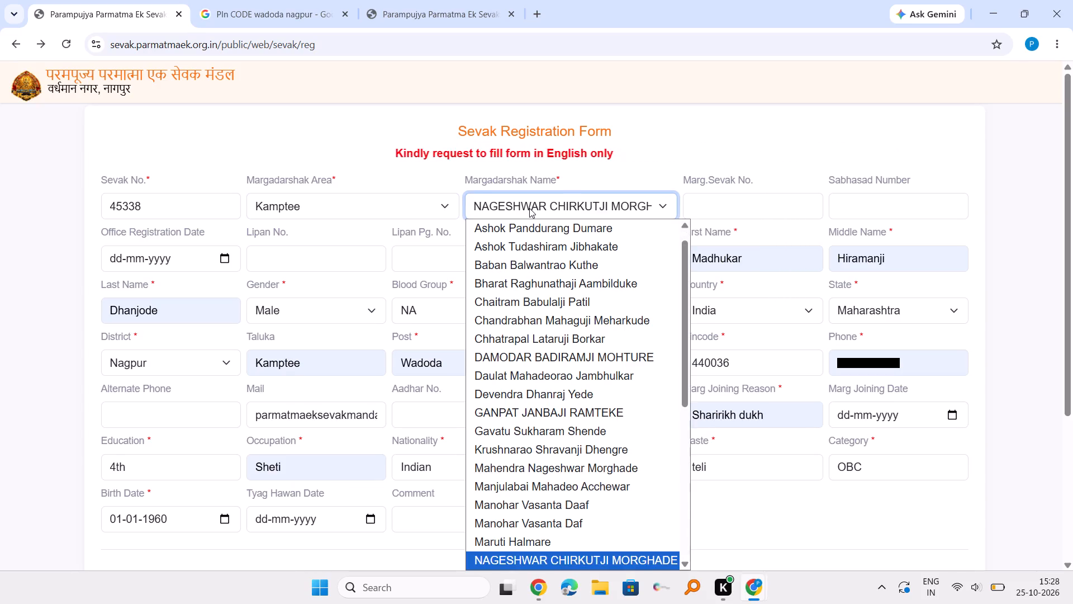
key("Return")
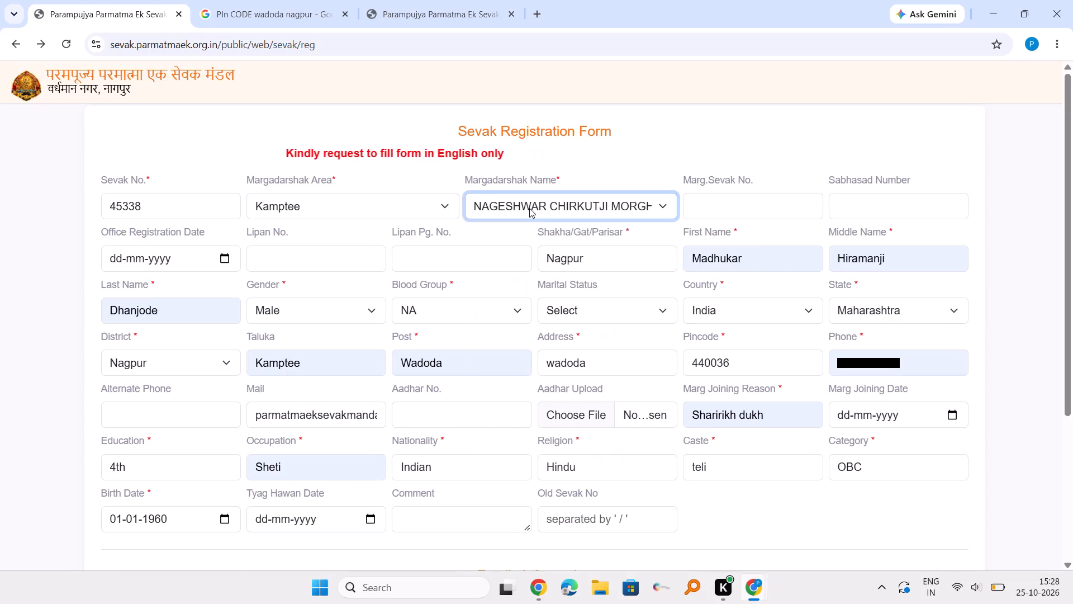
Complete the reCAPTCHA check, trying the crosswalks challenge, skipping to new challenges and verifying the images that show a bus.
scroll(545, 279, "down", 4)
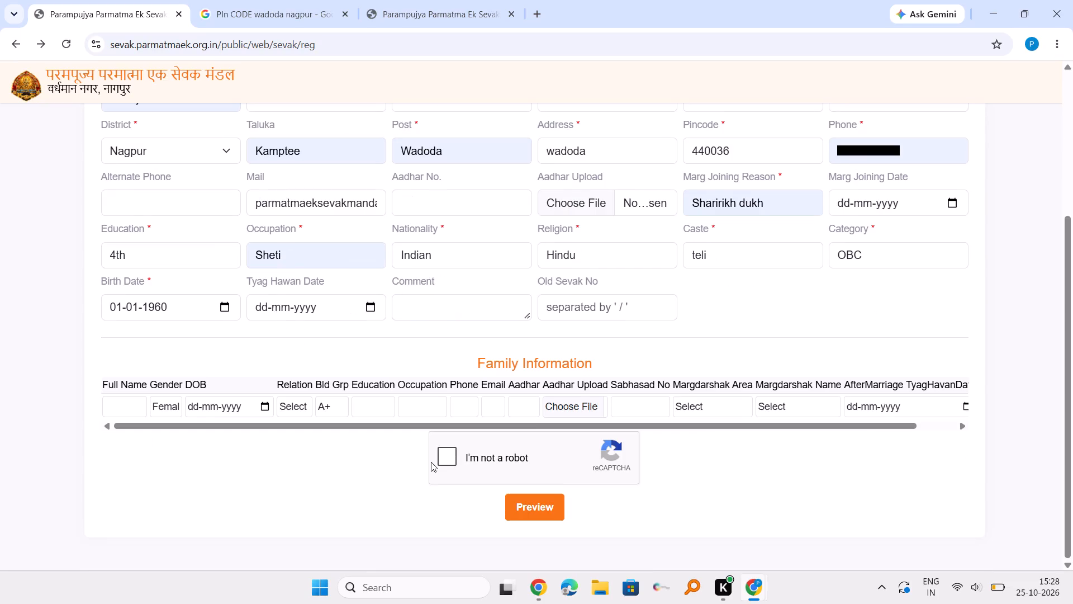
left_click(440, 460)
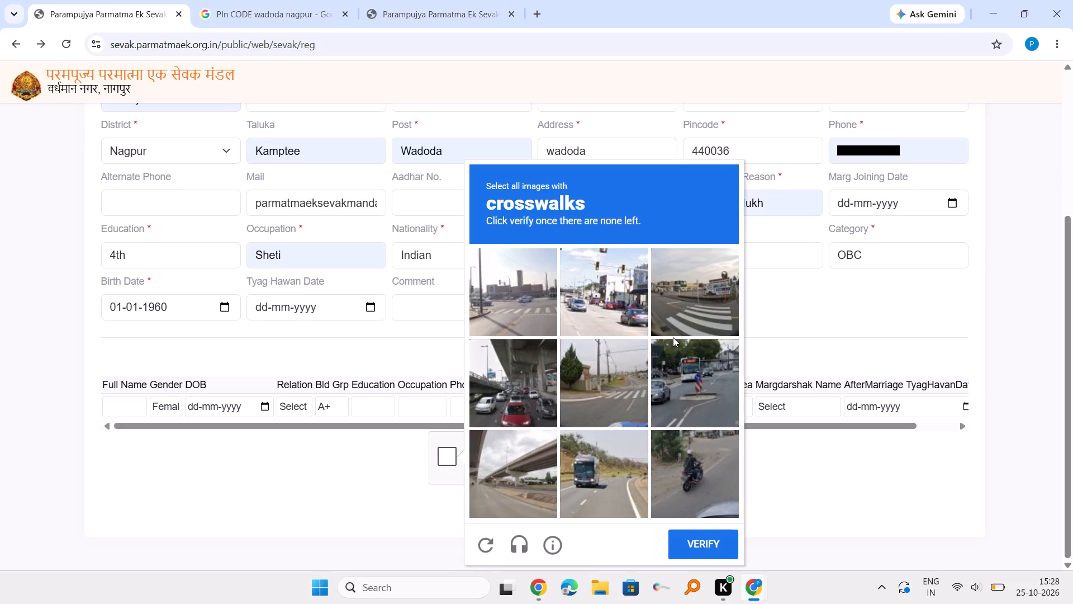
left_click(700, 318)
left_click(604, 395)
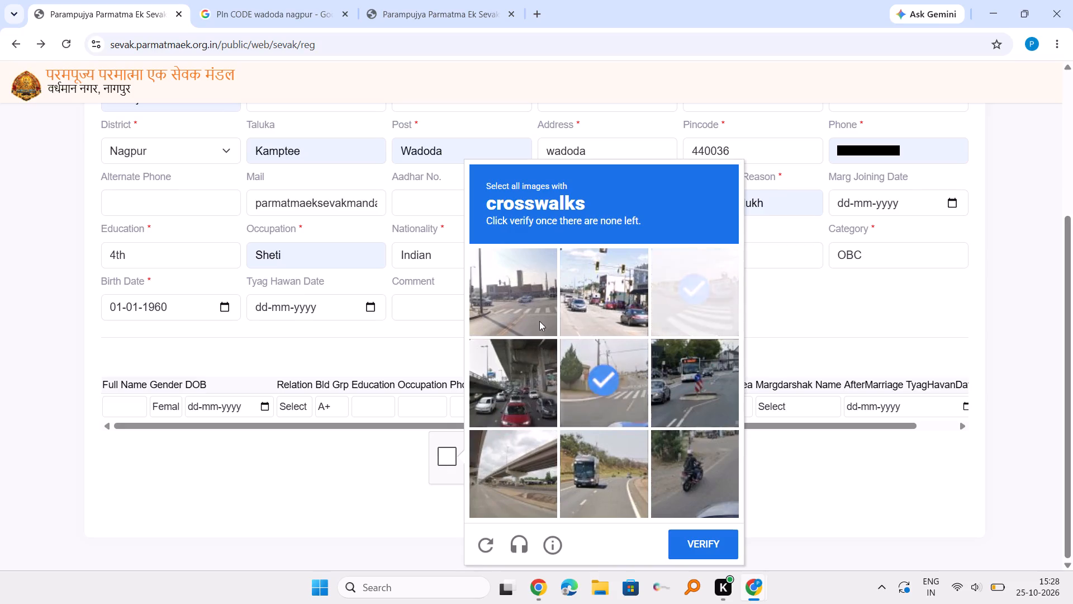
left_click(538, 319)
left_click(615, 456)
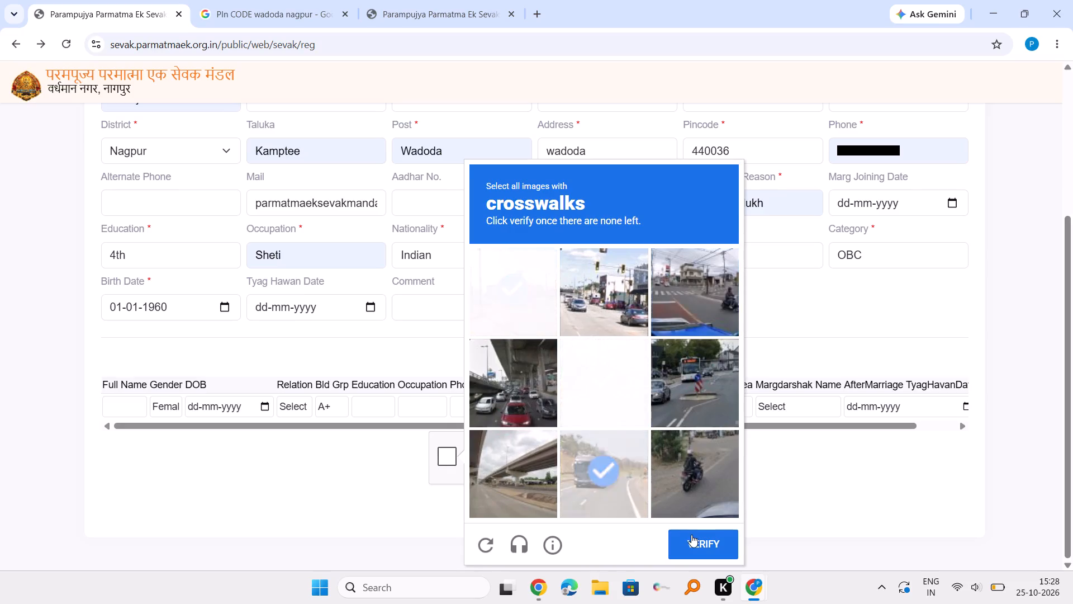
left_click(691, 535)
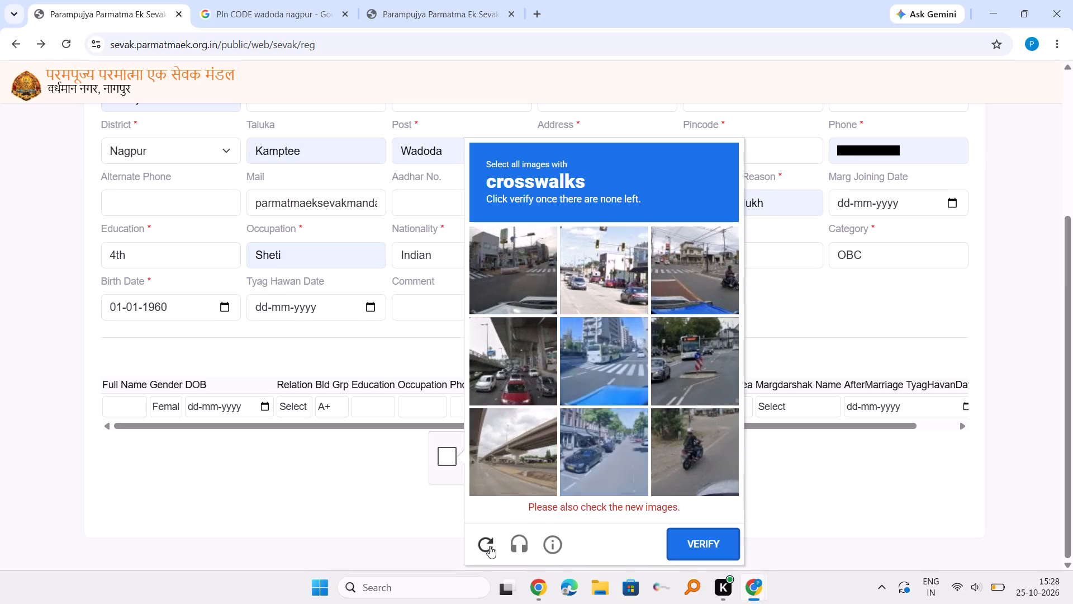
left_click(490, 546)
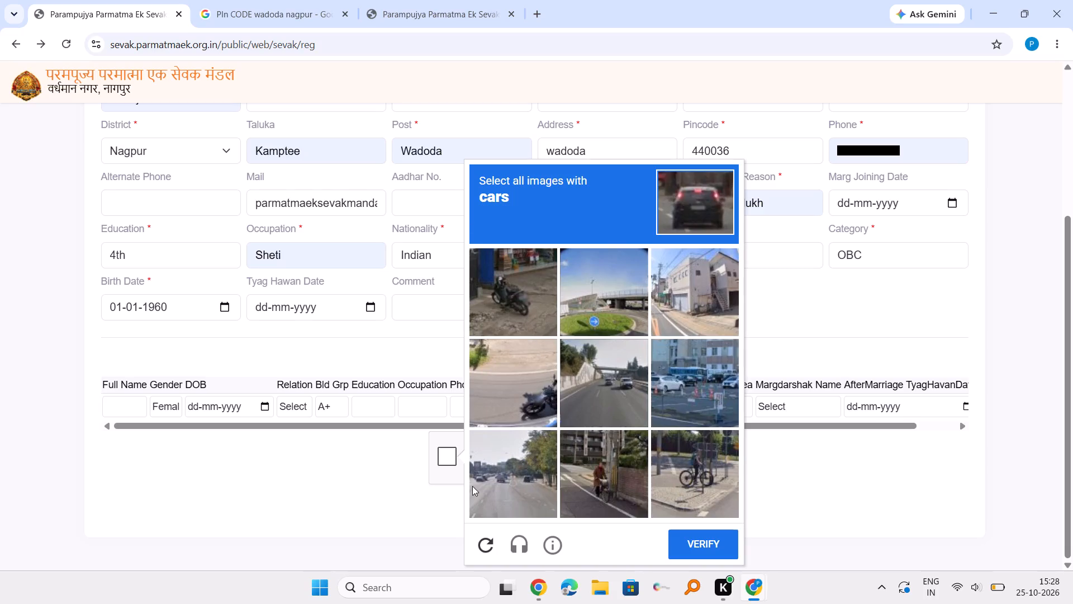
left_click(485, 548)
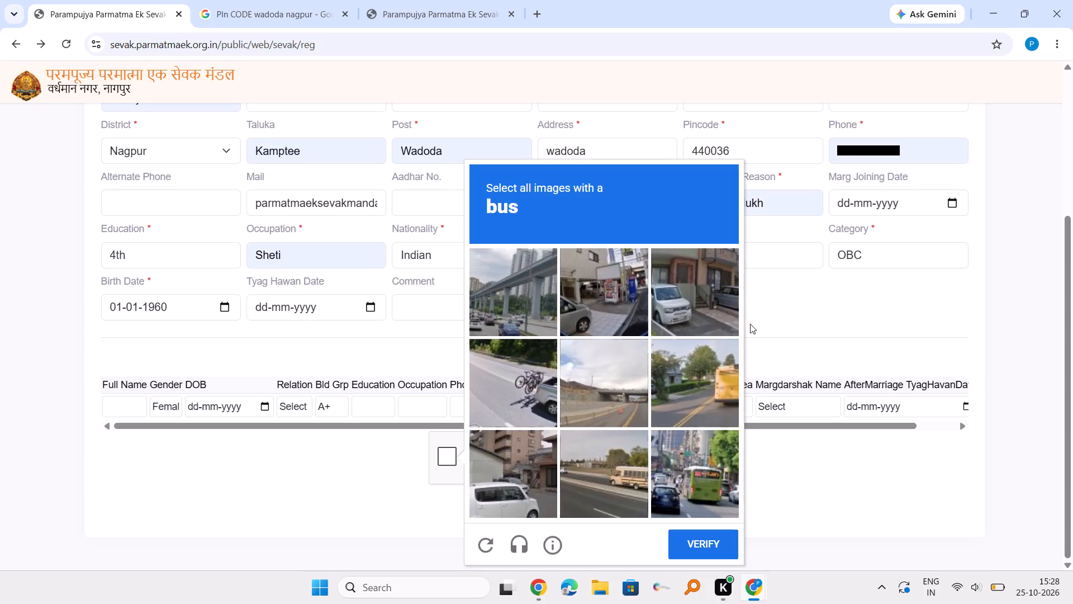
left_click(674, 474)
left_click(706, 389)
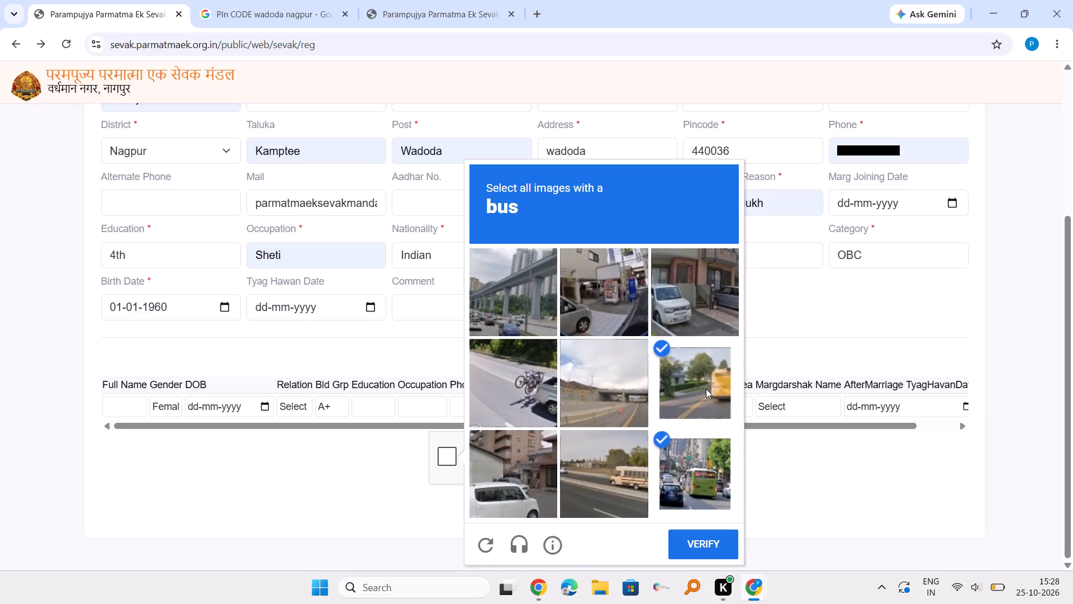
left_click(692, 292)
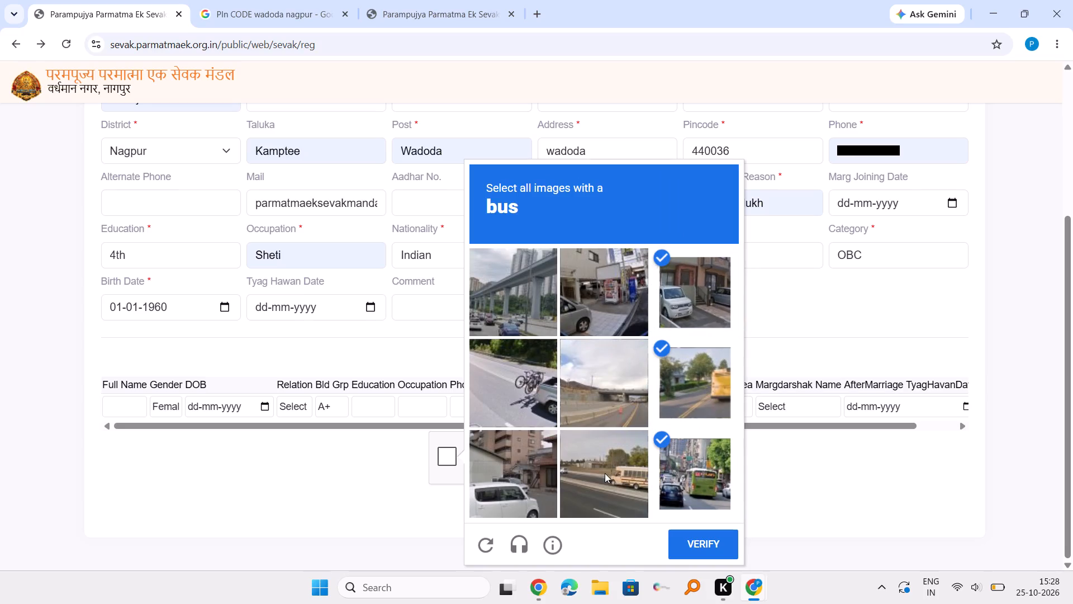
left_click(605, 473)
left_click(692, 323)
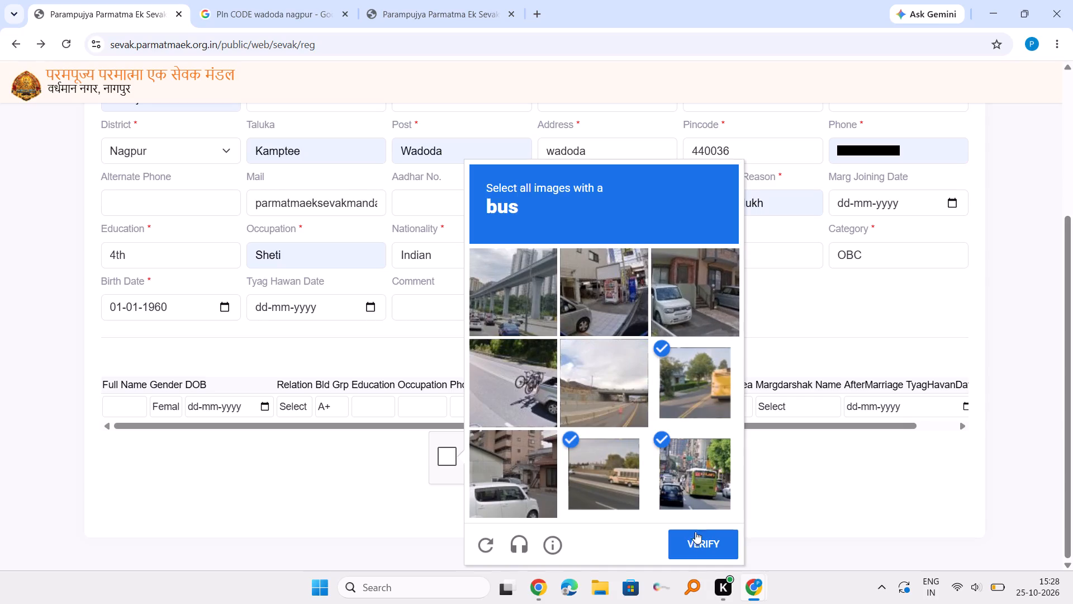
left_click(689, 547)
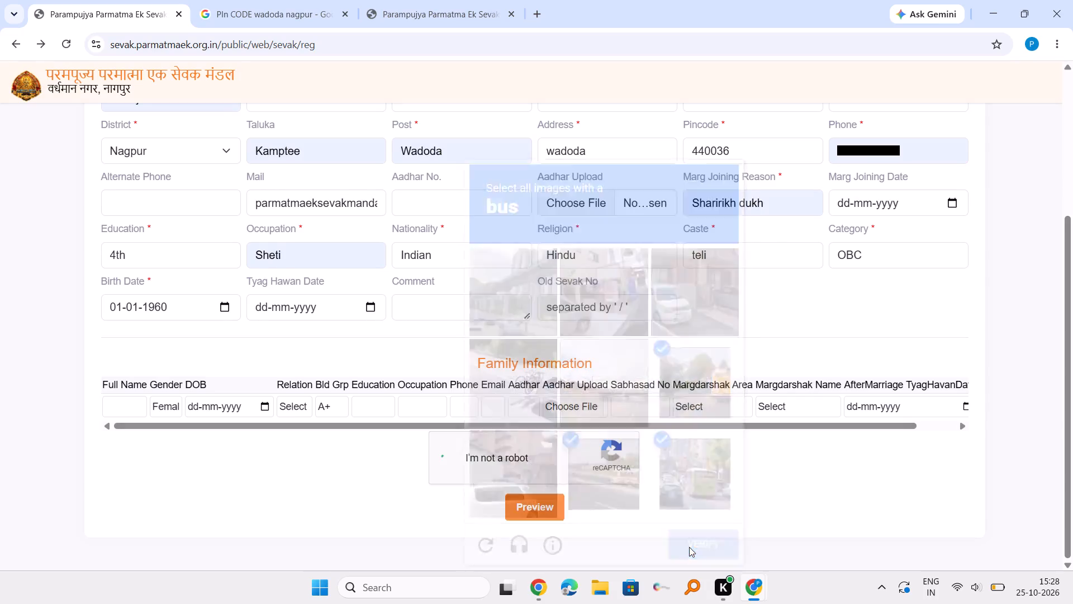
Preview the completed registration, submit it and dismiss the confirmation message.
left_click(524, 501)
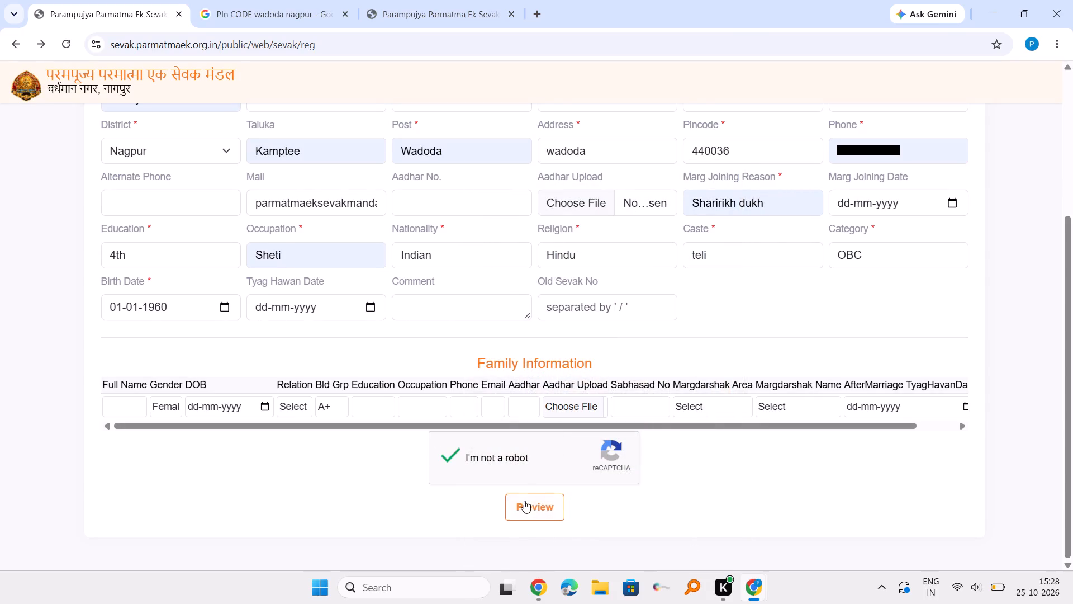
scroll(524, 501, "down", 4)
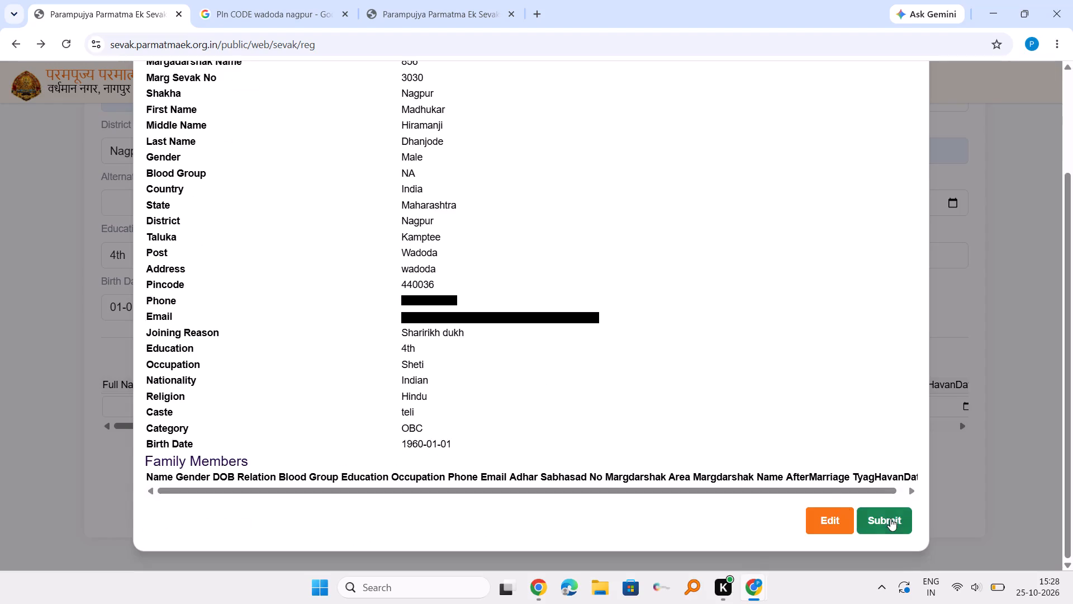
left_click(890, 518)
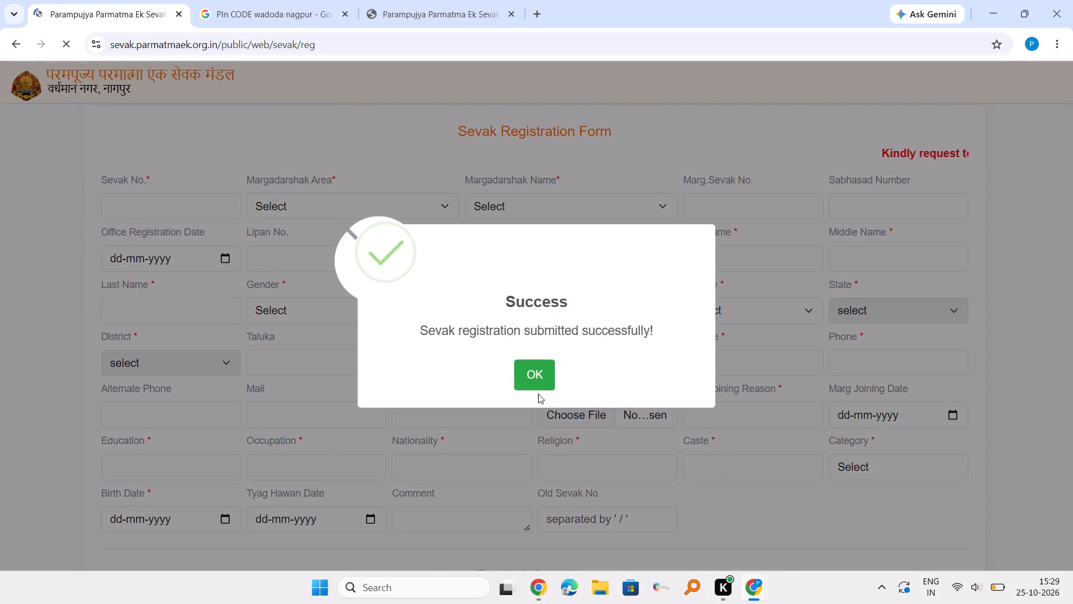
left_click(532, 381)
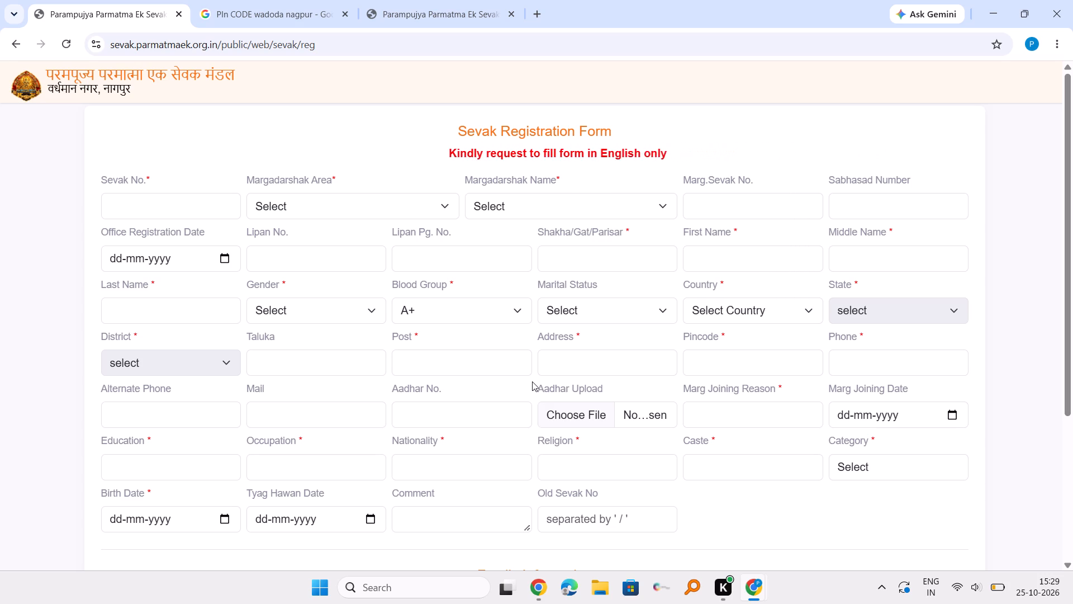
Enter the next sevak's number and first, middle and last names in the blank registration form.
left_click(157, 213)
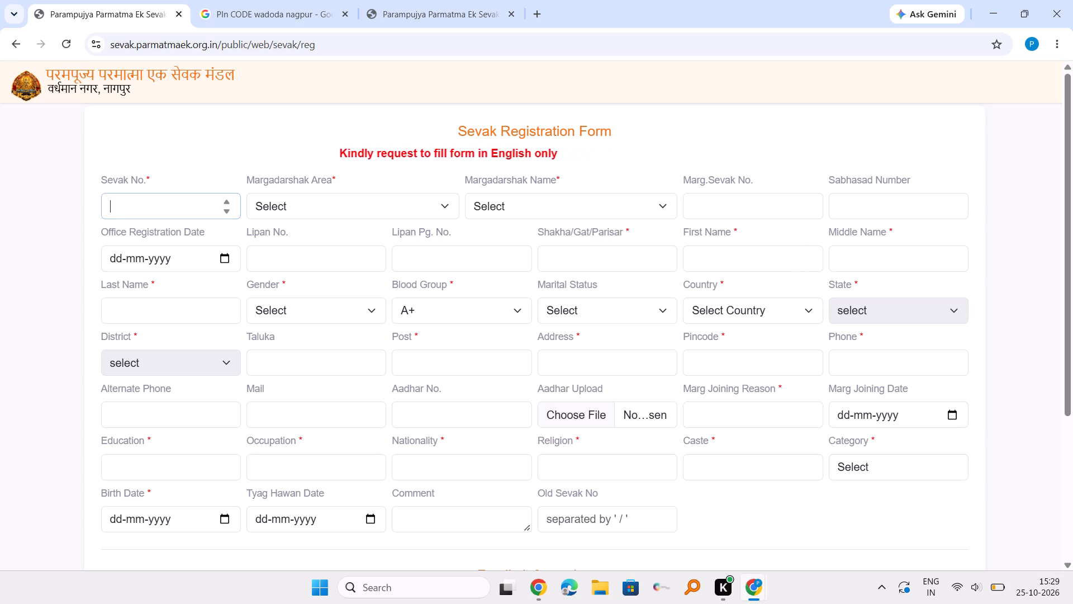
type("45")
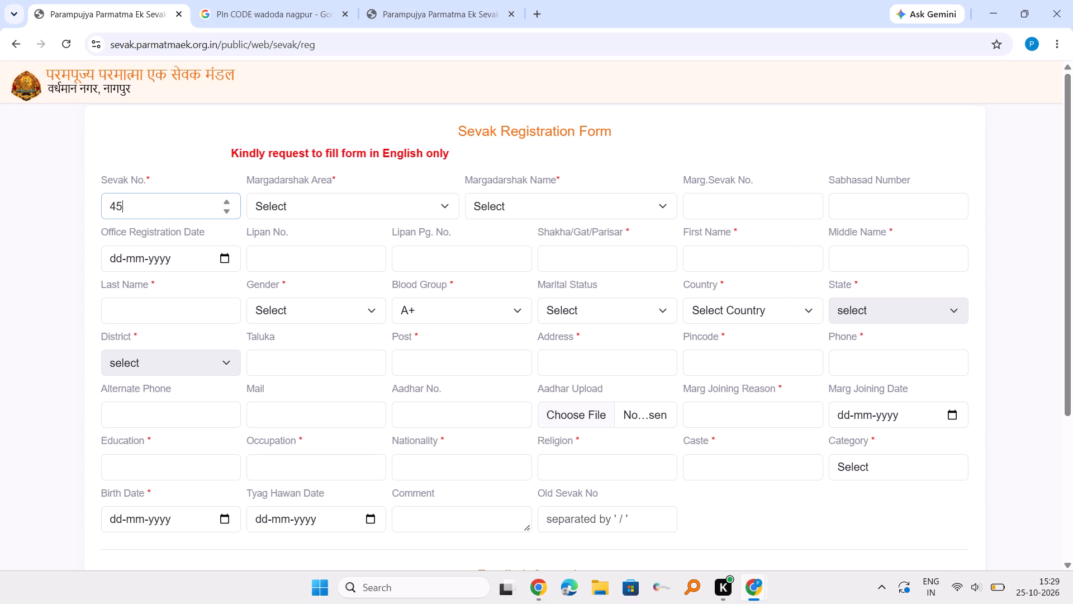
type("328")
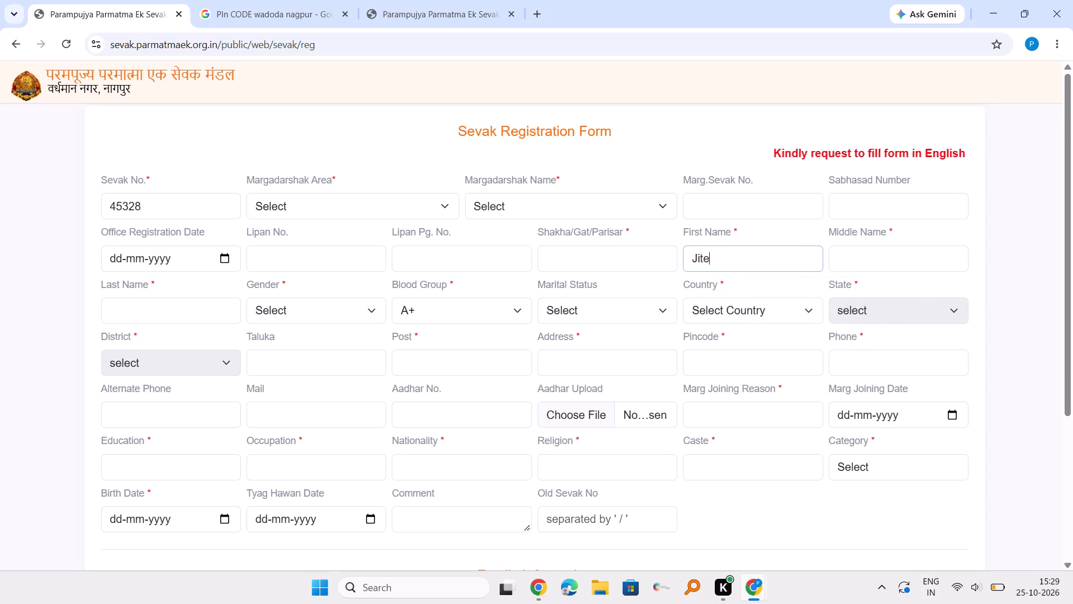
left_click(865, 264)
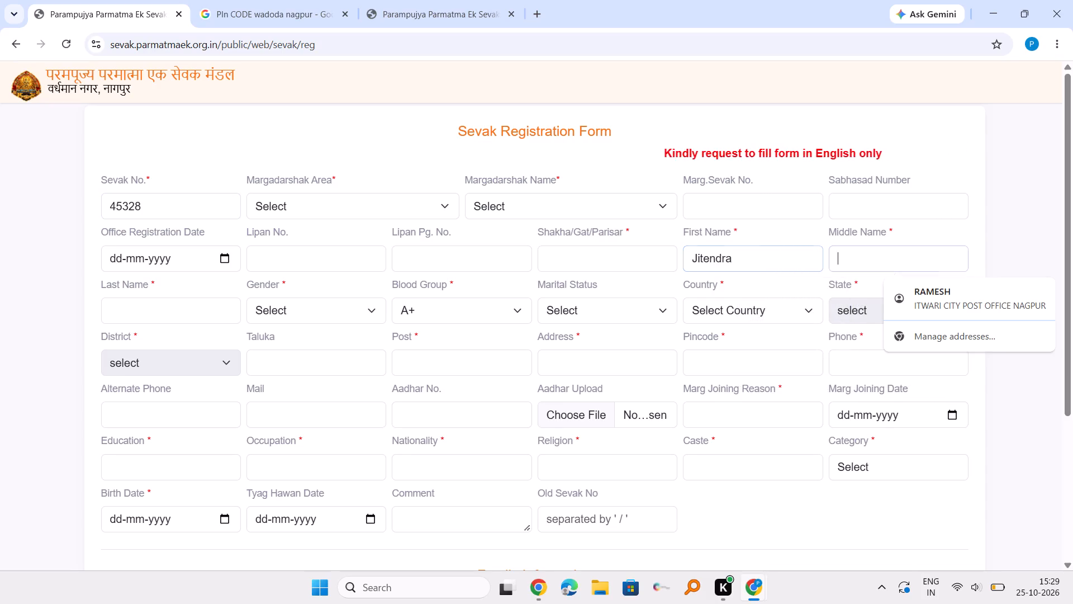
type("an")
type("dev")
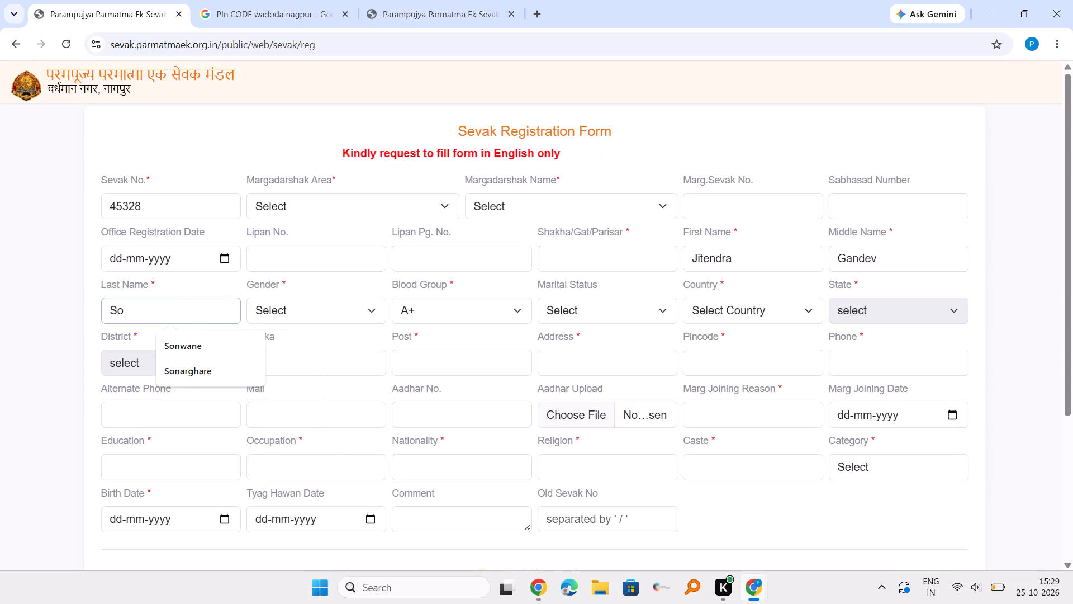
Set the new sevak's gender to Male and blood group to NA.
left_click(279, 315)
left_click(277, 372)
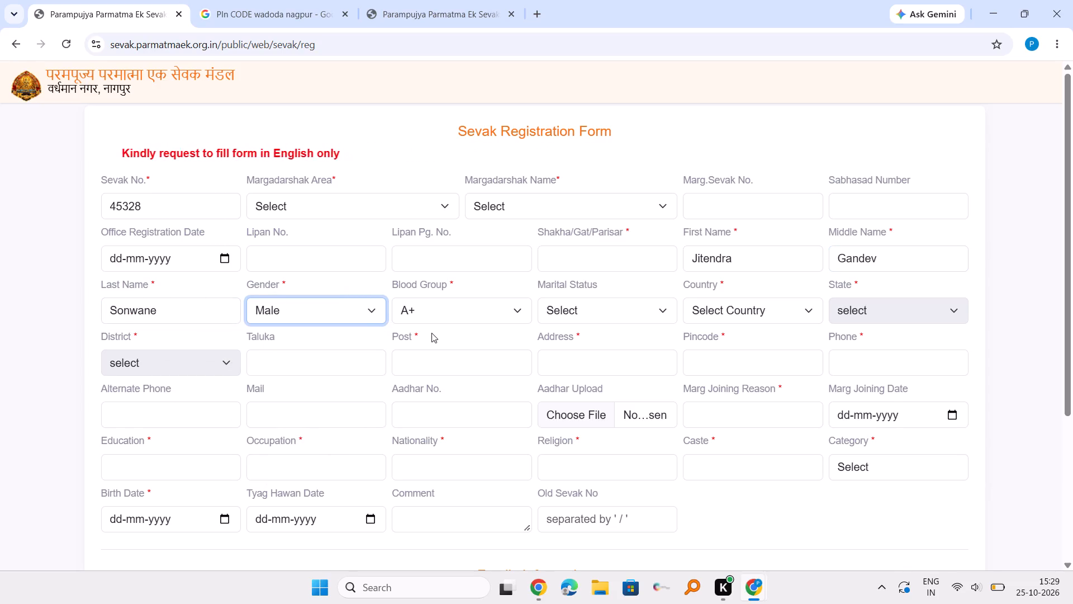
left_click(467, 307)
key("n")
key("Return")
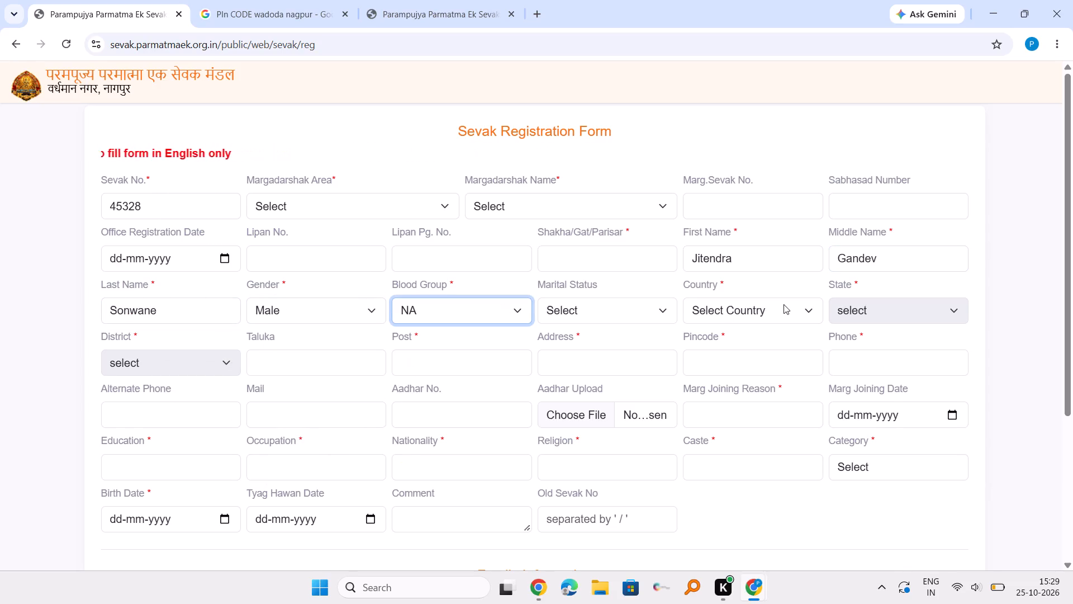
Set the sevak's country to India, state to Maharashtra and district to Bhandara.
left_click(784, 304)
left_click(704, 363)
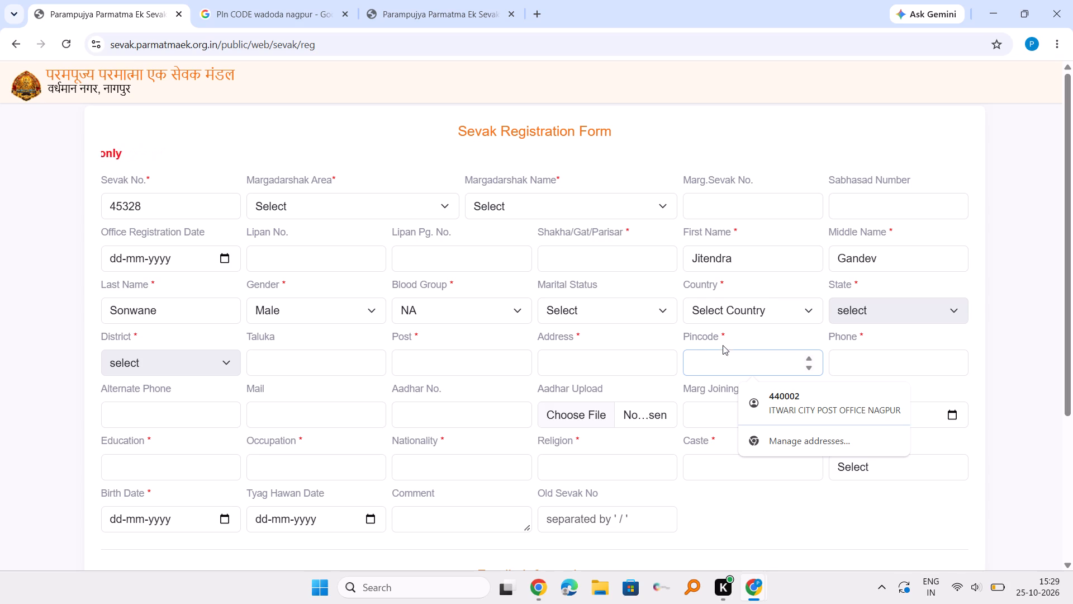
left_click_drag(762, 296, 753, 314)
left_click_drag(753, 314, 722, 351)
left_click(722, 351)
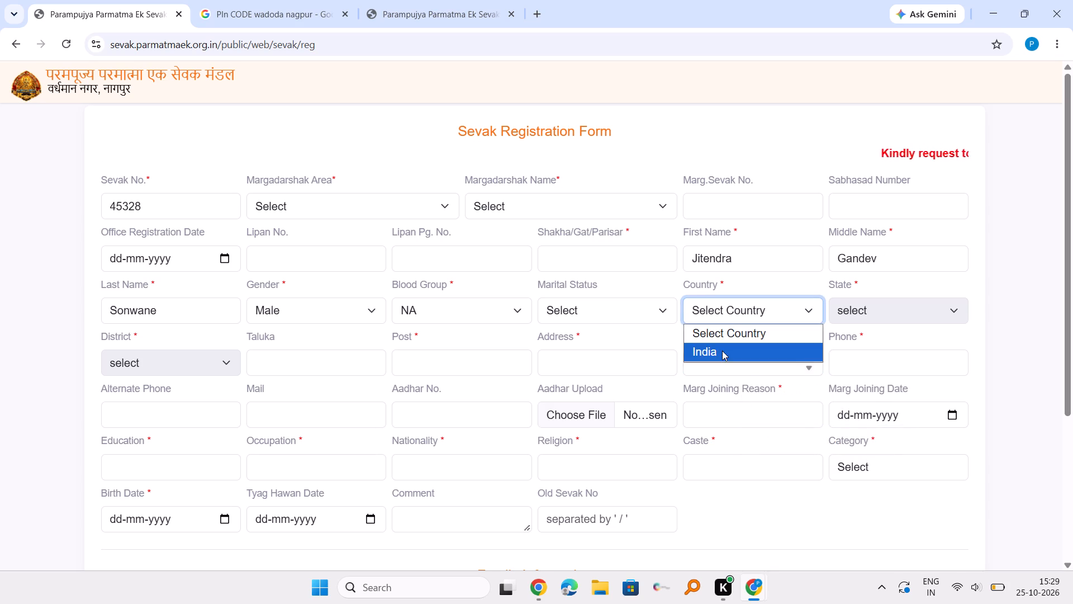
left_click(863, 304)
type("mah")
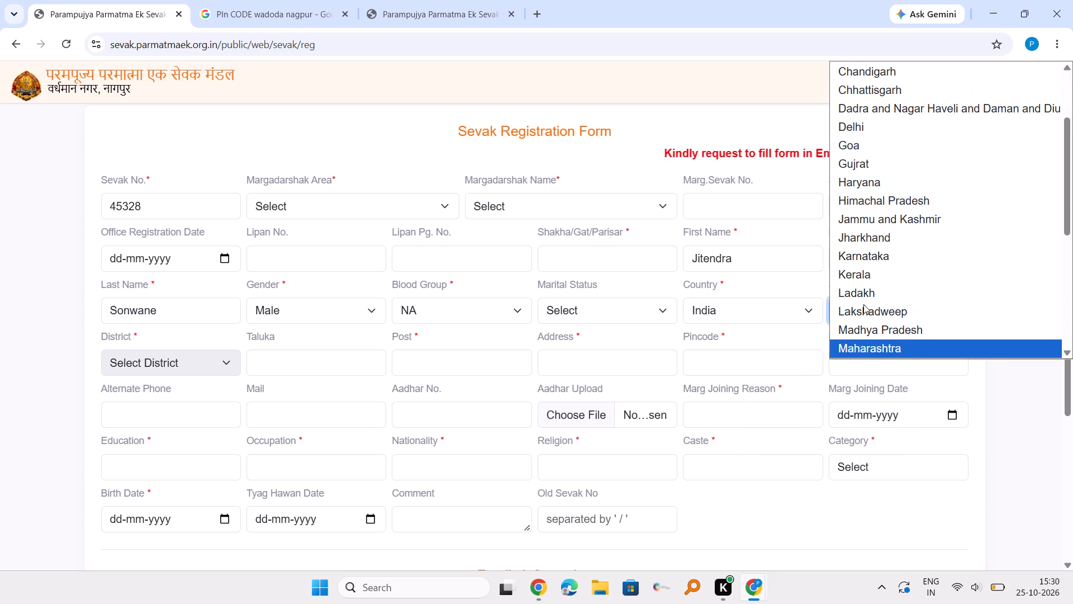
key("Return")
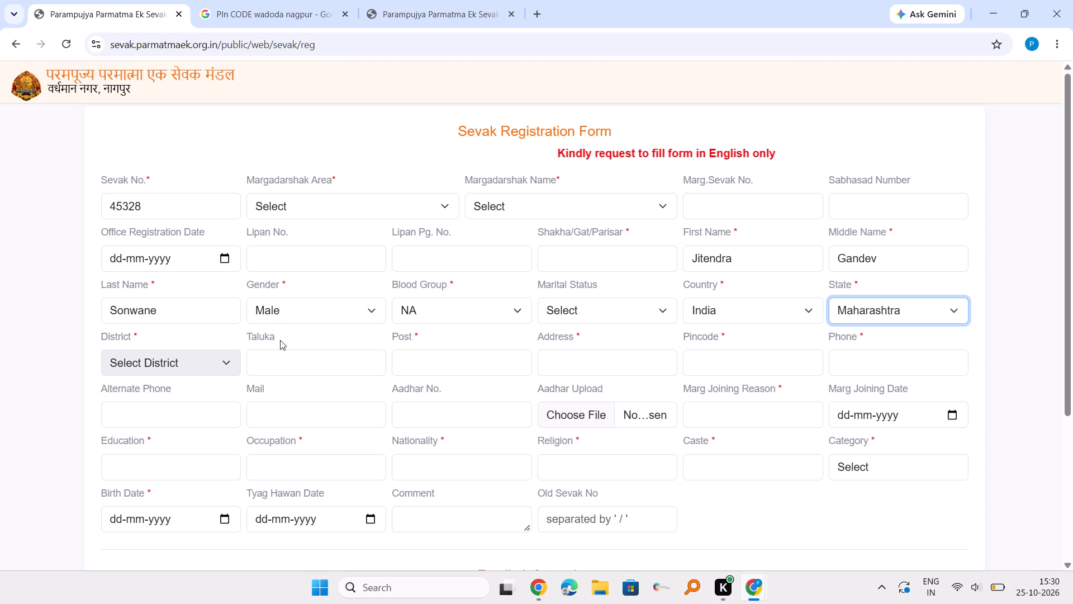
left_click(192, 360)
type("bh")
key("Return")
Set the taluka to Bhandara and enter the sevak's village in both the Post and Address fields.
left_click(290, 357)
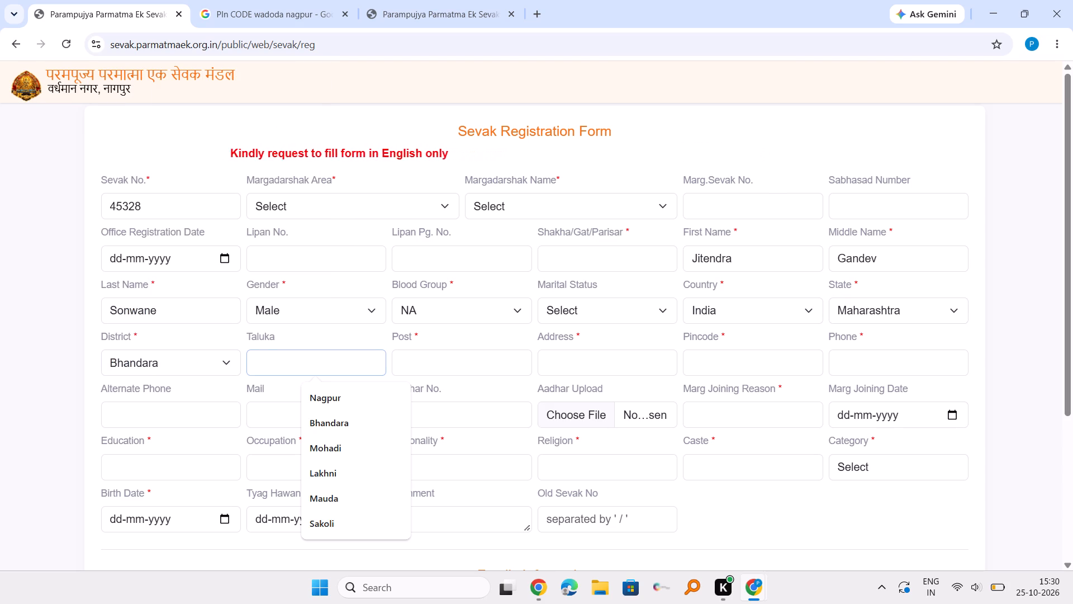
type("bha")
left_click(340, 397)
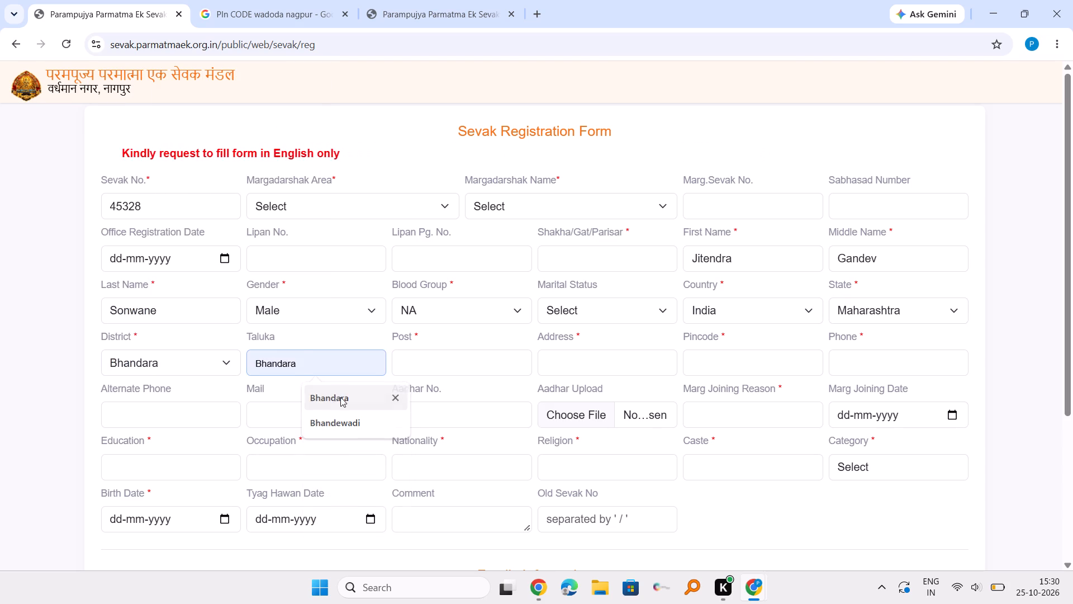
left_click(430, 365)
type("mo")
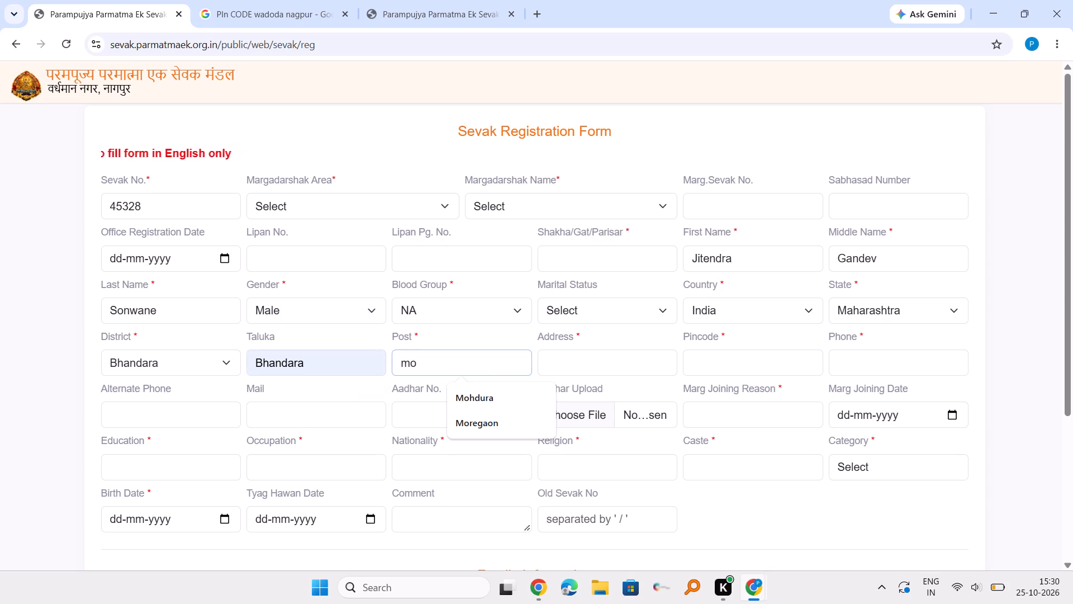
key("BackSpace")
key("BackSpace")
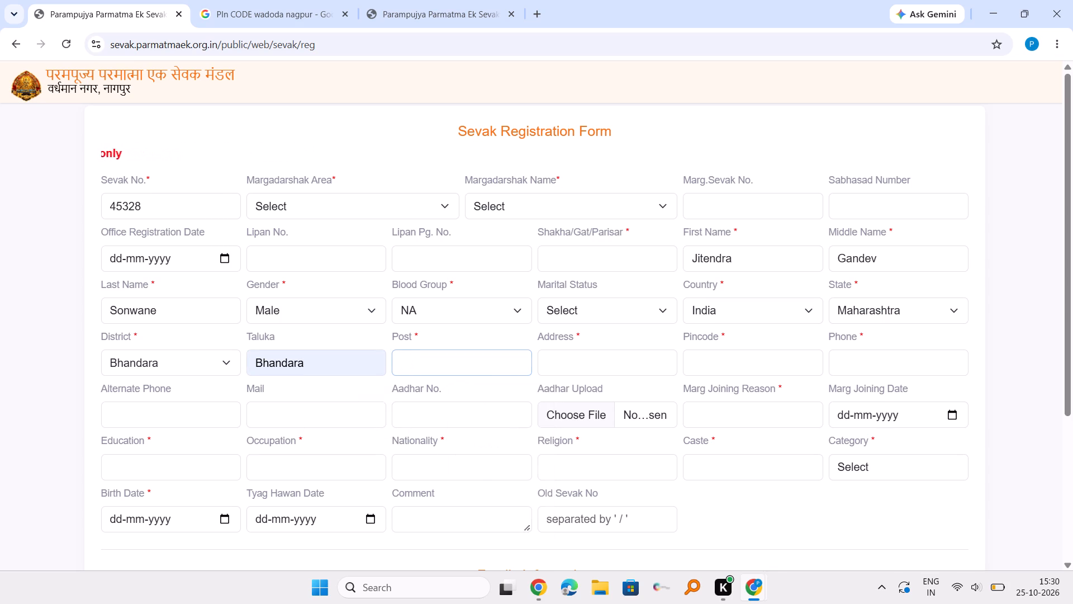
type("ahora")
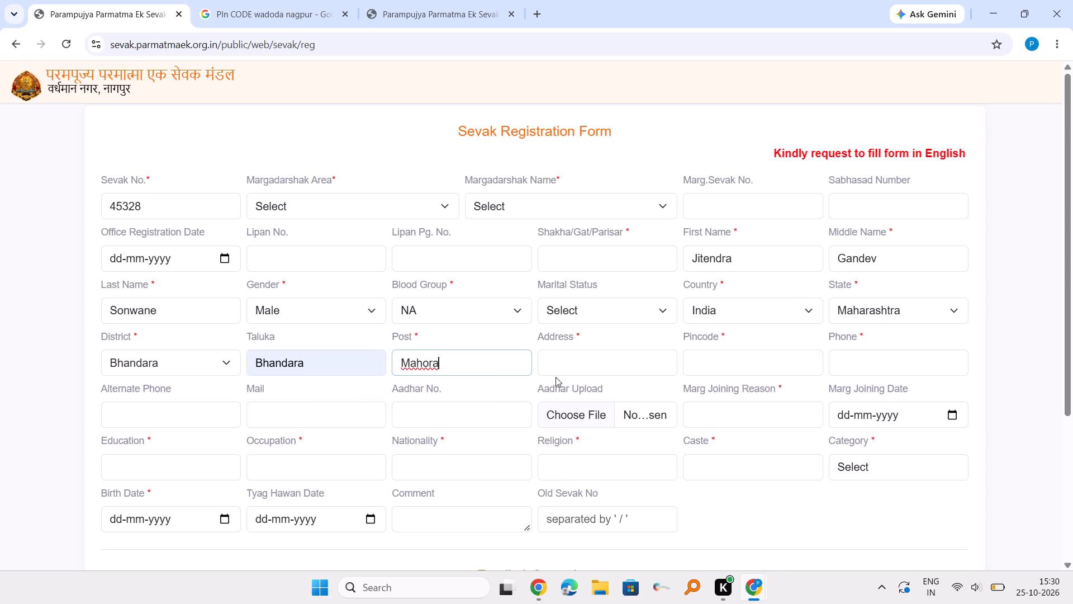
left_click(556, 377)
left_click(585, 358)
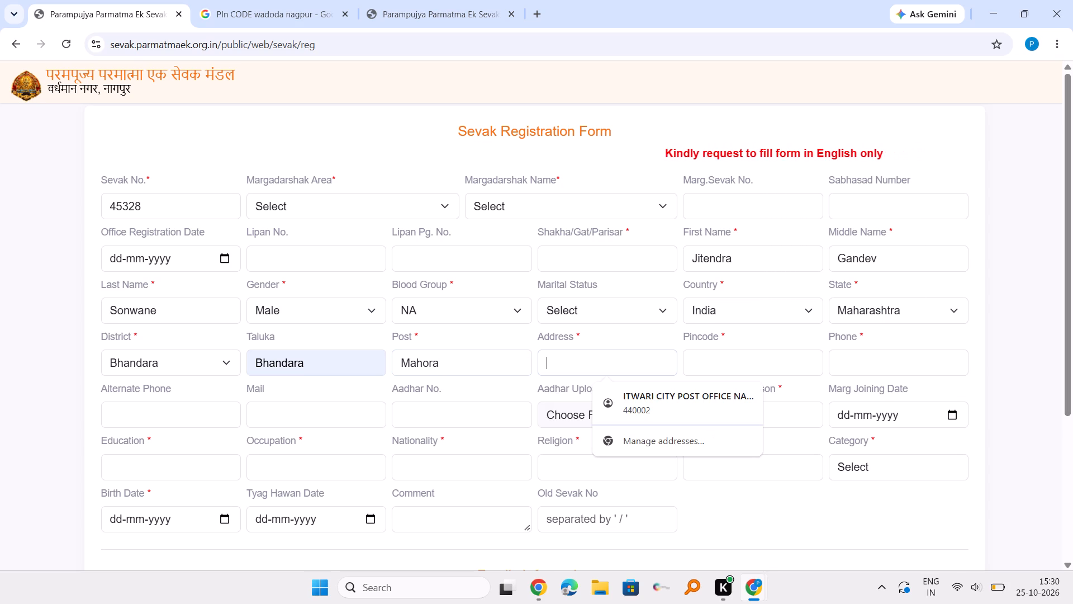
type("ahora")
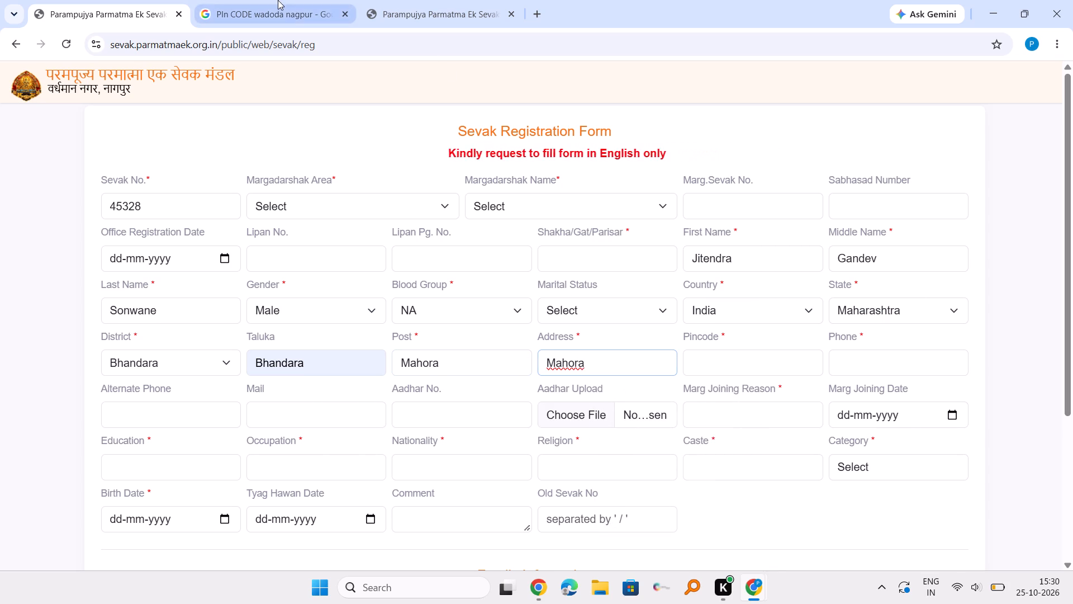
Switch to the Google search page and search for the PIN code of the sevak's village.
left_click(278, 0)
left_click_drag(308, 110, 207, 86)
key("BackSpace")
key("ctrl+v")
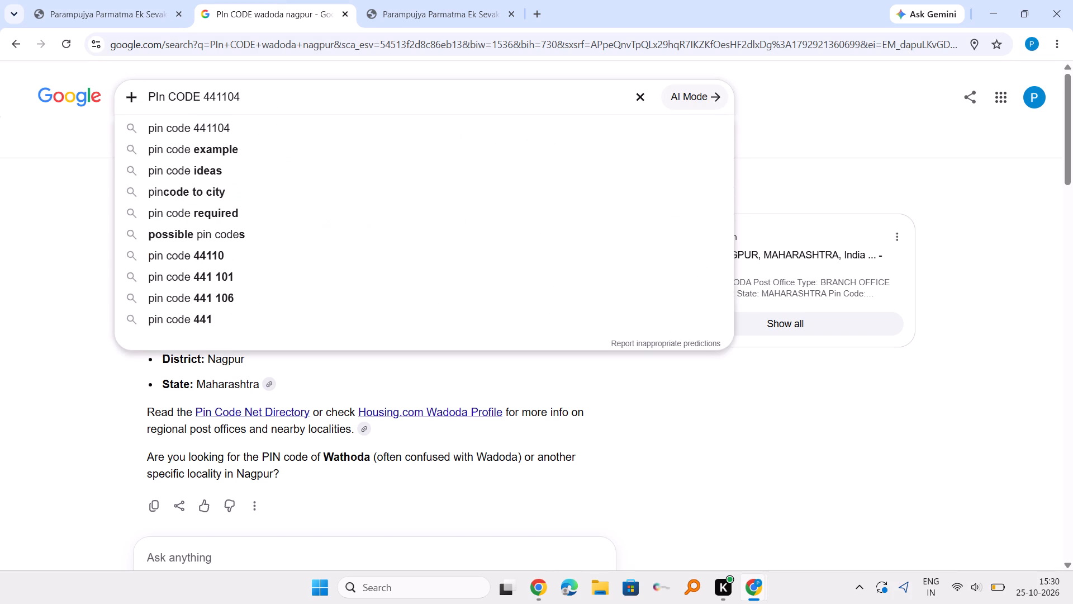
key("BackSpace")
key("BackSpace")
key("BackSpace")
key("BackSpace")
key("BackSpace")
key("BackSpace")
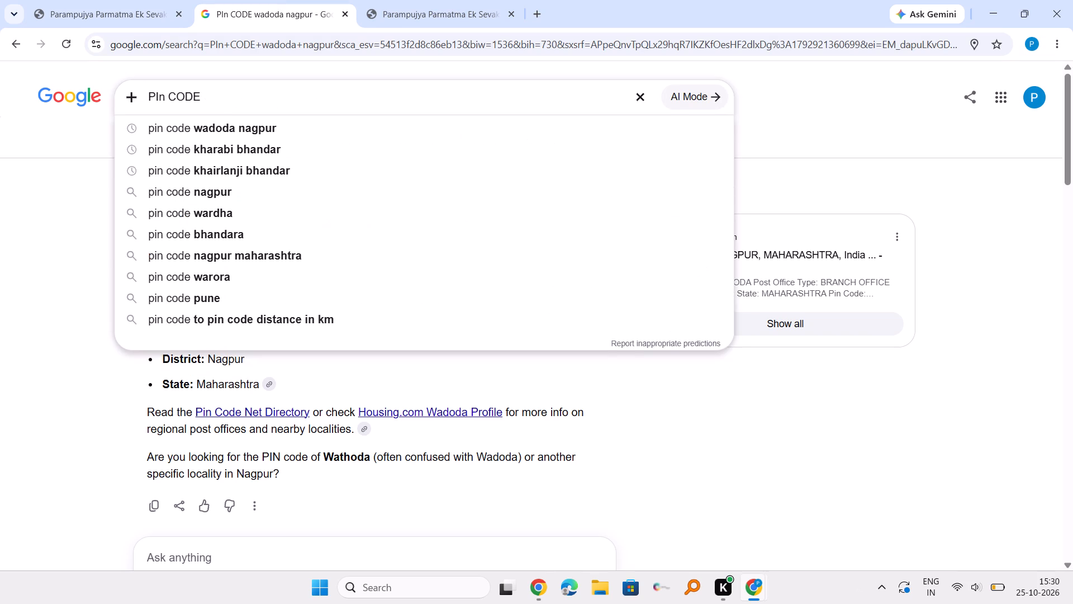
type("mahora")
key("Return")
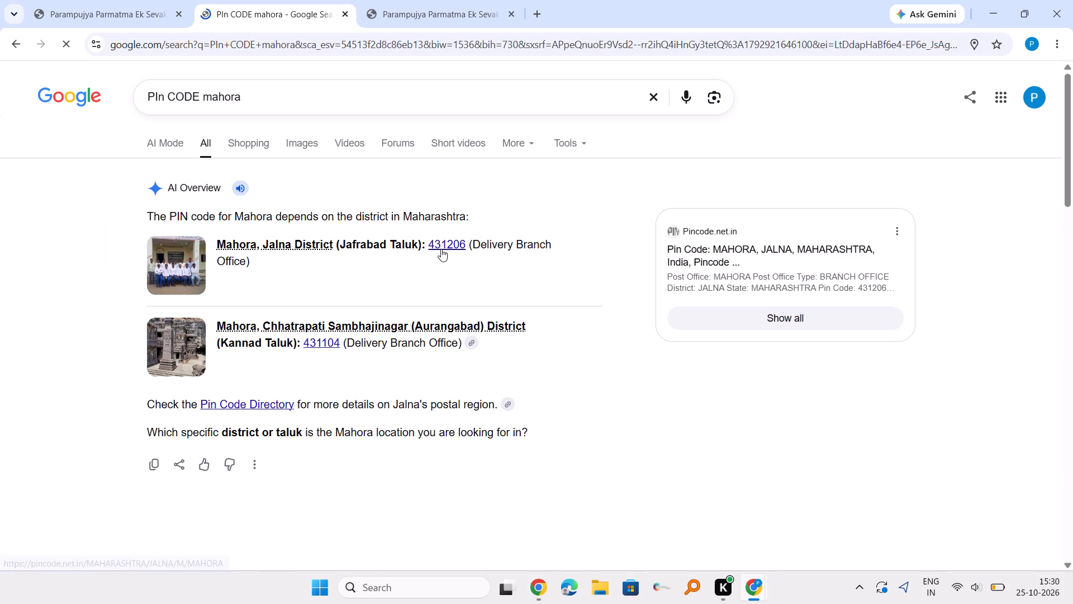
Refine the PIN code search by adding the district name Bhandara.
left_click(262, 111)
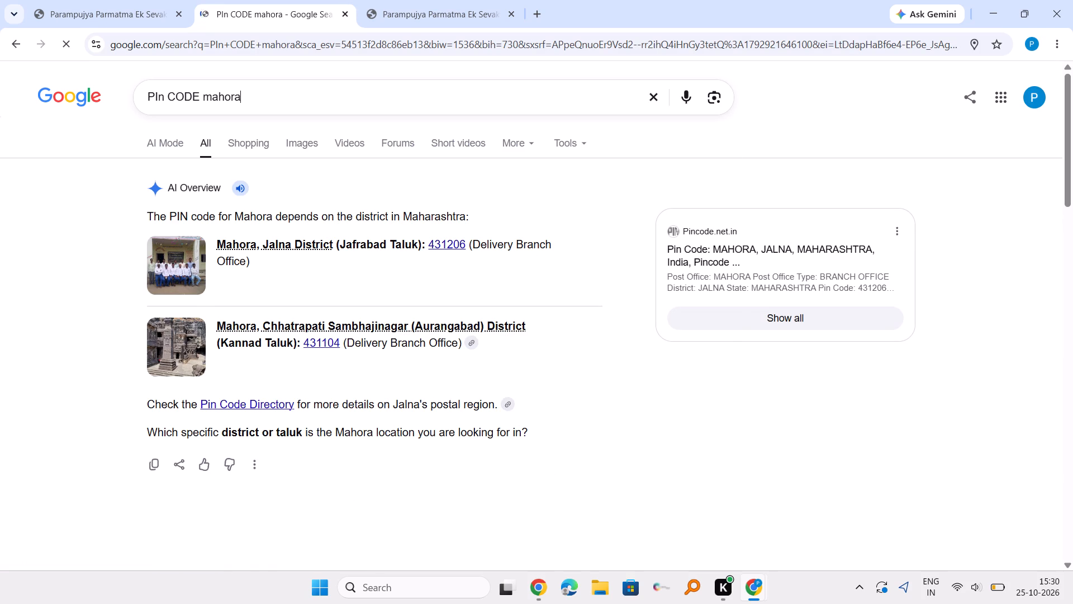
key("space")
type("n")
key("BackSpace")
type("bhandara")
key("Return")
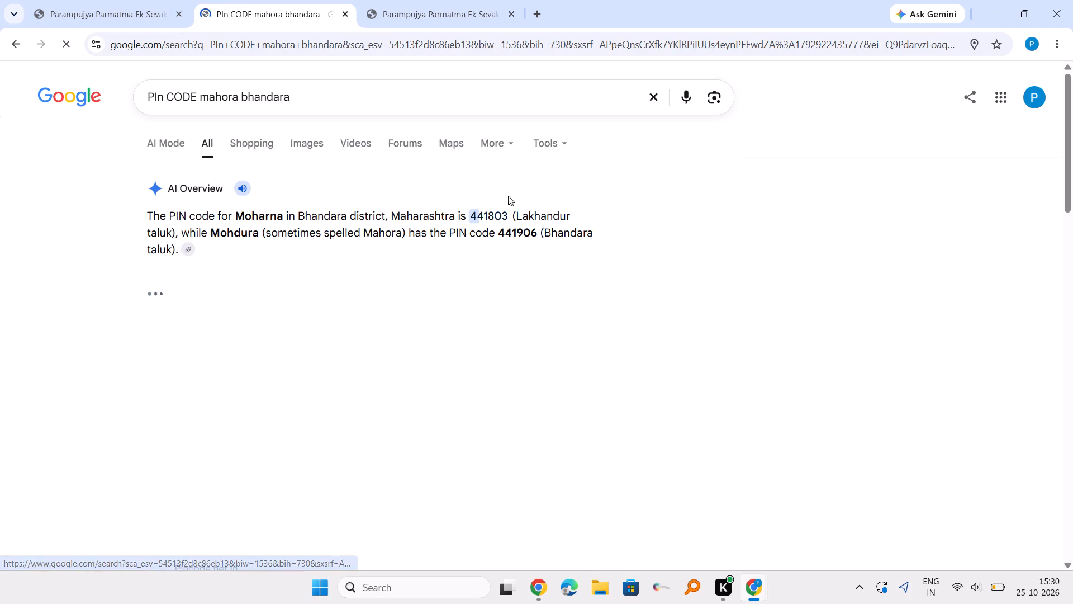
Copy the first PIN code in the search overview into the Pincode field of the registration form.
double_click(480, 221)
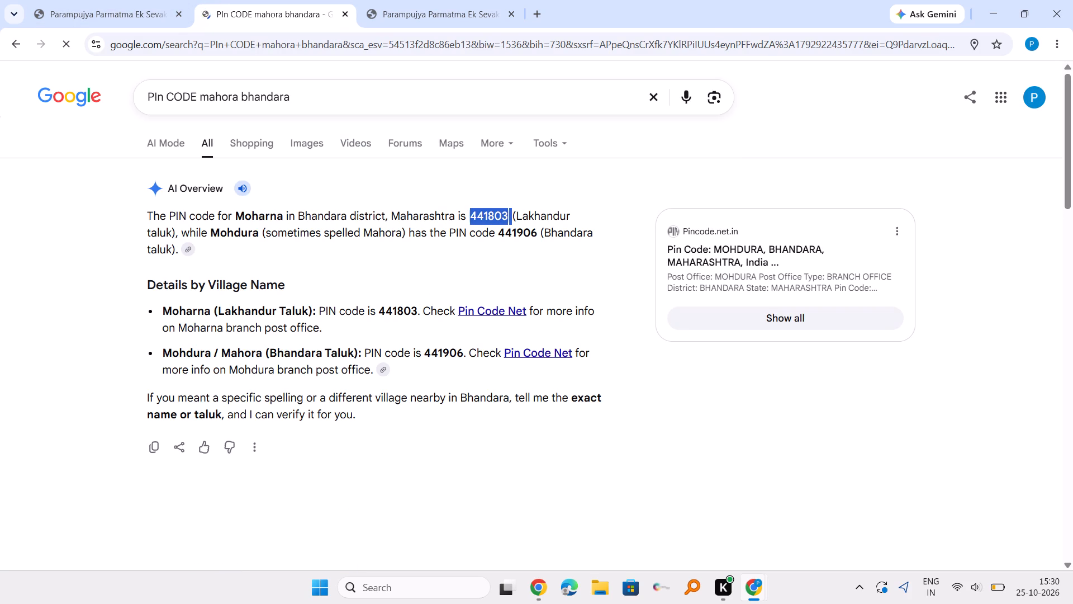
key("ctrl+c")
left_click(134, 3)
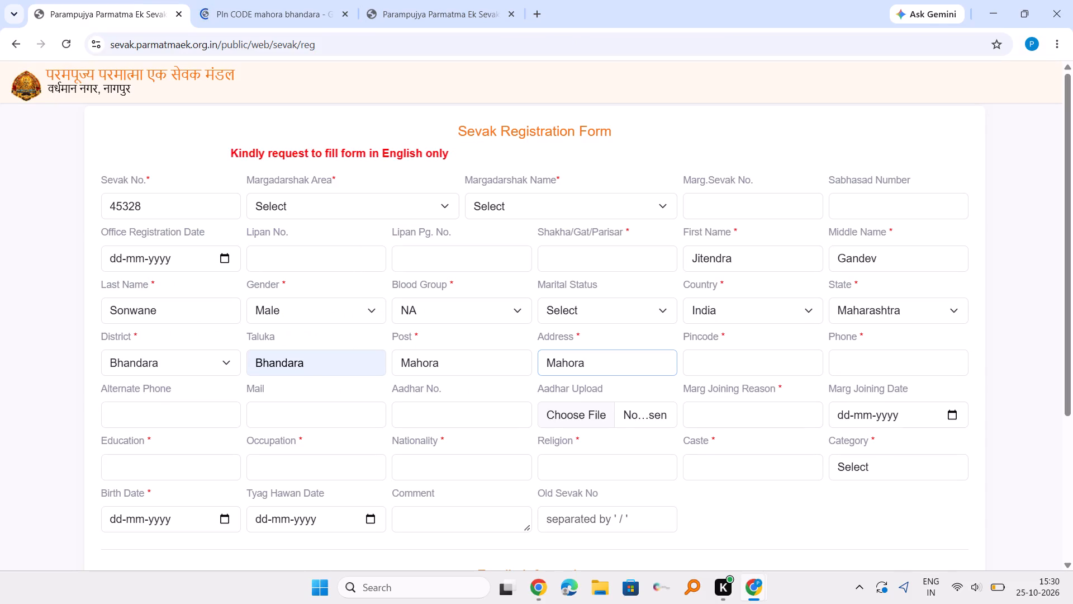
left_click(743, 379)
left_click(747, 362)
key("ctrl+v")
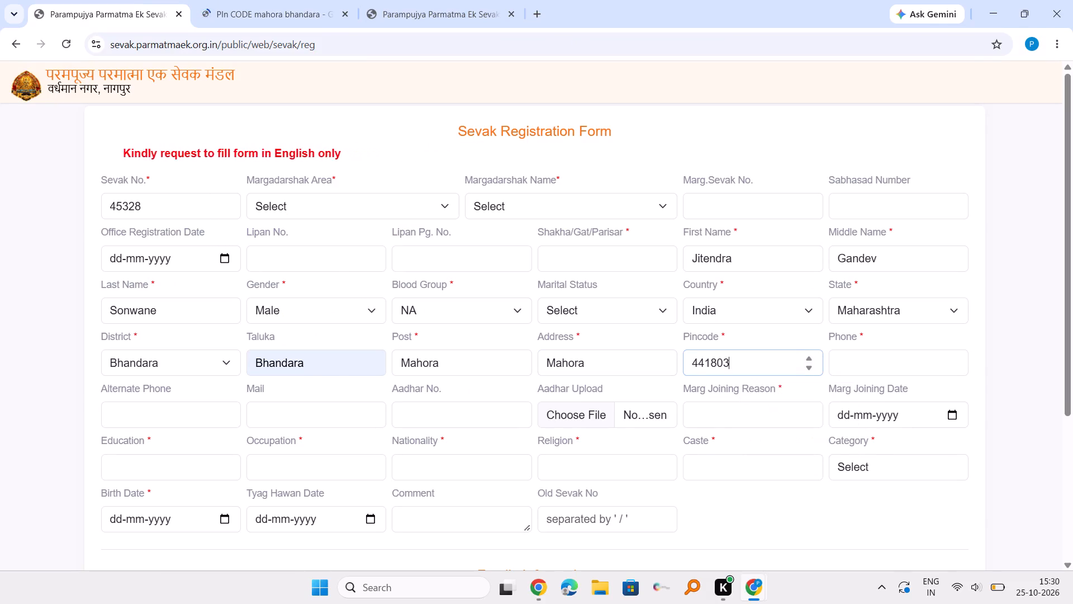
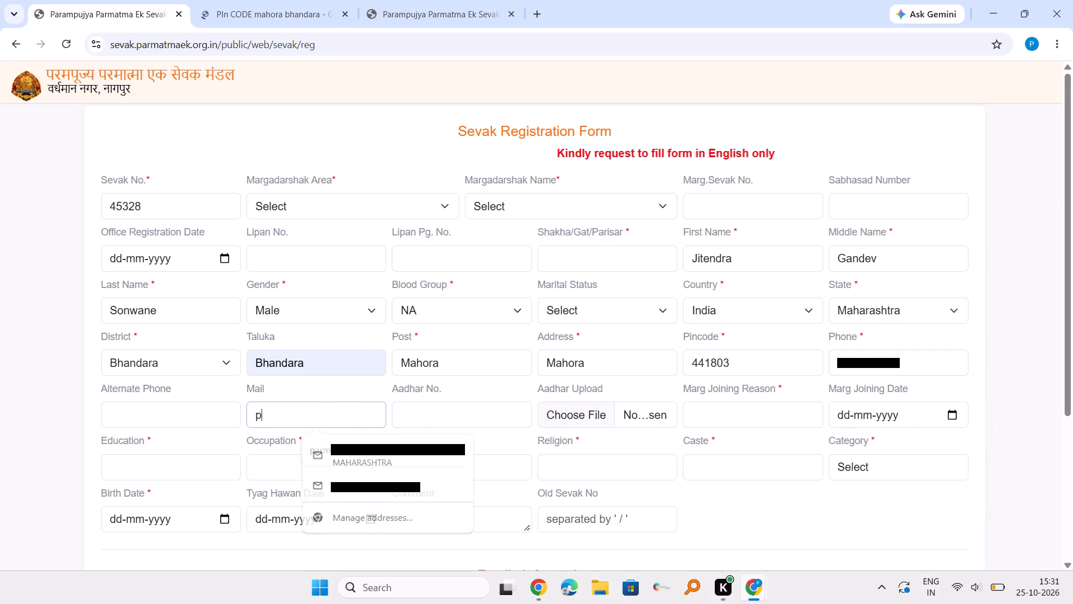
Fill Mail with the saved organisation e-mail address and set Marg Joining Reason to Daruche vyasan.
left_click(341, 455)
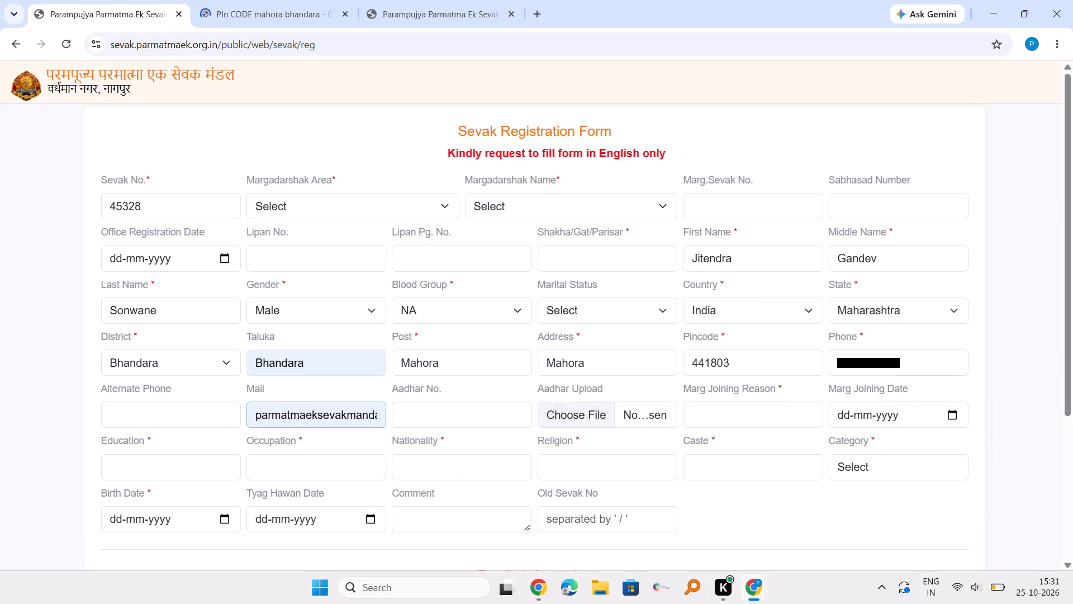
left_click(705, 411)
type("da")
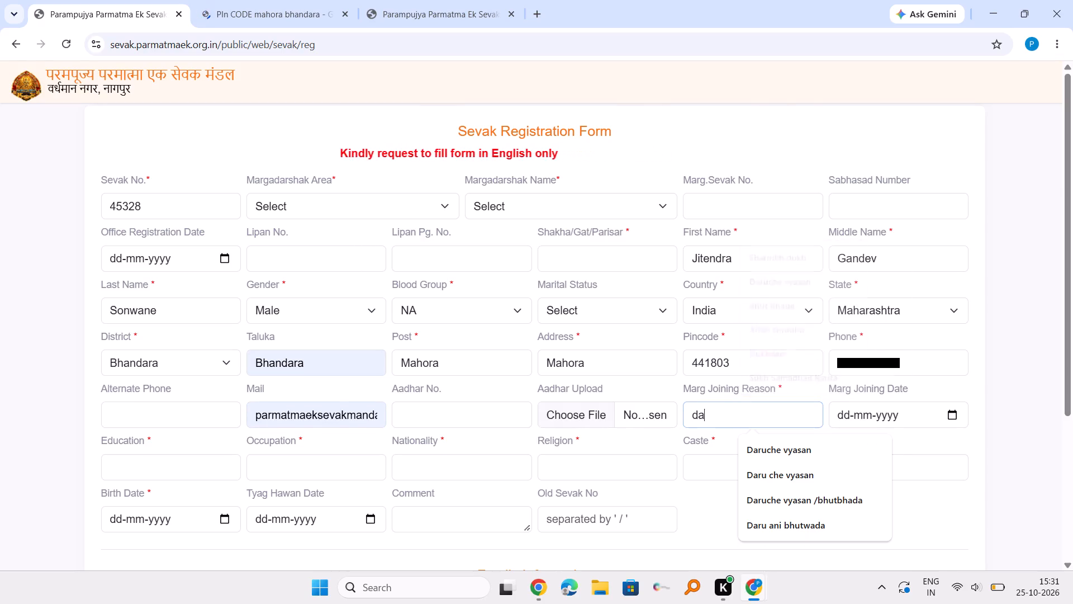
left_click(789, 447)
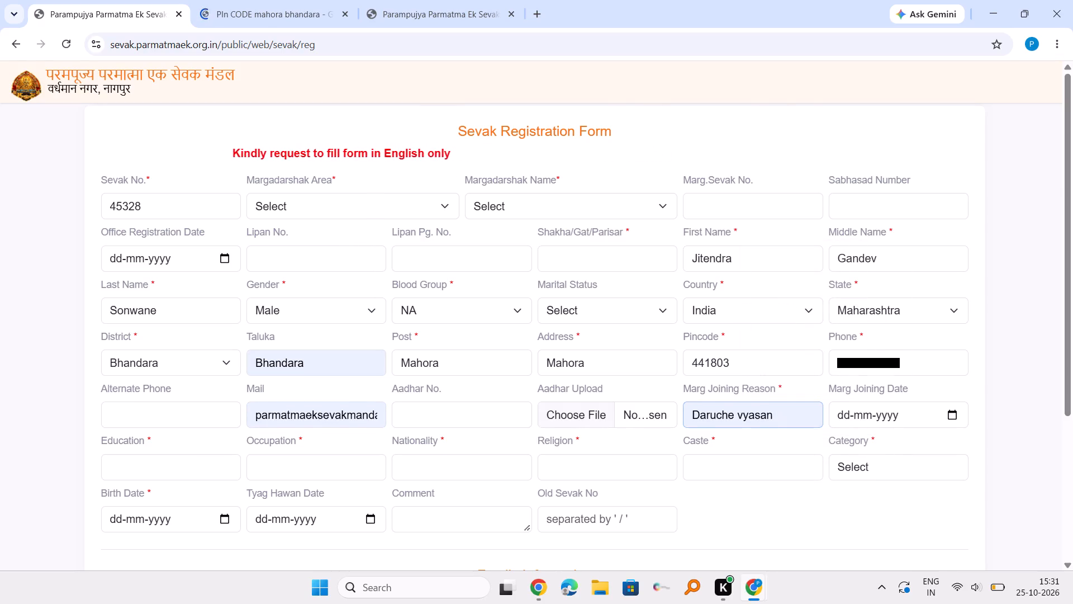
Set Education to 5th, Occupation to Thekedari, Nationality to Indian and Religion to Hindu.
left_click(202, 473)
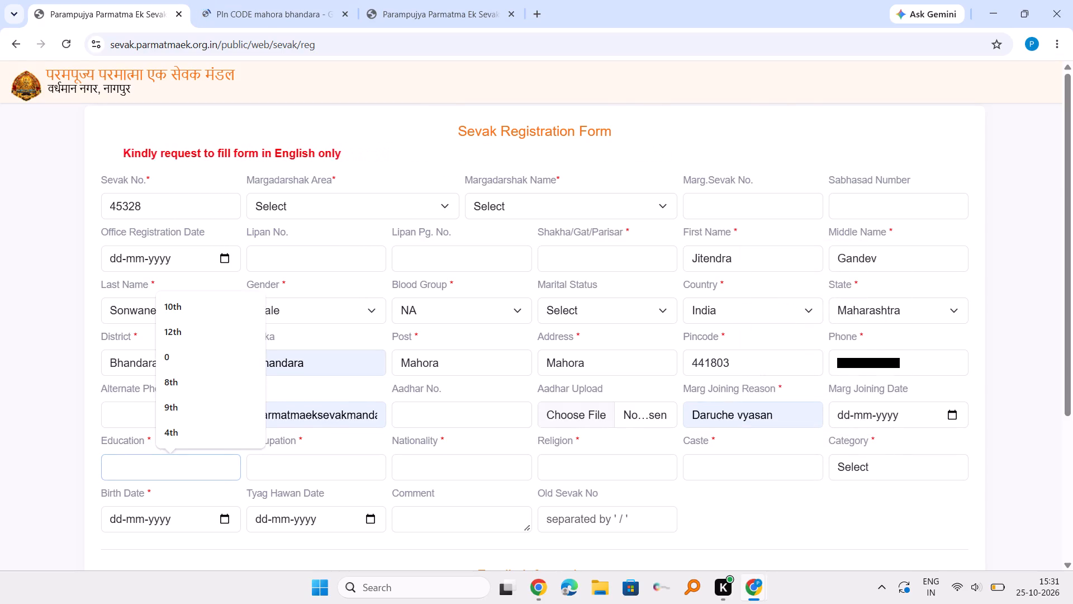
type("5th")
left_click(309, 476)
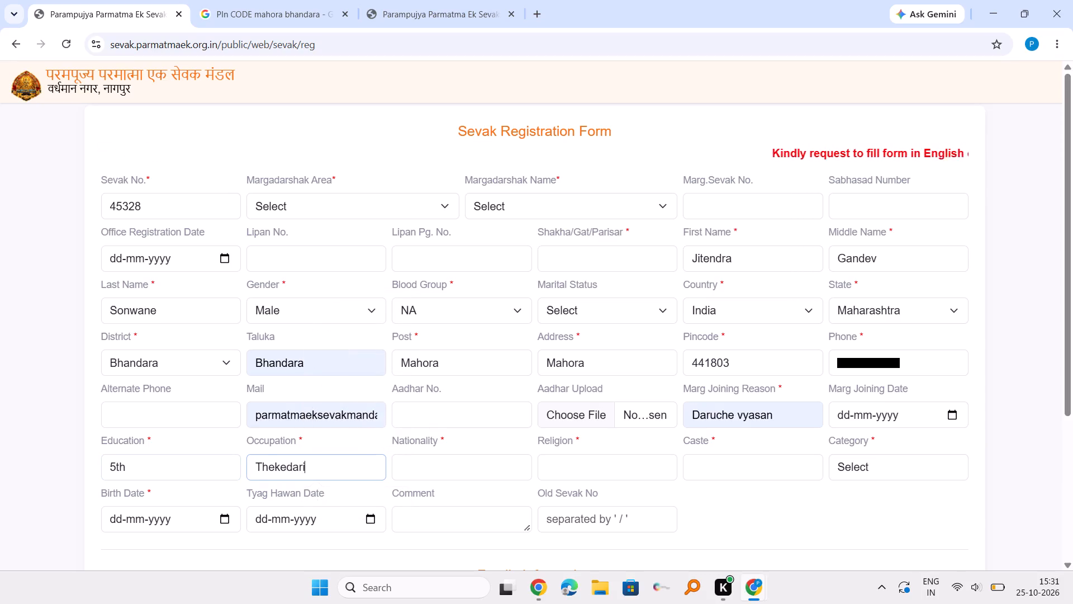
left_click(466, 460)
left_click(478, 500)
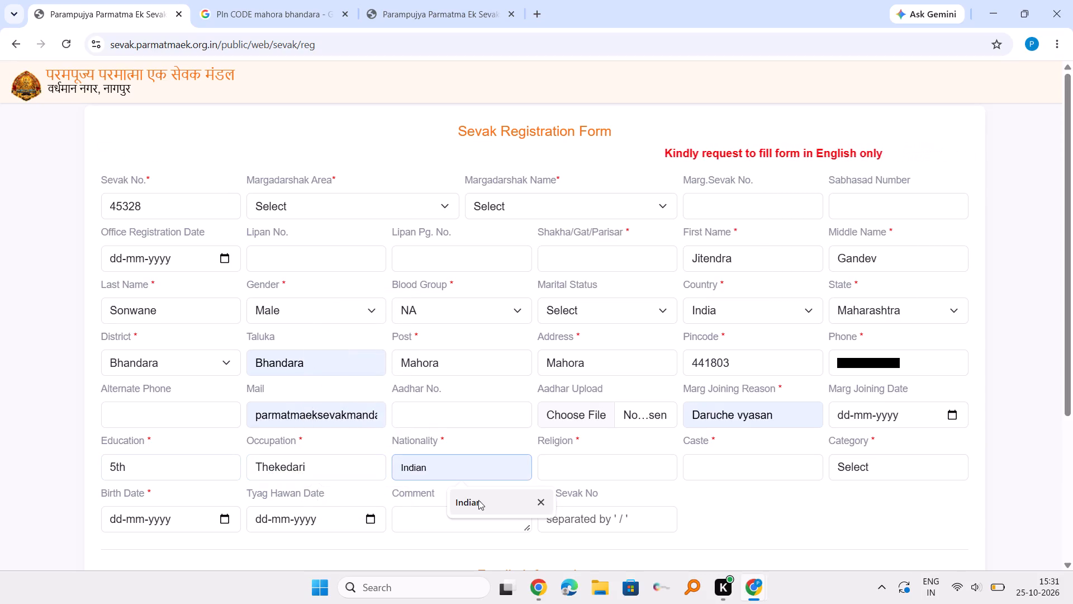
left_click_drag(566, 464, 630, 509)
left_click(630, 509)
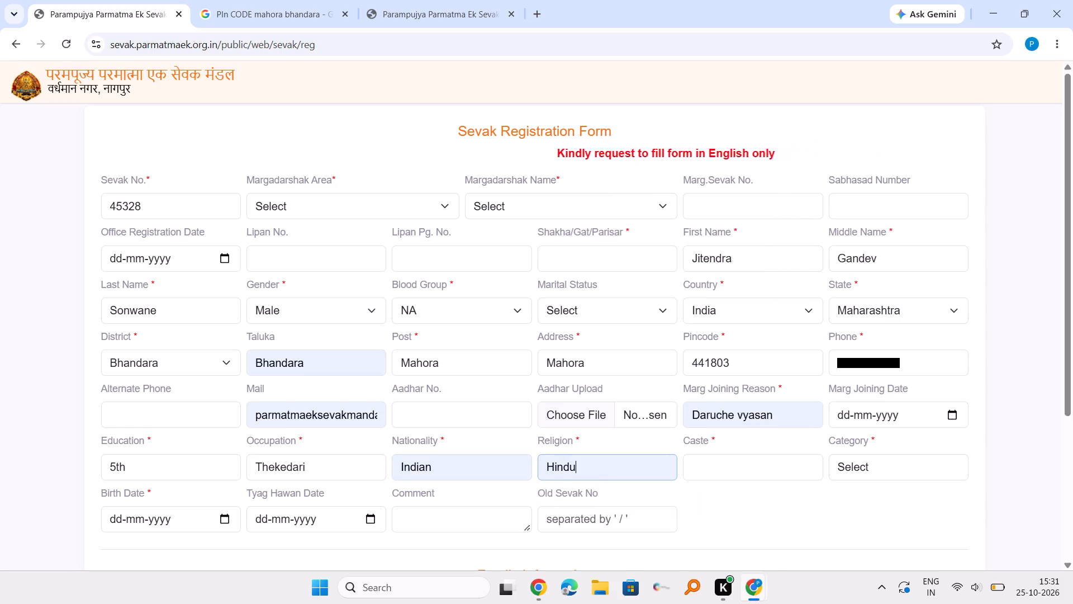
Set the sevak's Caste to Govari and the Category to OBC.
left_click(721, 469)
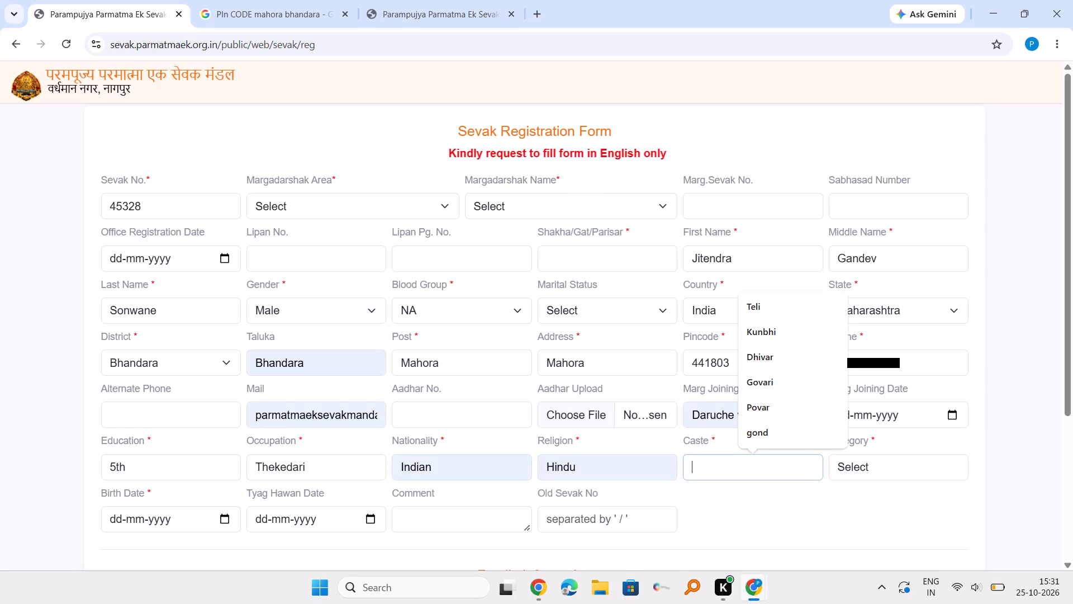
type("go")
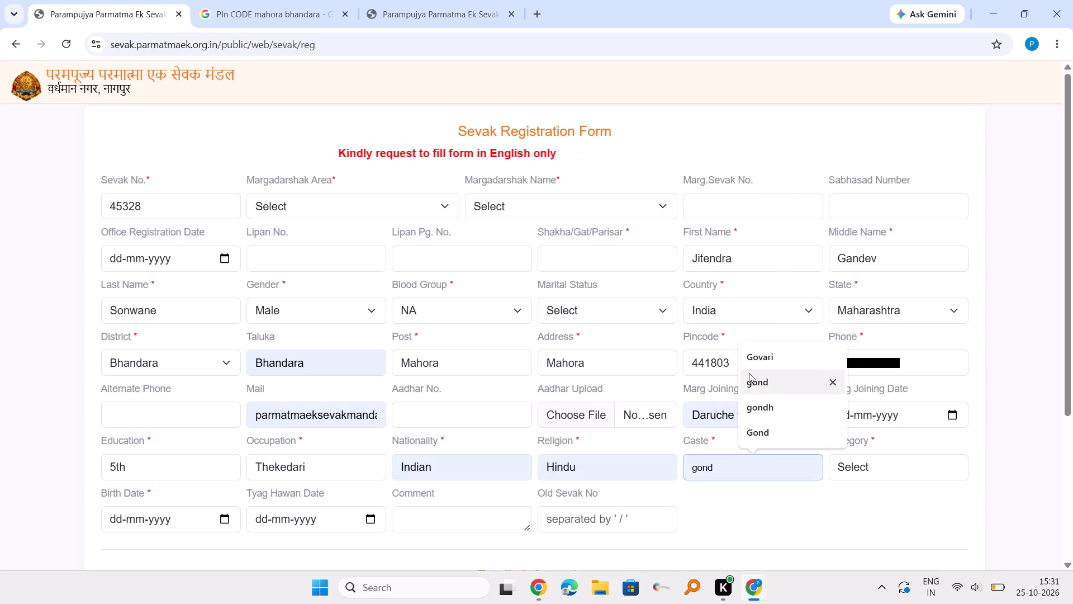
left_click(758, 363)
left_click(851, 471)
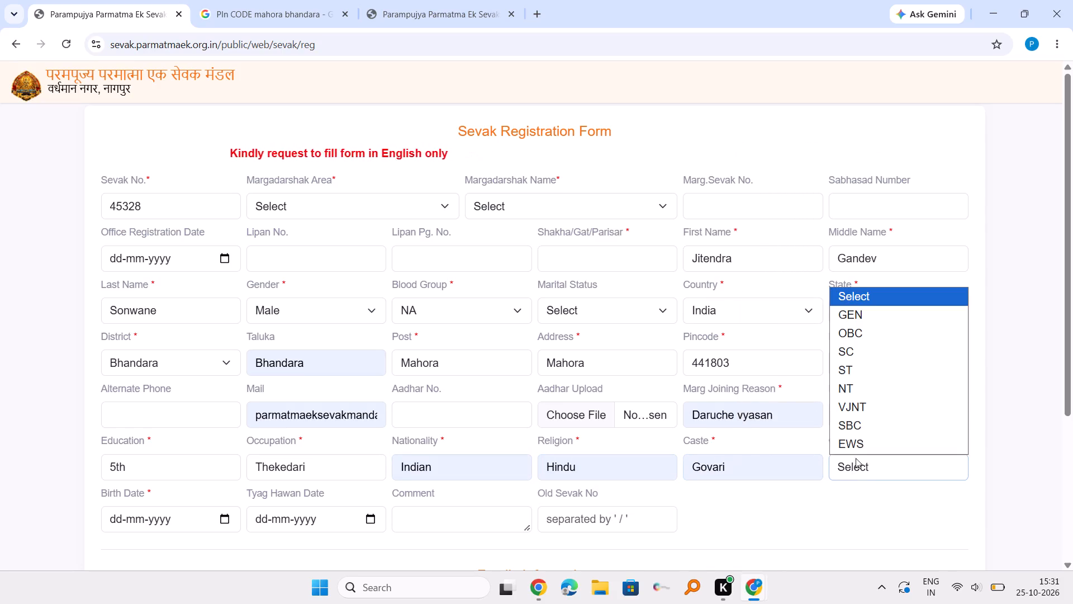
left_click(851, 344)
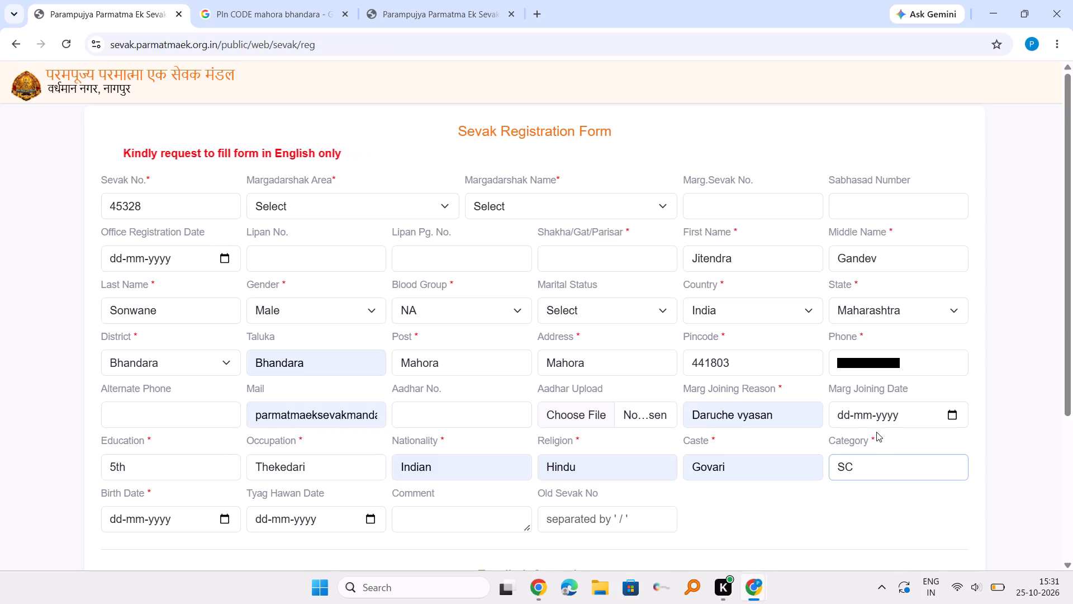
left_click(863, 475)
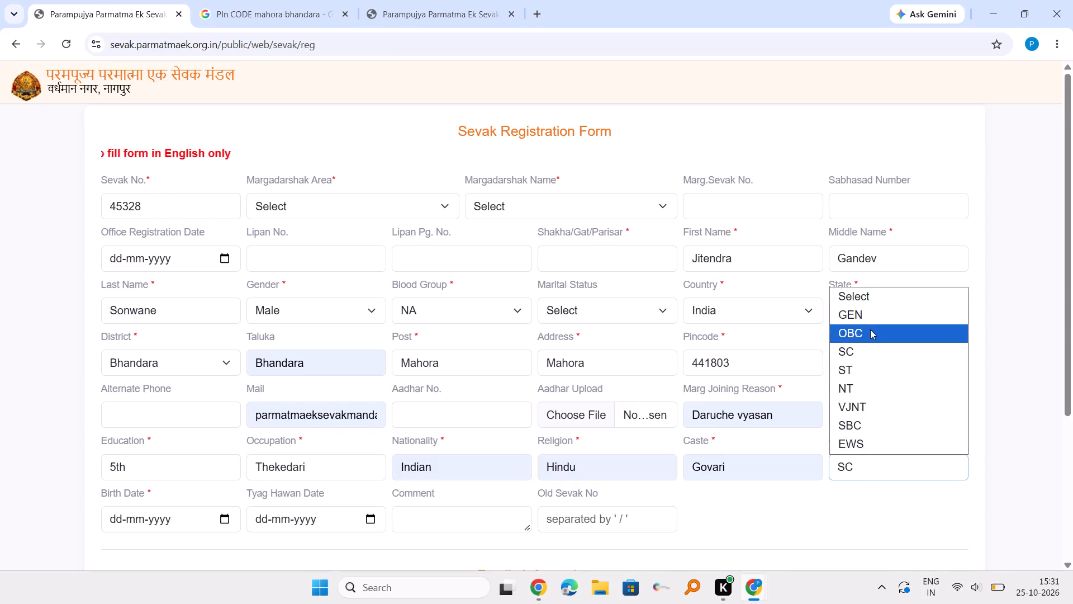
left_click(870, 329)
Enter the sevak's birth date and set Shakha/Gat/Parisar to Bhandara.
left_click(115, 517)
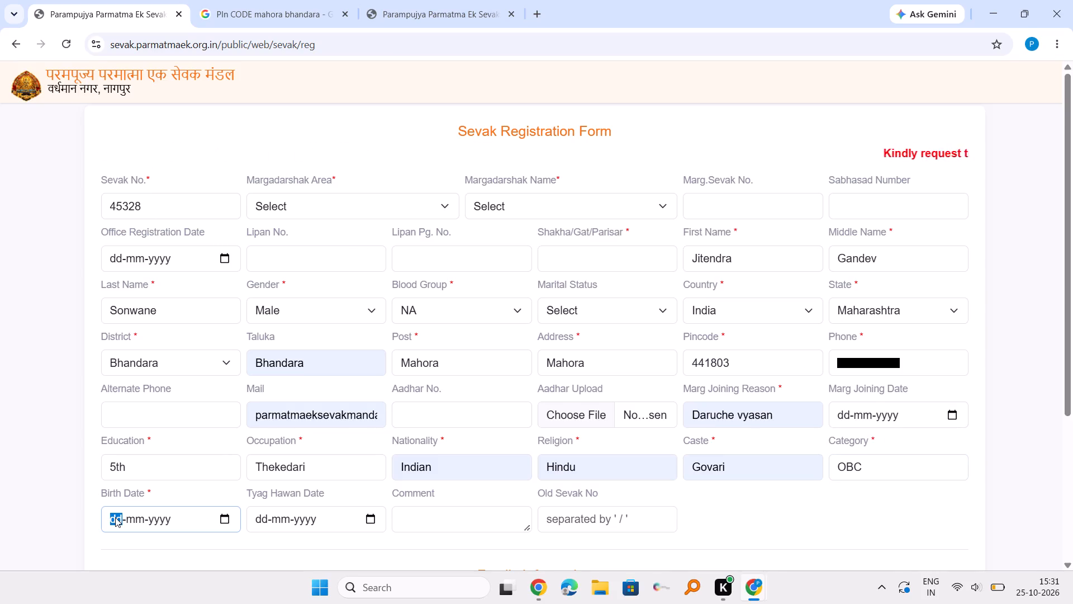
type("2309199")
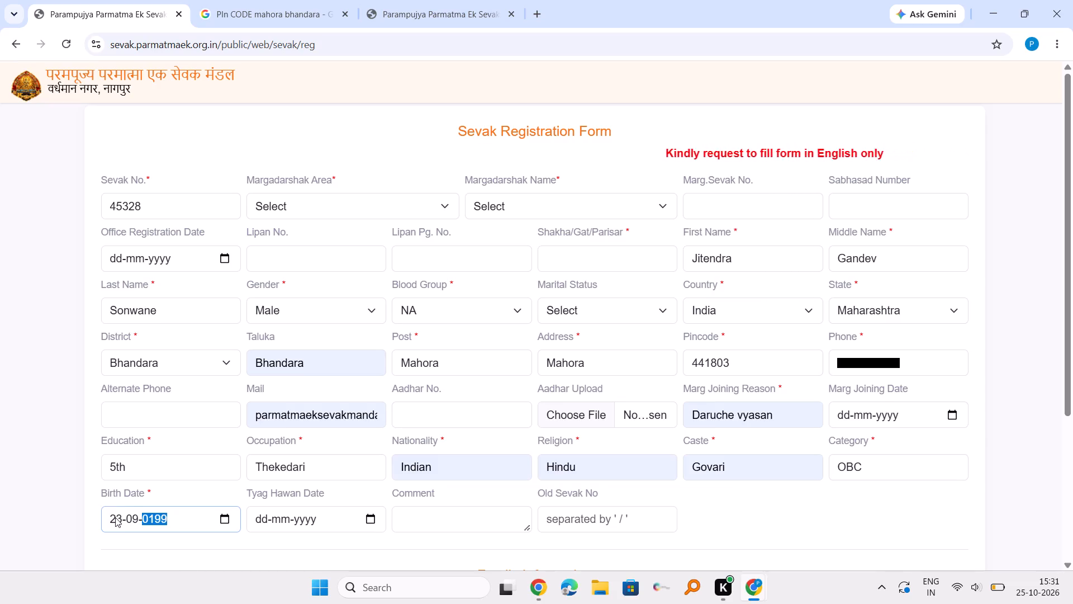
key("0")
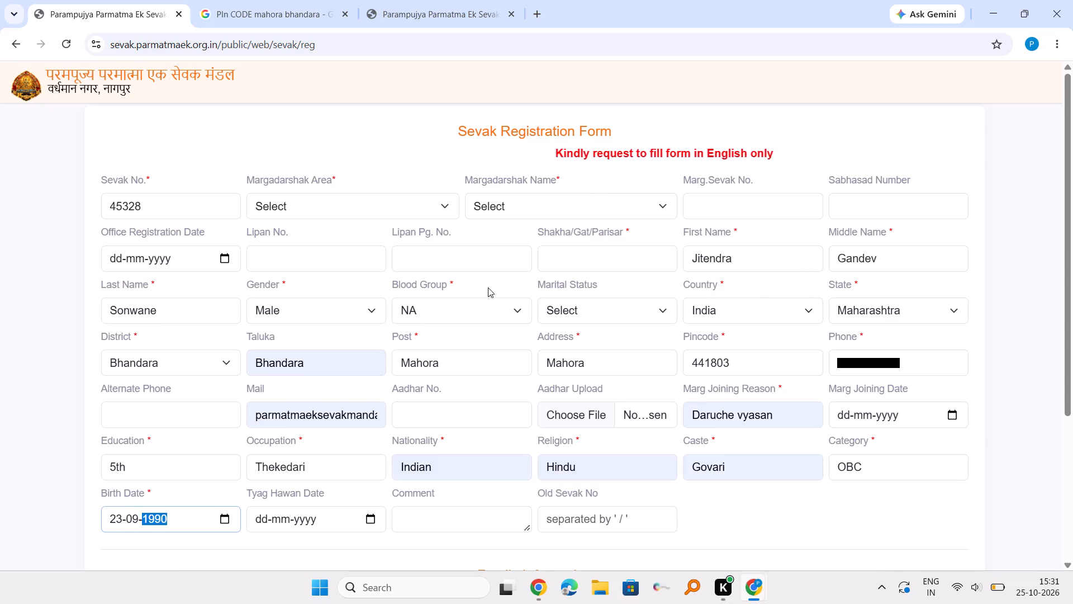
left_click(561, 268)
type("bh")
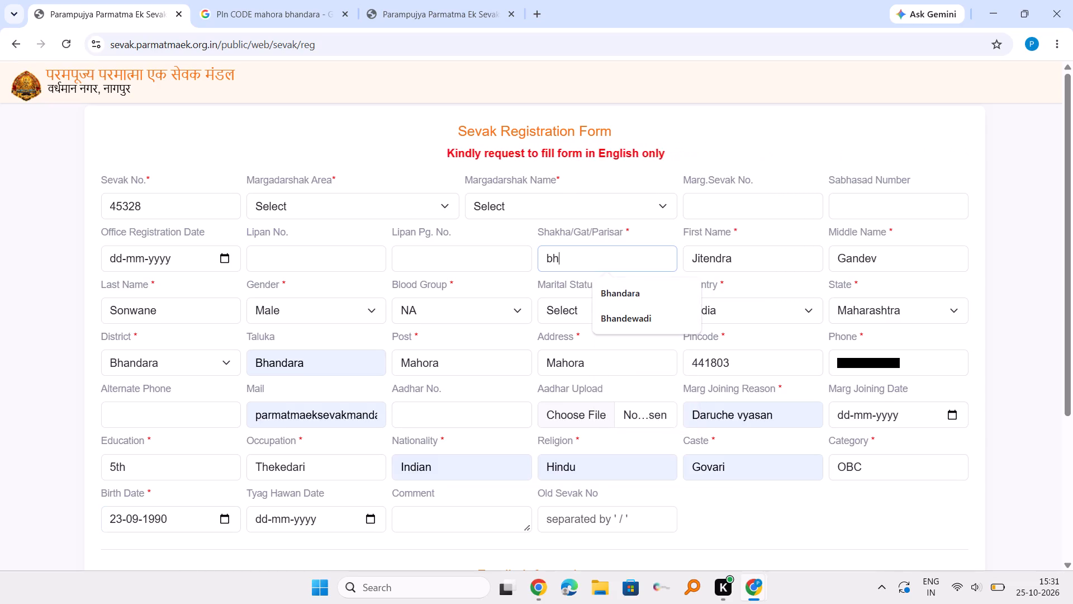
left_click(616, 295)
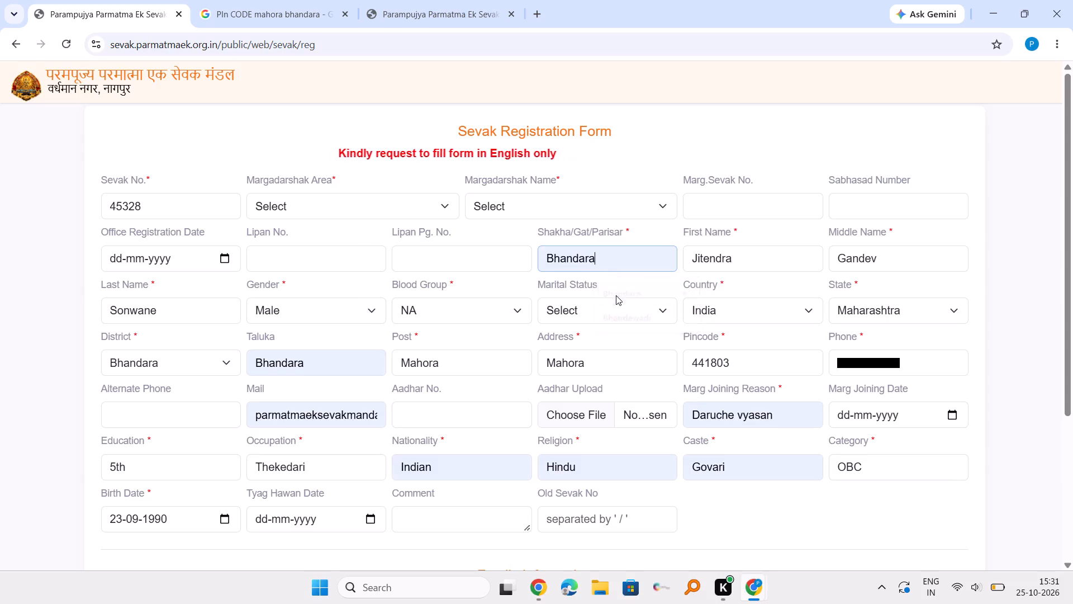
Switch to the Existing Margadarshak List and search it for "kisan".
left_click(525, 197)
left_click(419, 199)
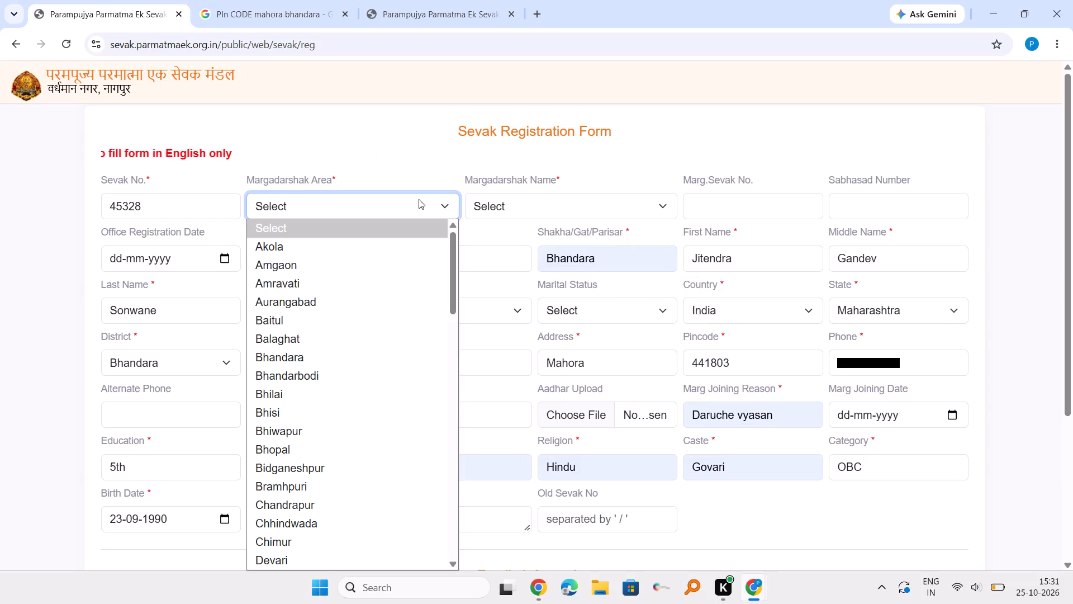
left_click(445, 0)
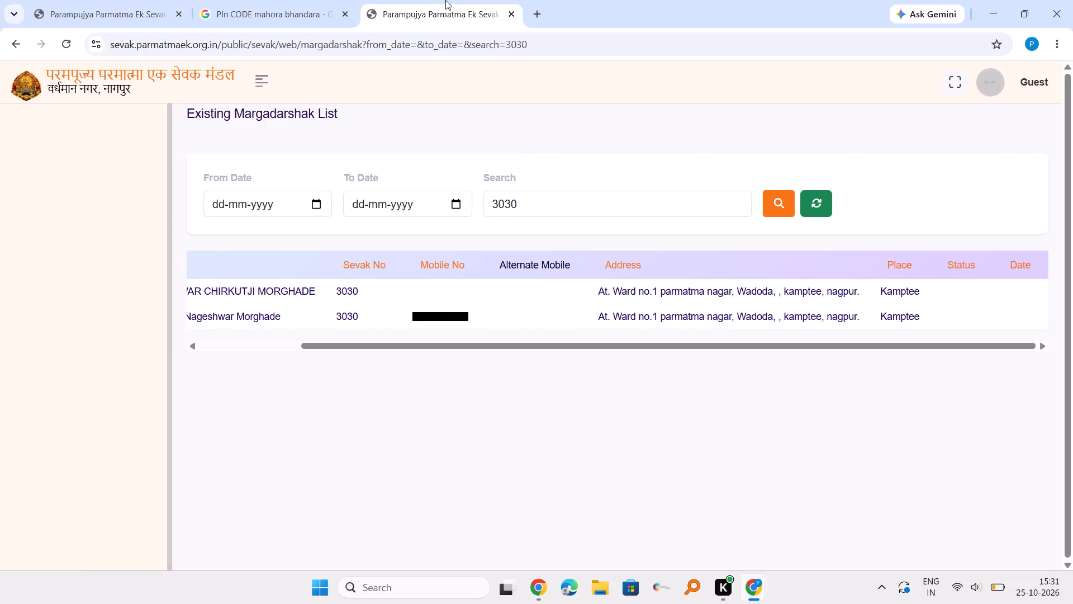
double_click(524, 204)
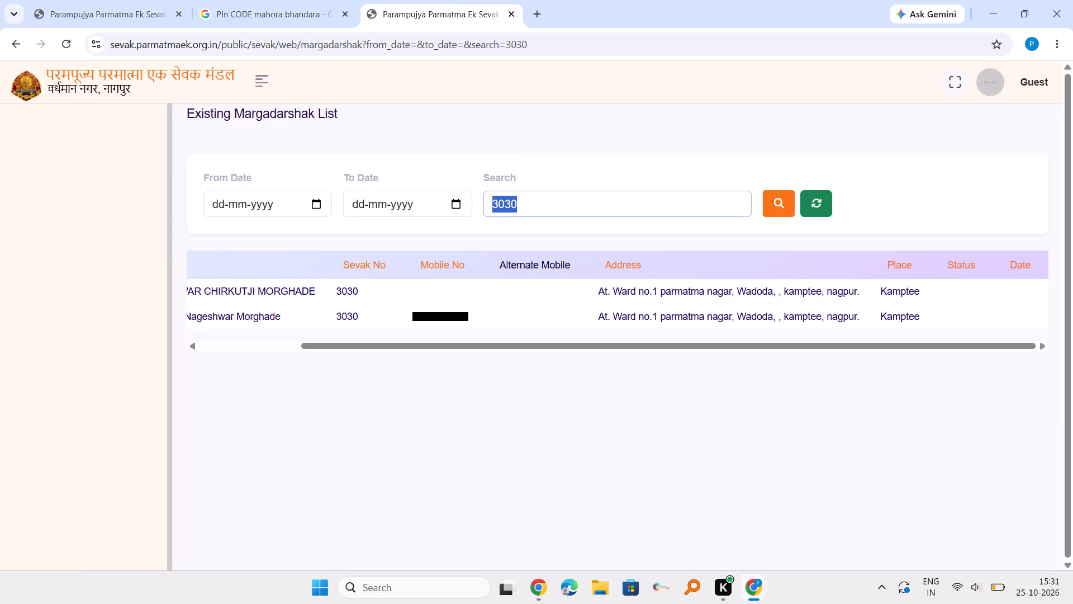
key("BackSpace")
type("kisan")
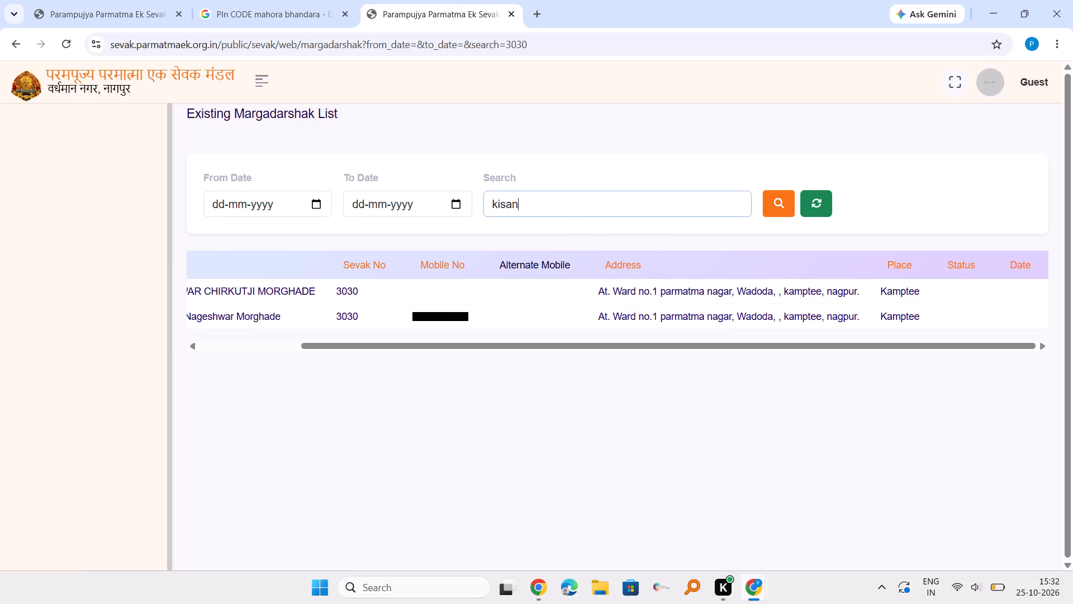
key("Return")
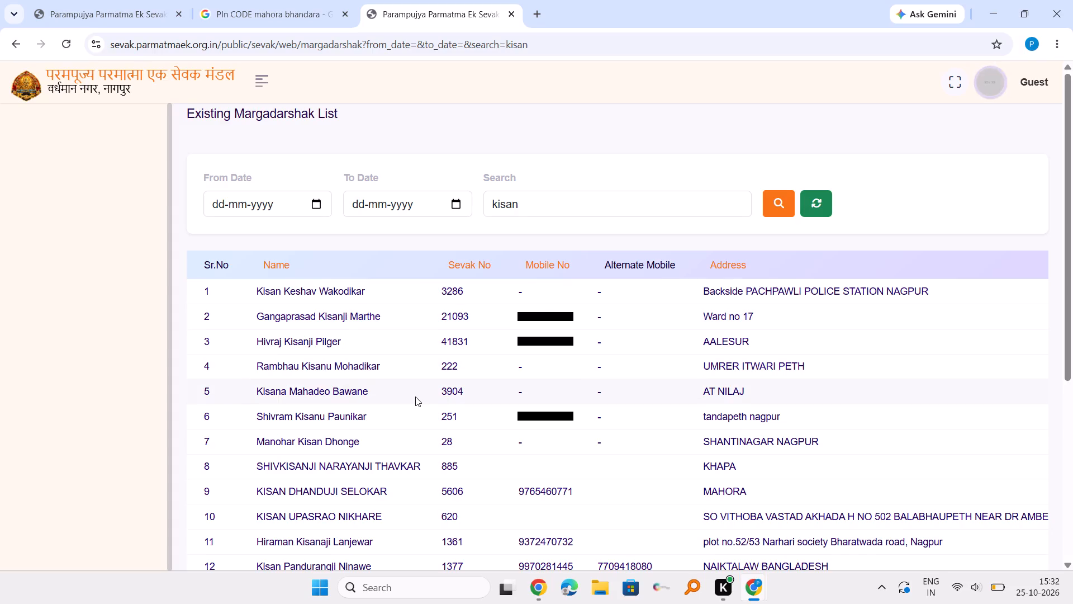
Look through the margadarshak search results, checking names, sevak numbers and addresses for the sevak's margadarshak.
scroll(415, 397, "down", 1)
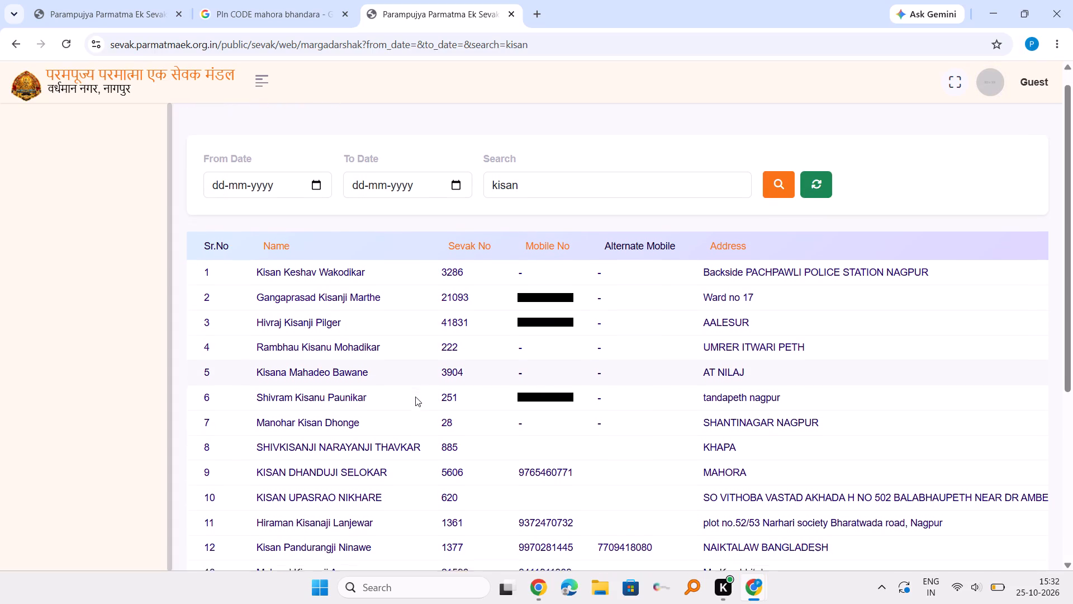
scroll(415, 397, "down", 2)
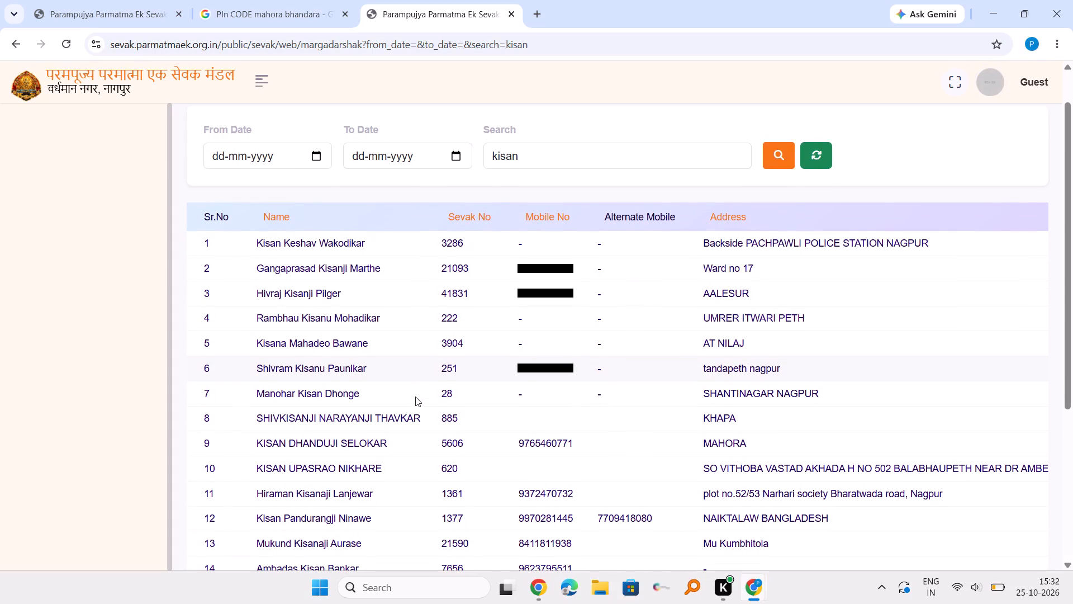
scroll(415, 397, "down", 2)
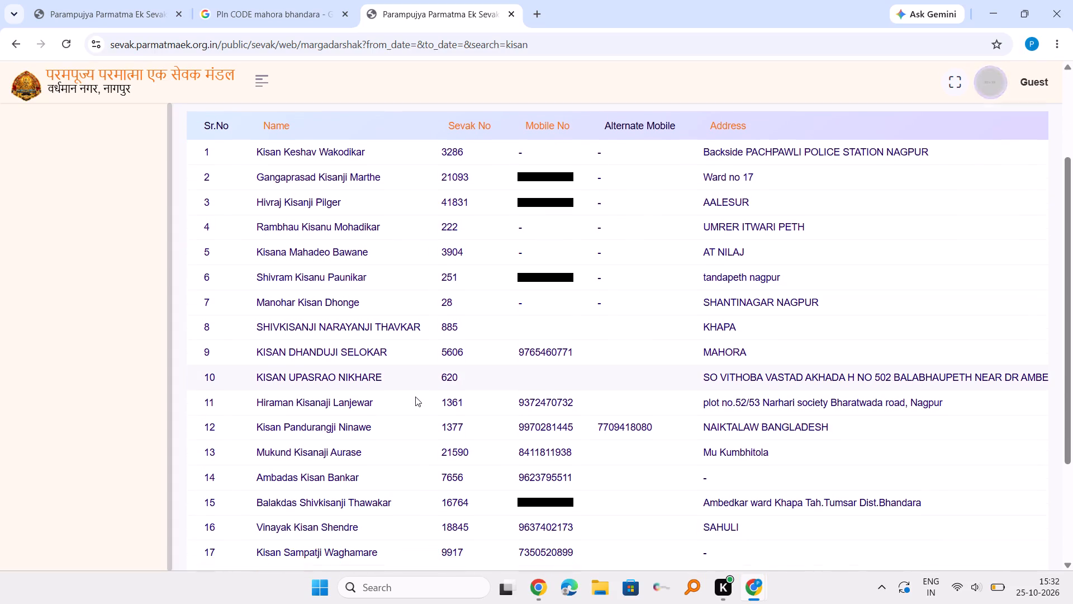
scroll(415, 397, "down", 1)
scroll(415, 397, "right", 2)
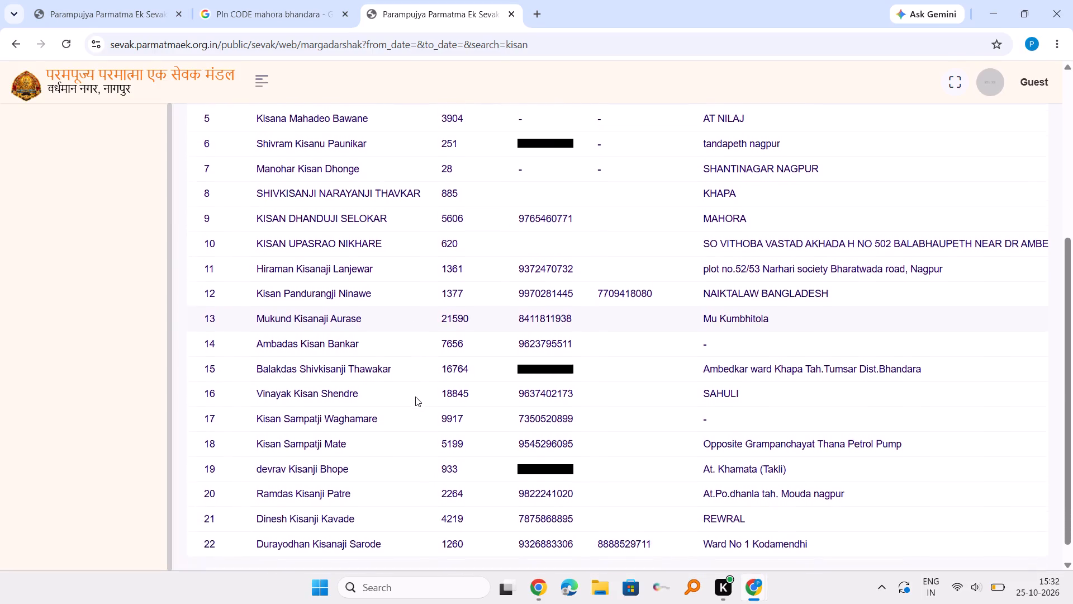
scroll(415, 397, "right", 1)
scroll(415, 397, "up", 5)
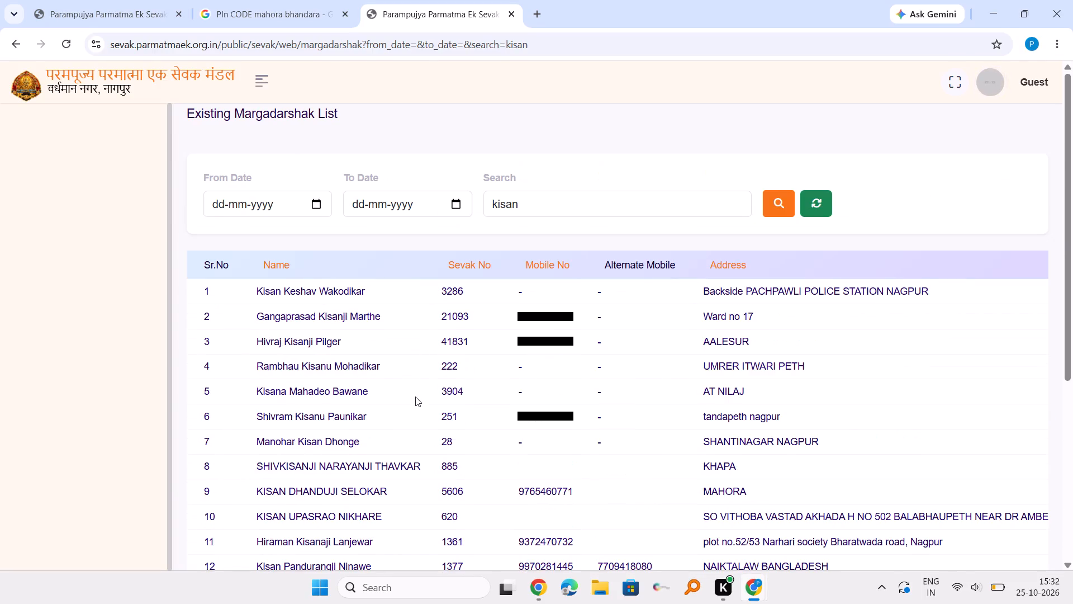
Refine the margadarshak search to "kisanji".
left_click(519, 214)
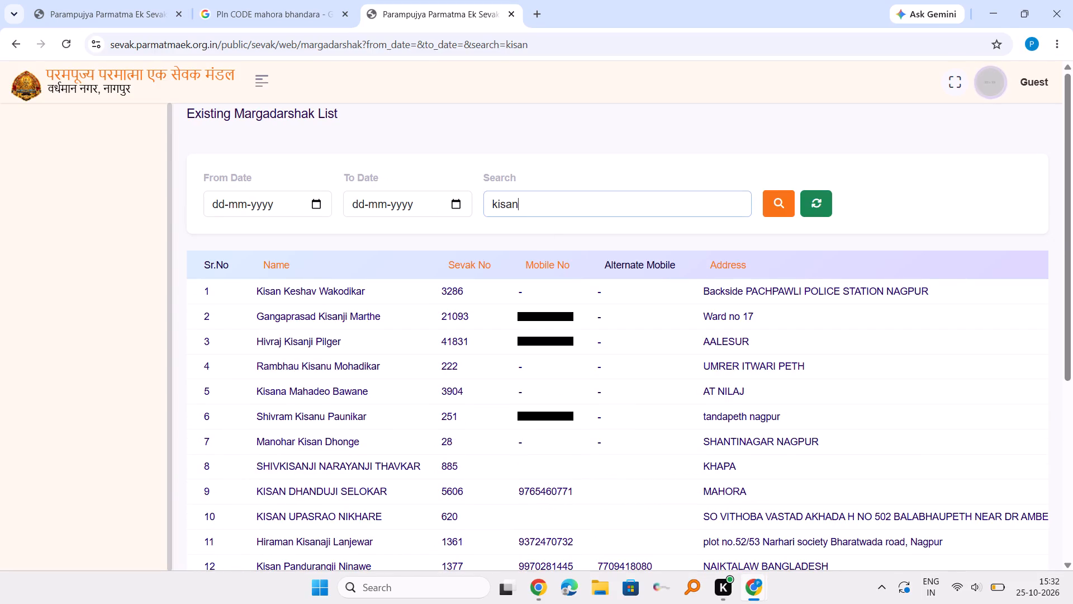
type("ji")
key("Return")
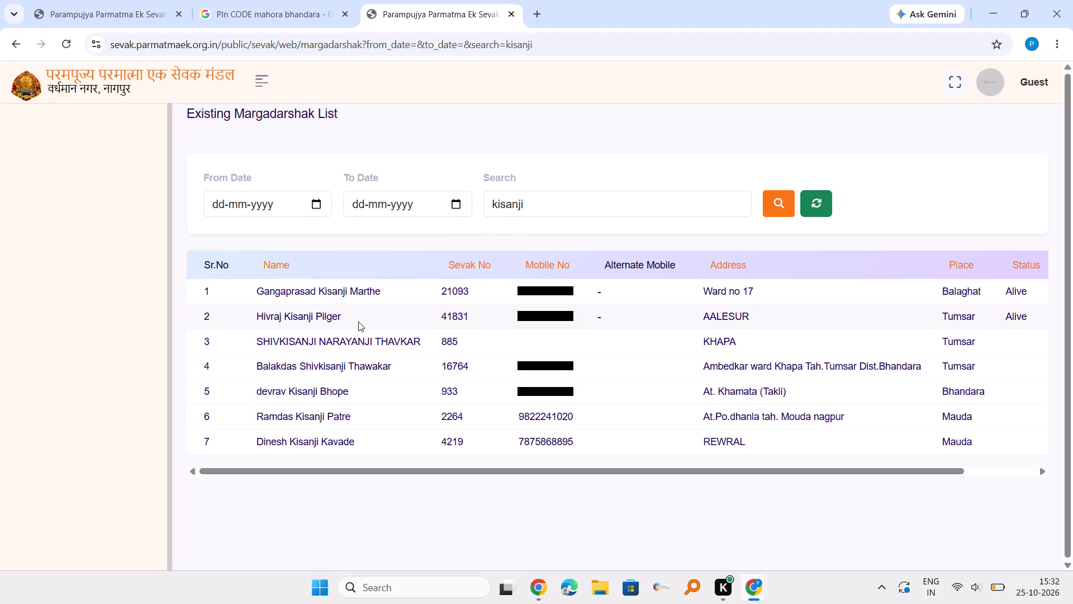
Return to the Sevak Registration Form and set the Margadarshak Area to Bhandara.
left_click(165, 3)
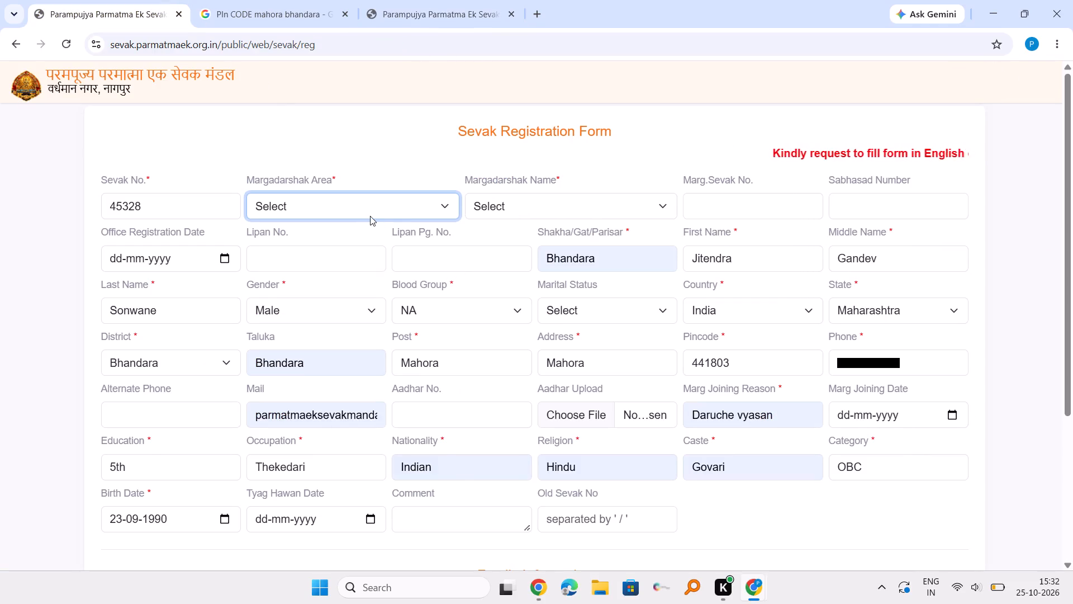
left_click(370, 216)
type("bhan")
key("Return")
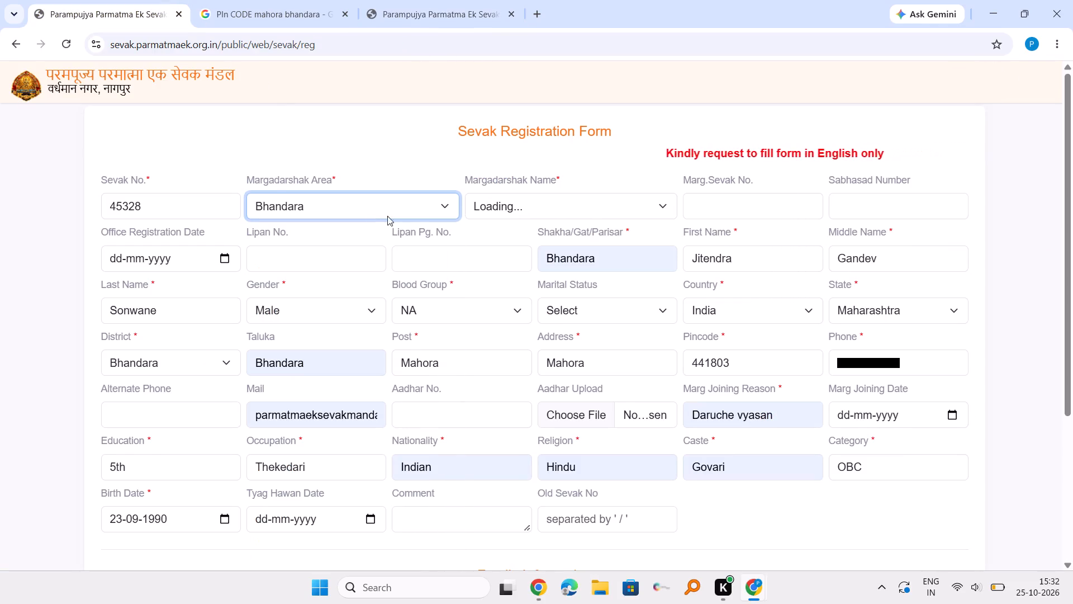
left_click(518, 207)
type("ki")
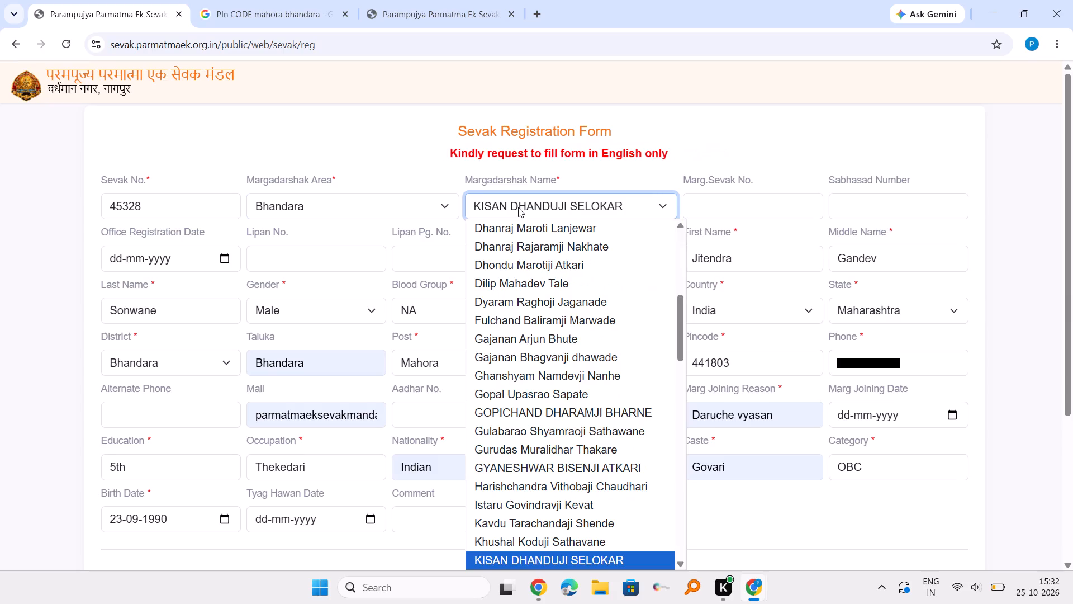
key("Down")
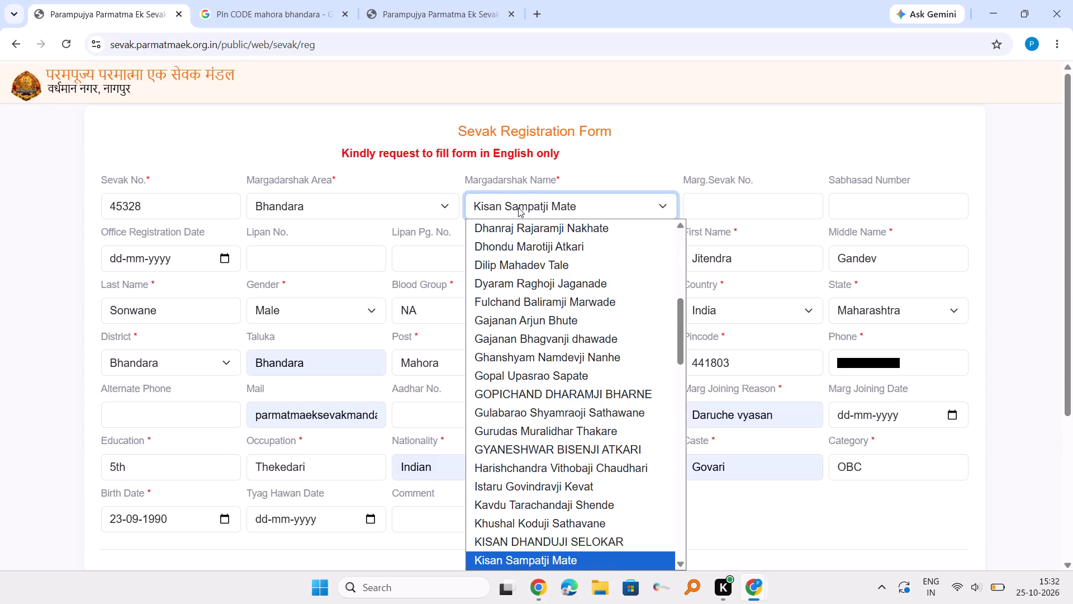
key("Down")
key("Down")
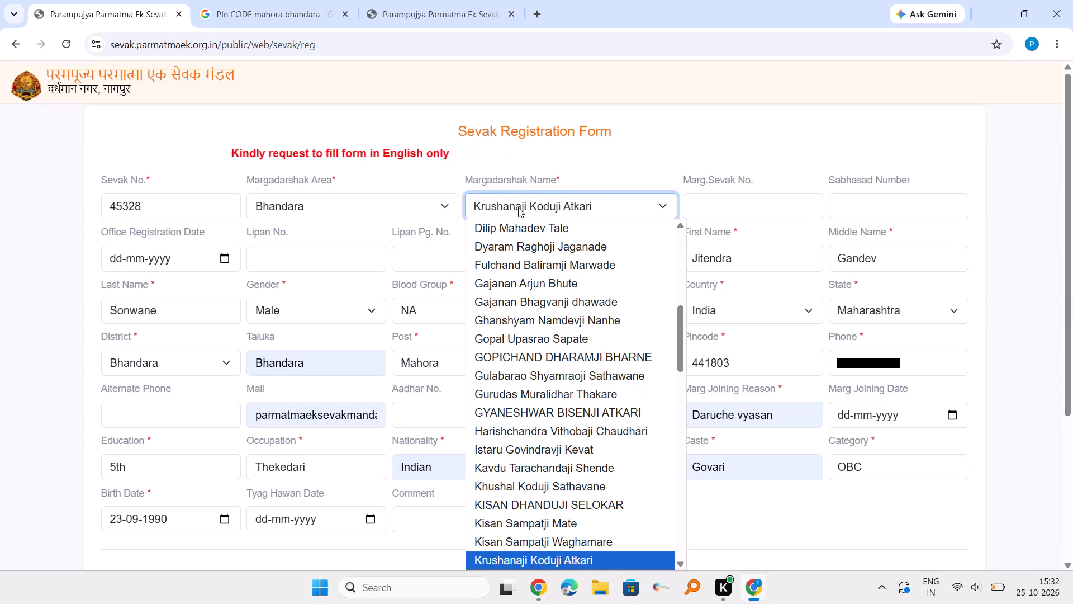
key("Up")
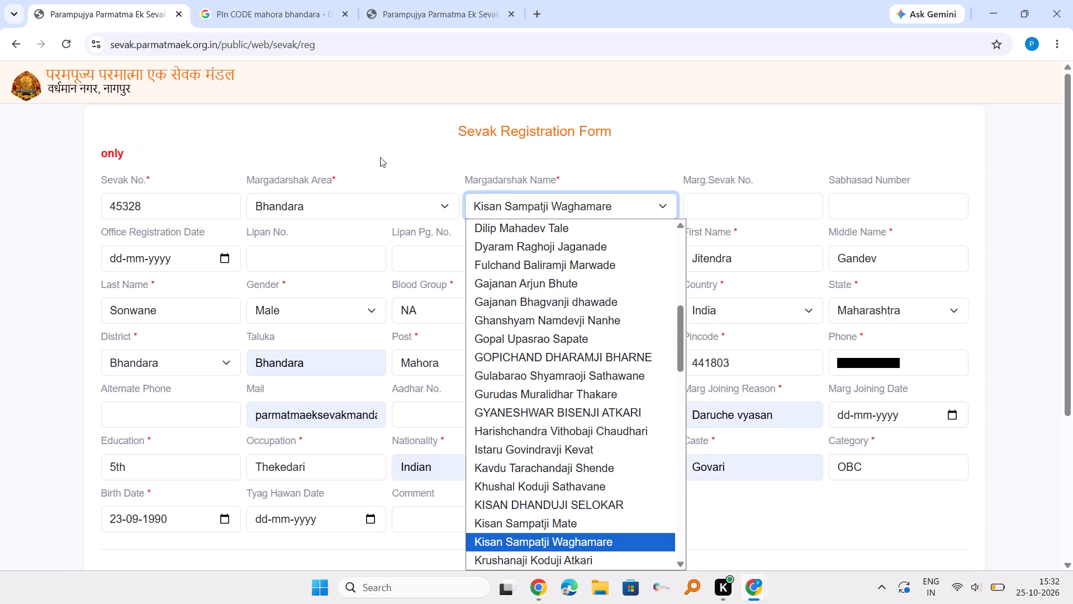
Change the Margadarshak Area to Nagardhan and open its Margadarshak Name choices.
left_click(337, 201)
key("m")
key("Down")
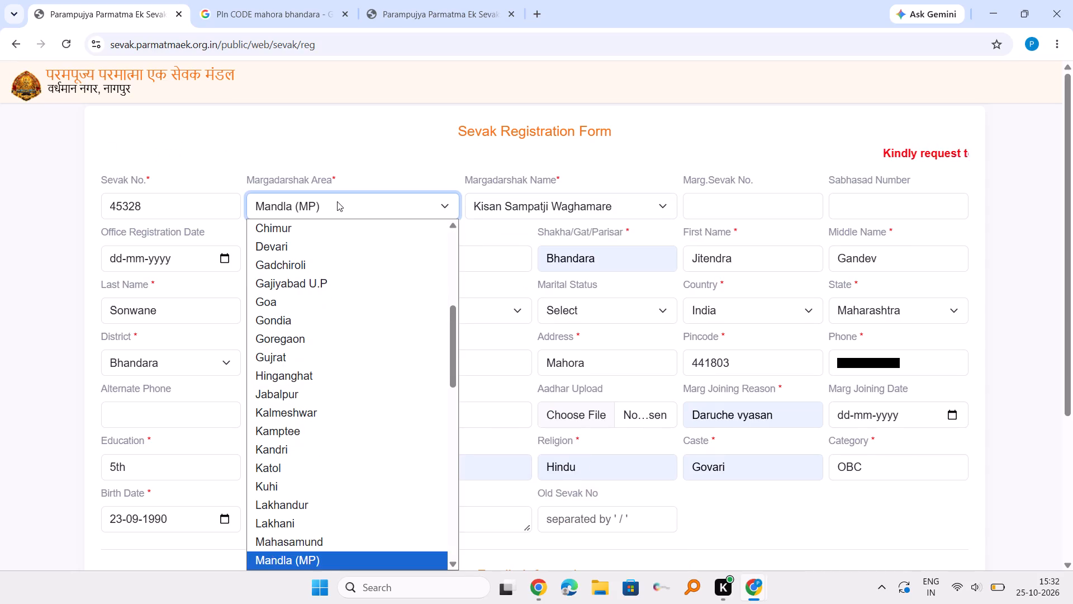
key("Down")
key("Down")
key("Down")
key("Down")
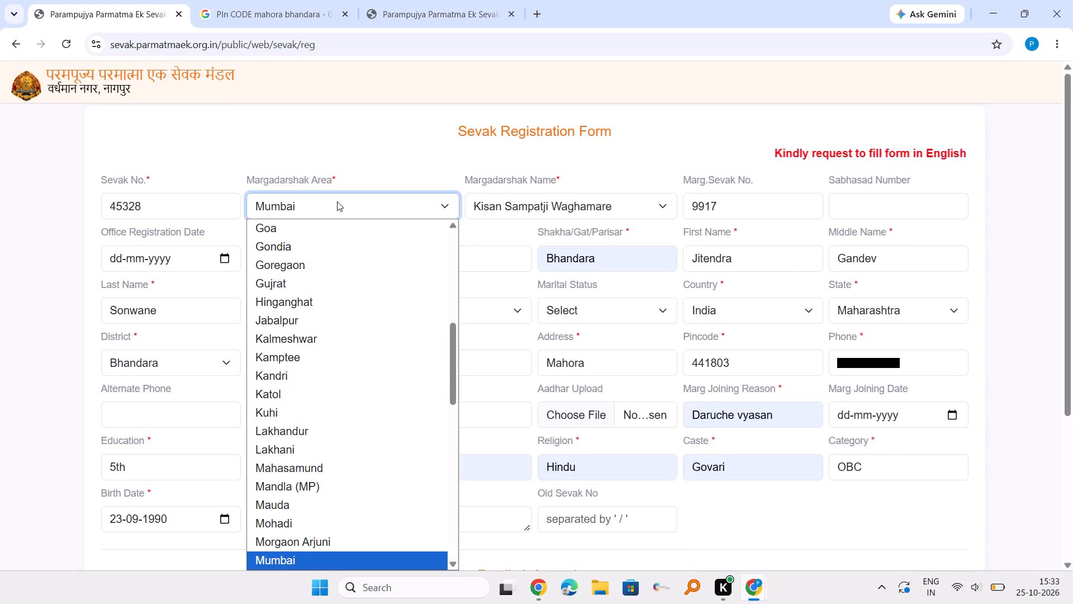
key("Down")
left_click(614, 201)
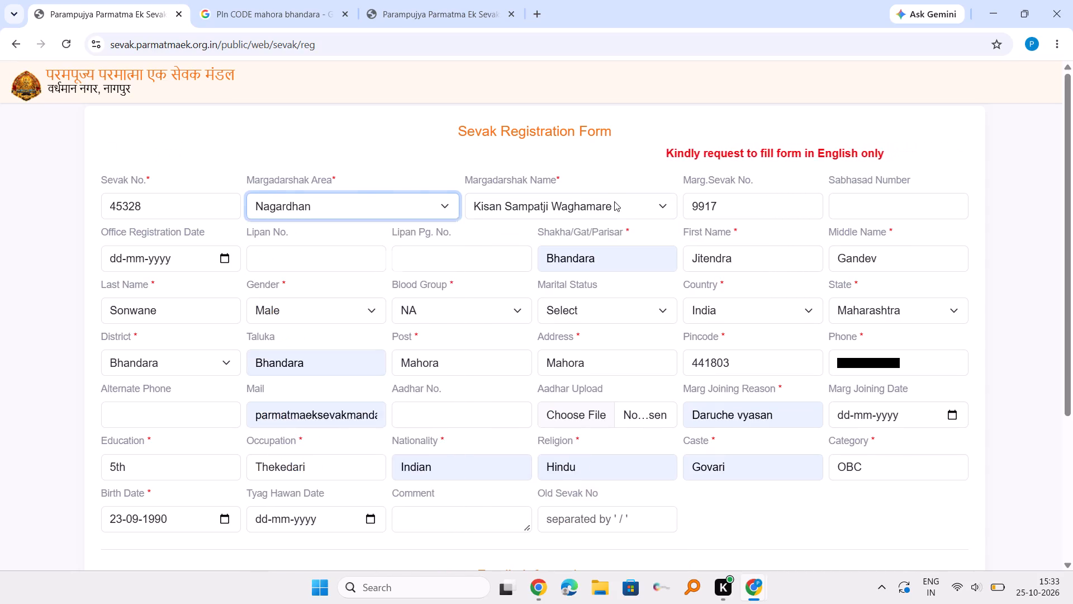
left_click(389, 13)
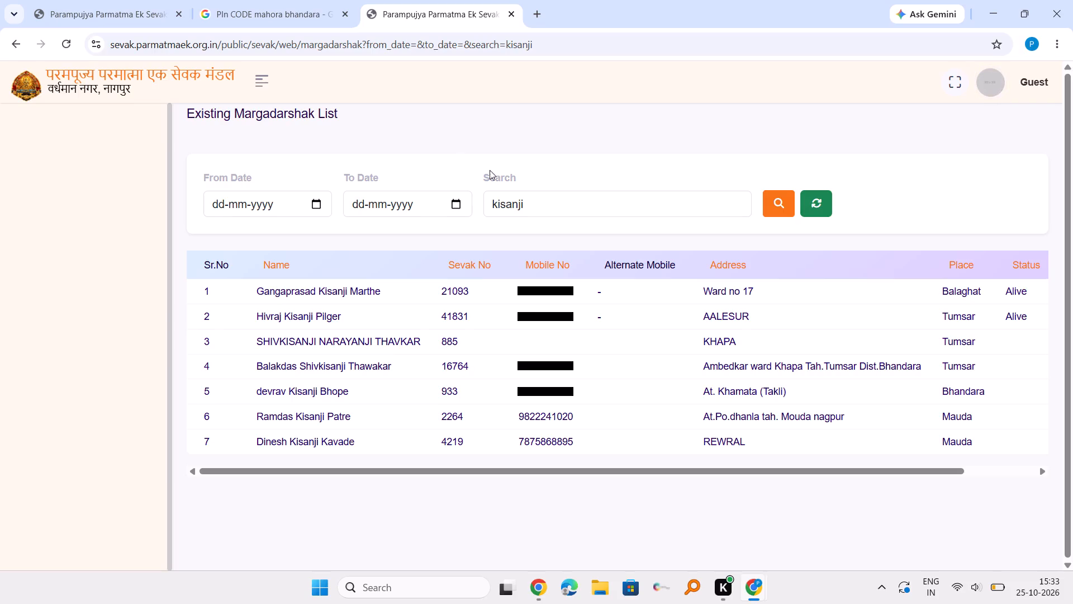
left_click(526, 202)
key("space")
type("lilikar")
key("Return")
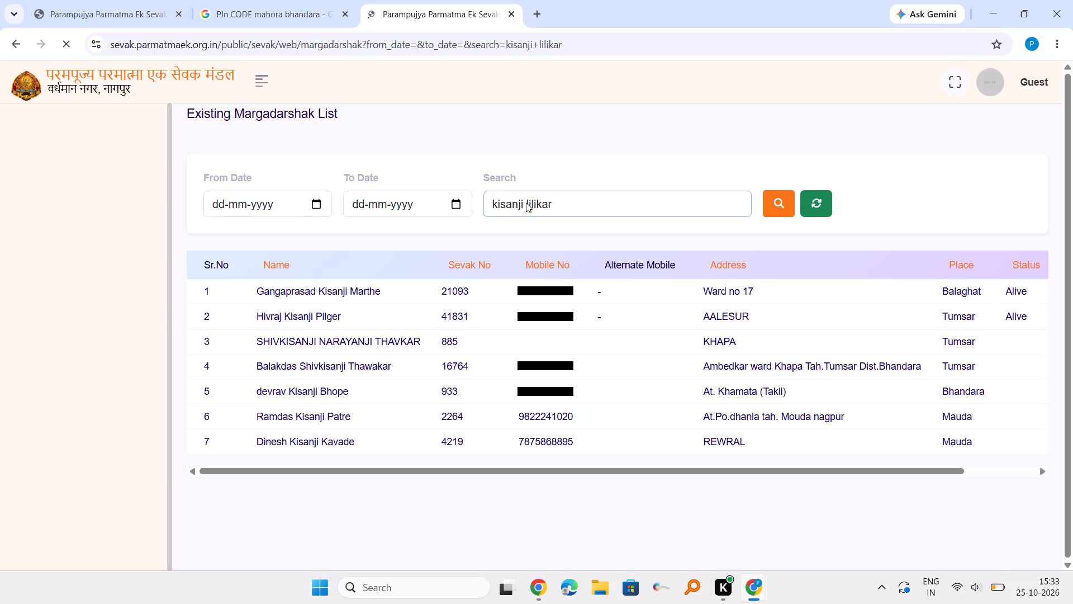
Search the margadarshak list for "lilikar" only, and clear the search text after checking the results.
double_click(495, 202)
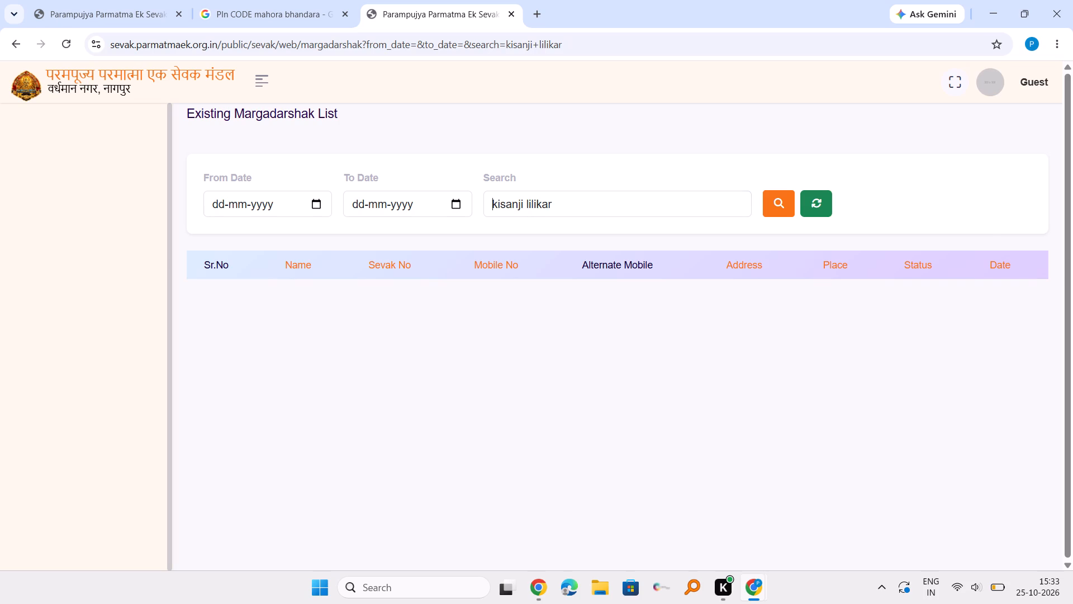
key("BackSpace")
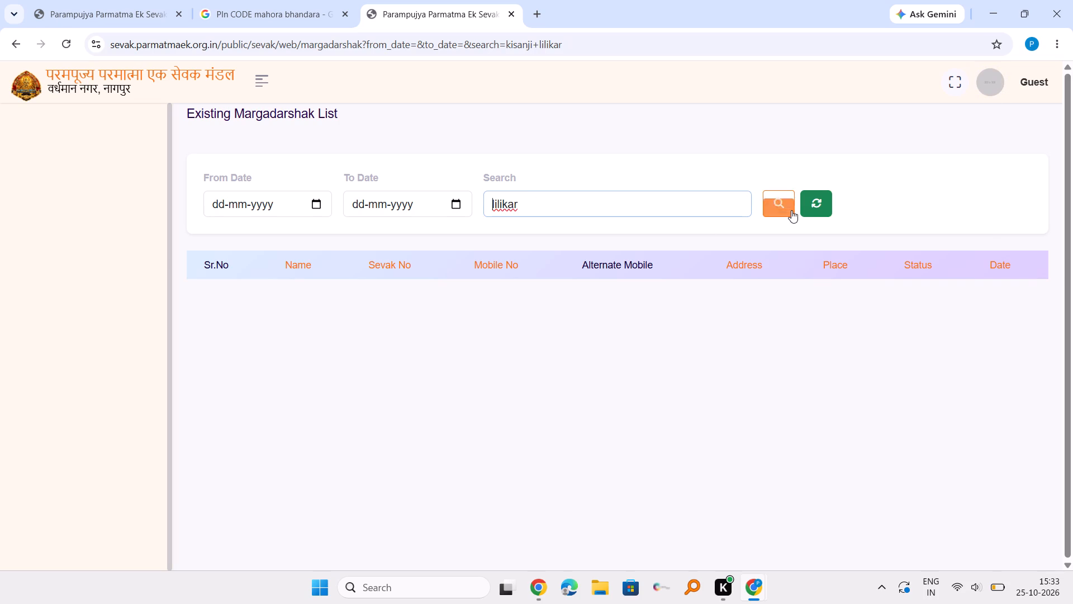
left_click(791, 210)
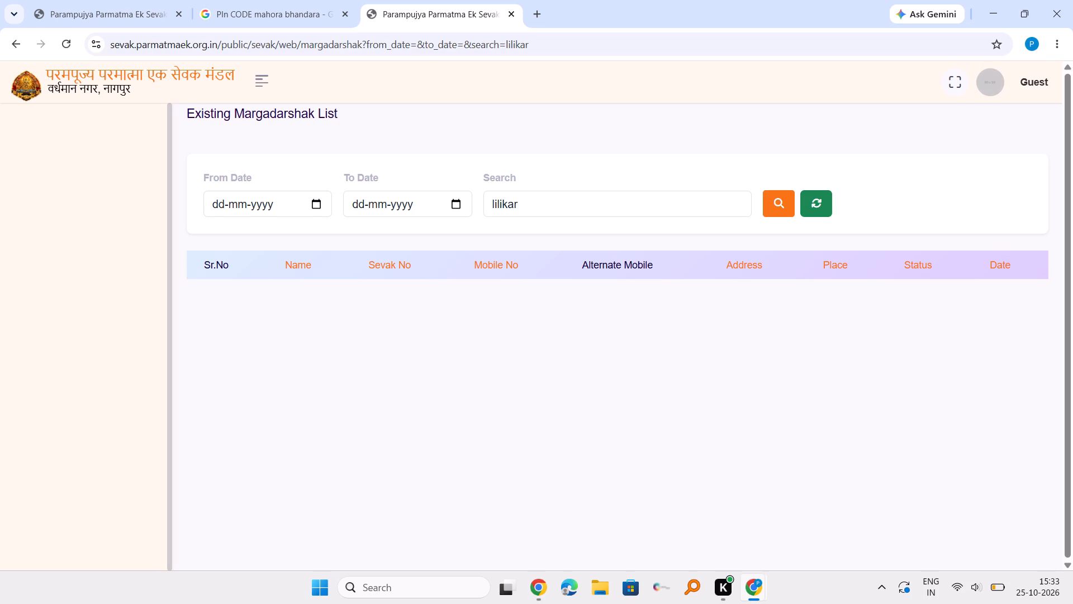
double_click(509, 204)
key("BackSpace")
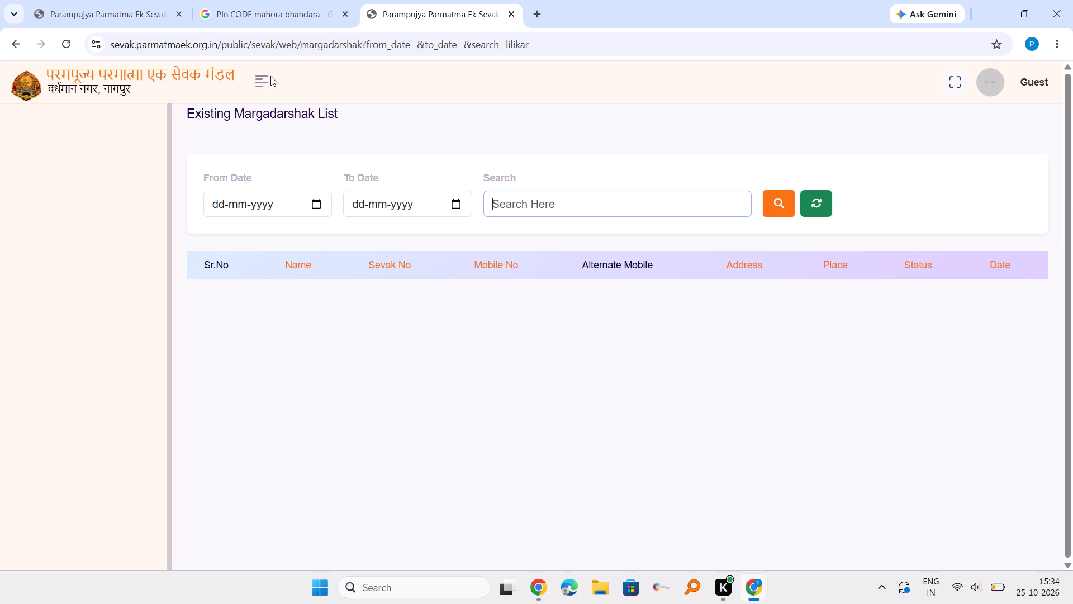
left_click(111, 22)
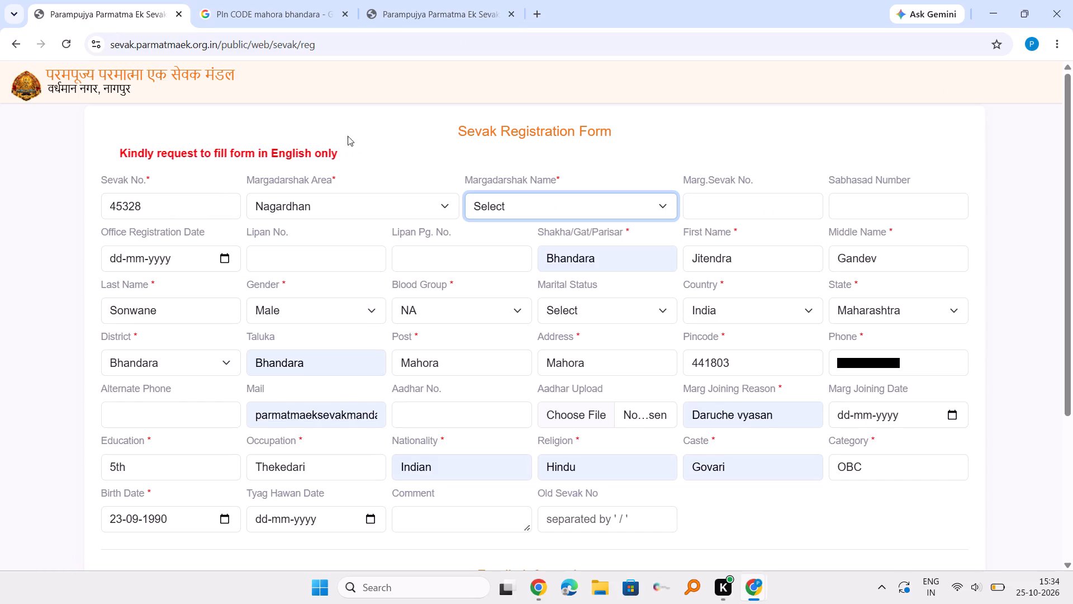
left_click(365, 215)
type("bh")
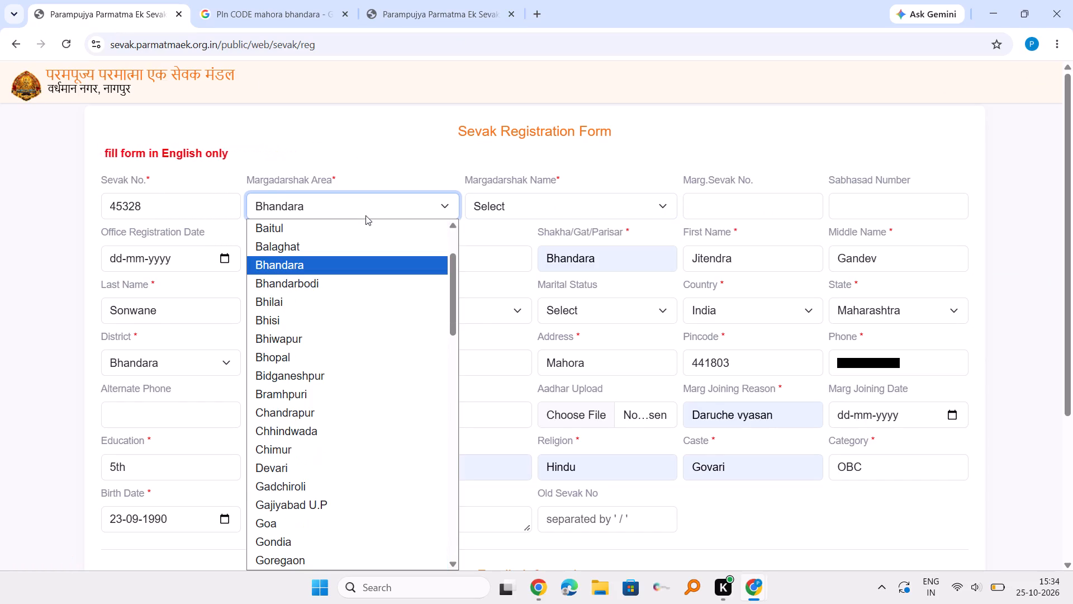
left_click(381, 264)
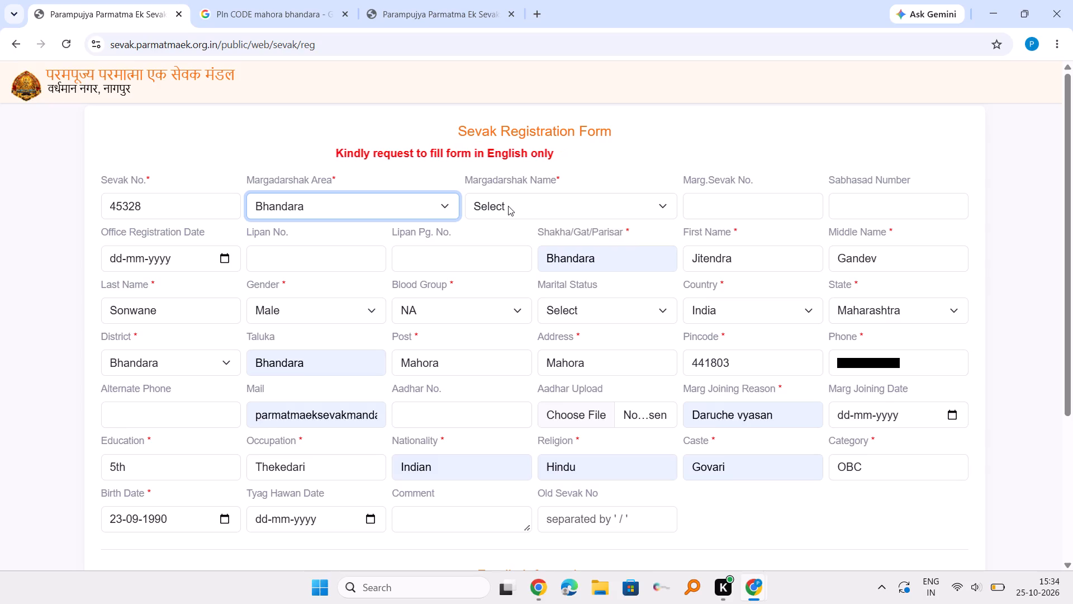
left_click(508, 206)
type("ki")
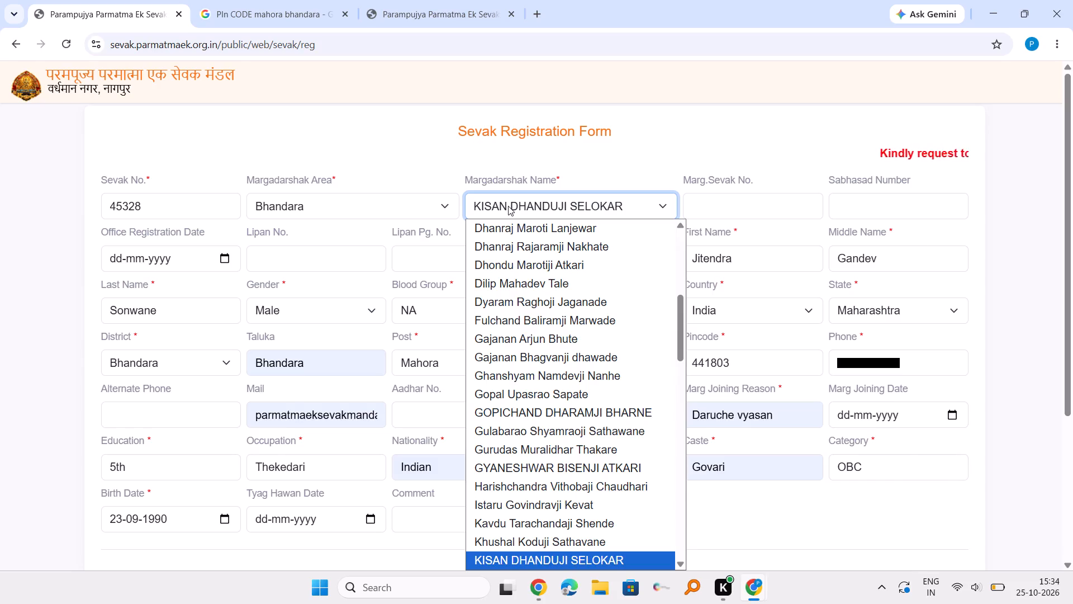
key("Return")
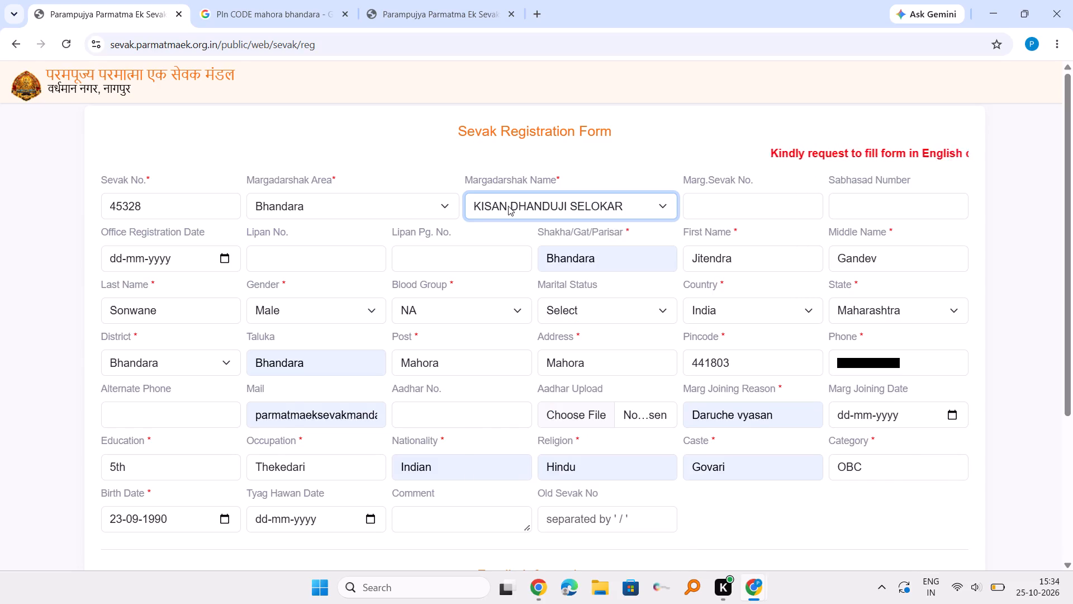
Complete the reCAPTCHA below the family information by selecting all motorcycle images and verifying them.
scroll(523, 422, "down", 5)
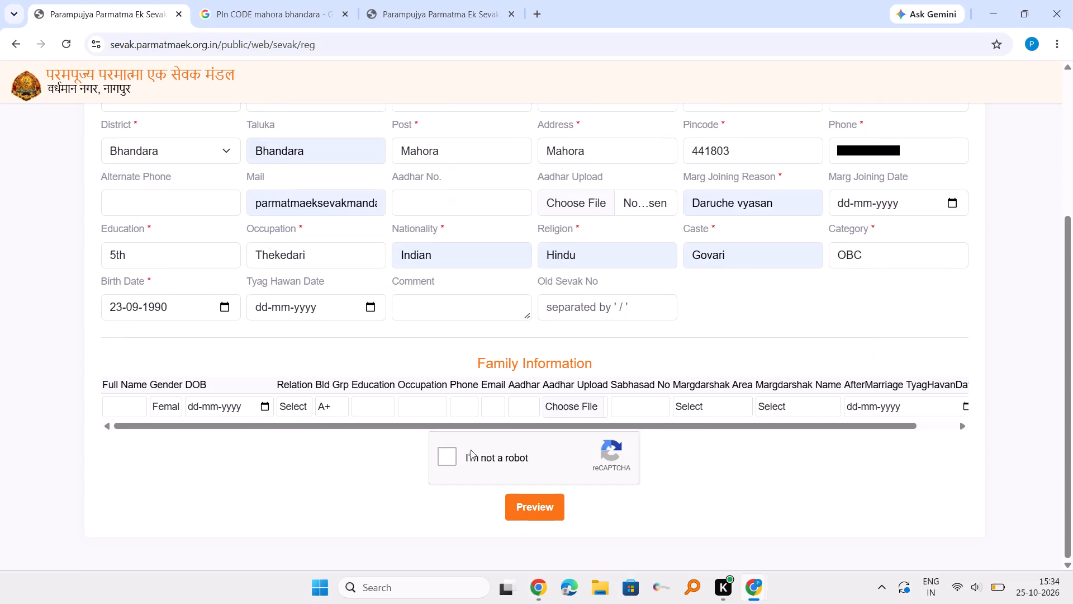
left_click(444, 457)
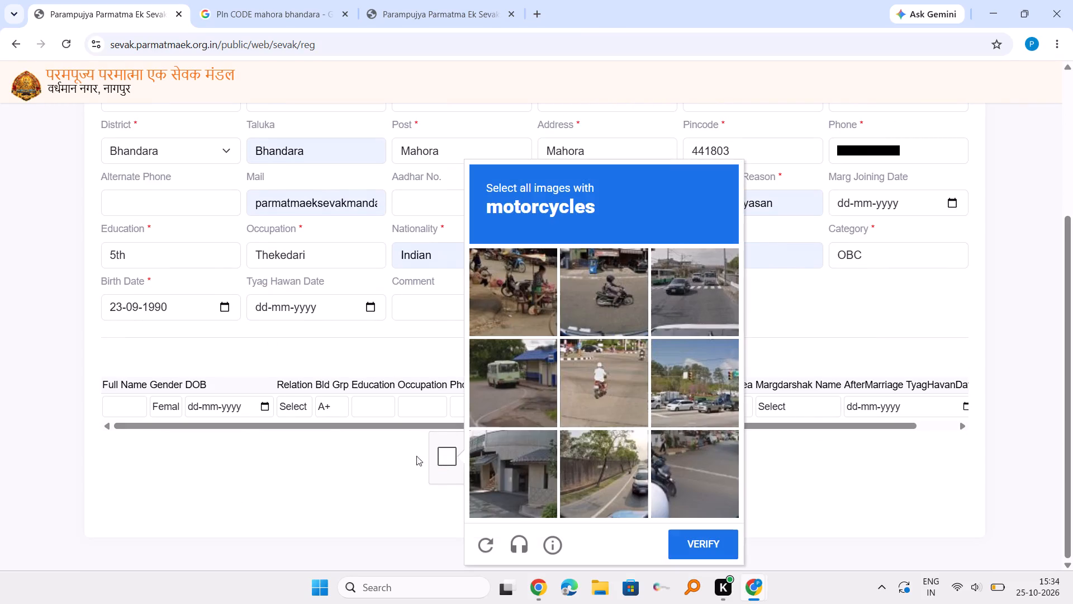
left_click(590, 331)
left_click(695, 409)
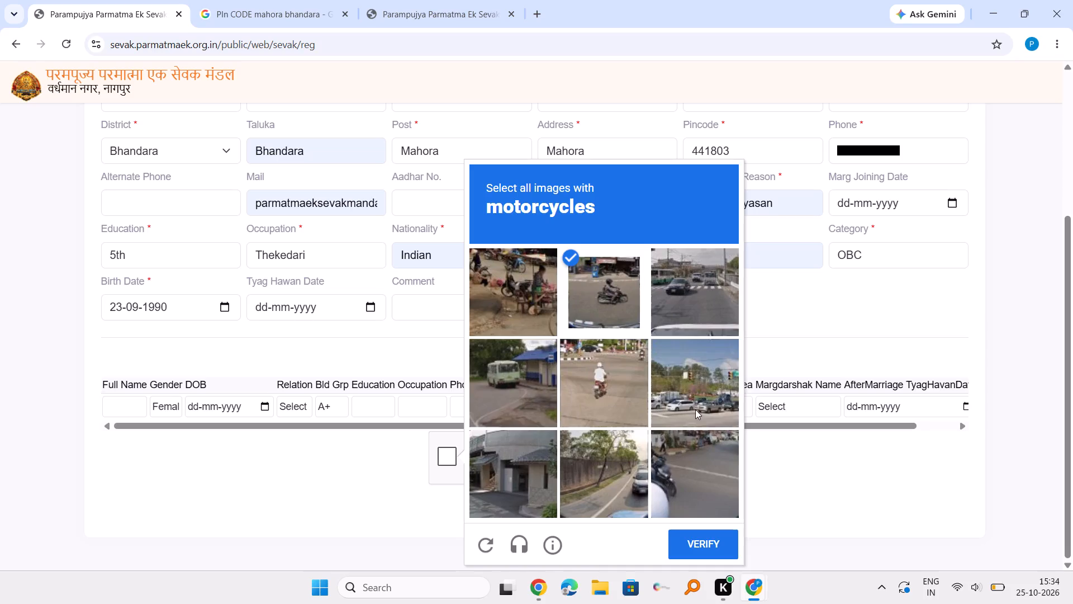
left_click(624, 409)
left_click(659, 403)
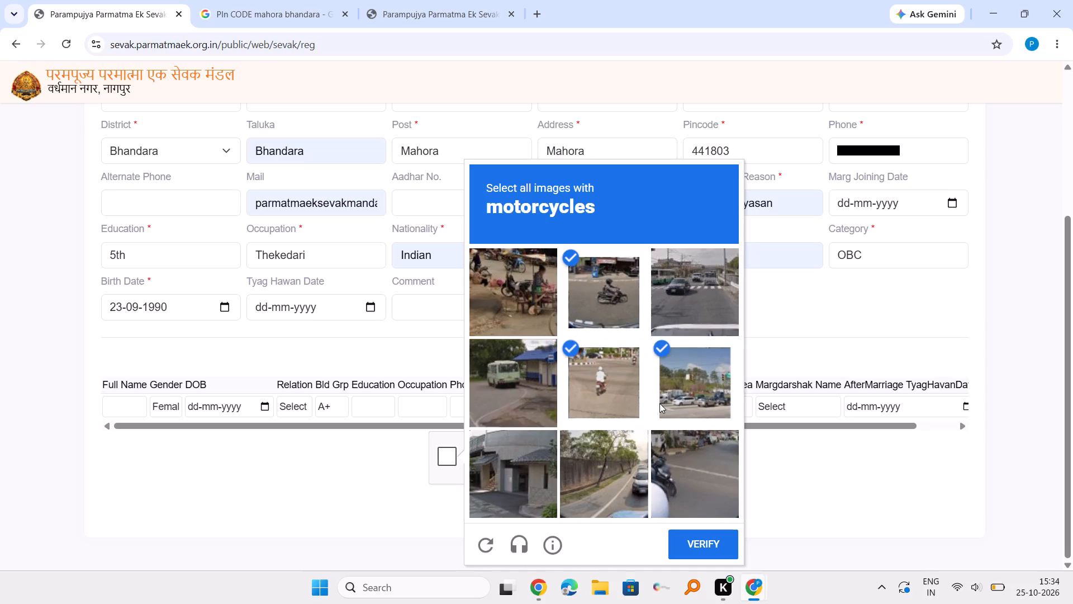
left_click(684, 478)
left_click(680, 535)
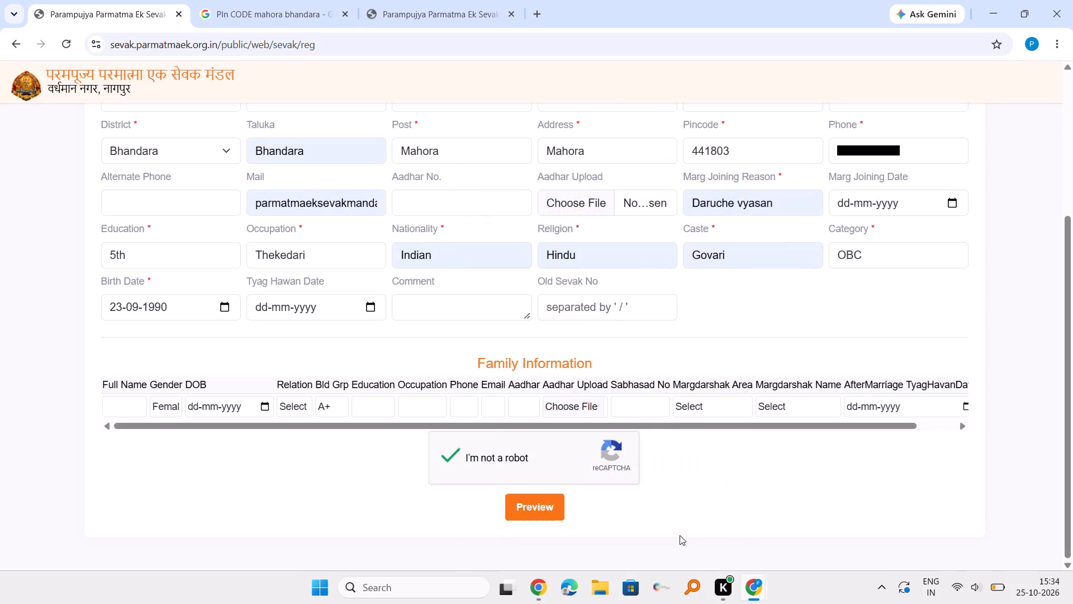
left_click(548, 512)
scroll(548, 512, "down", 5)
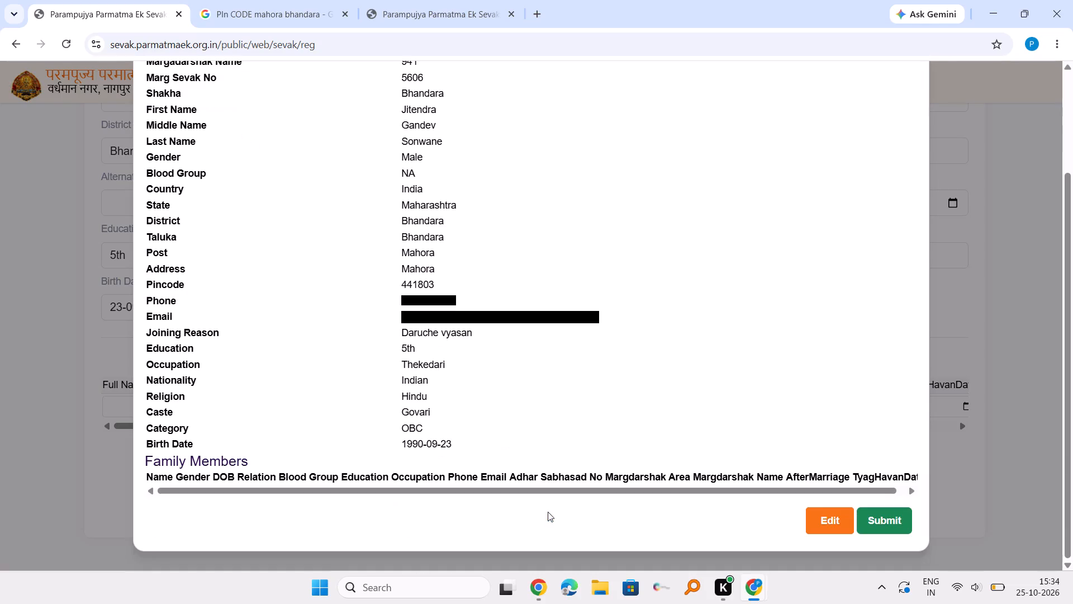
left_click(890, 527)
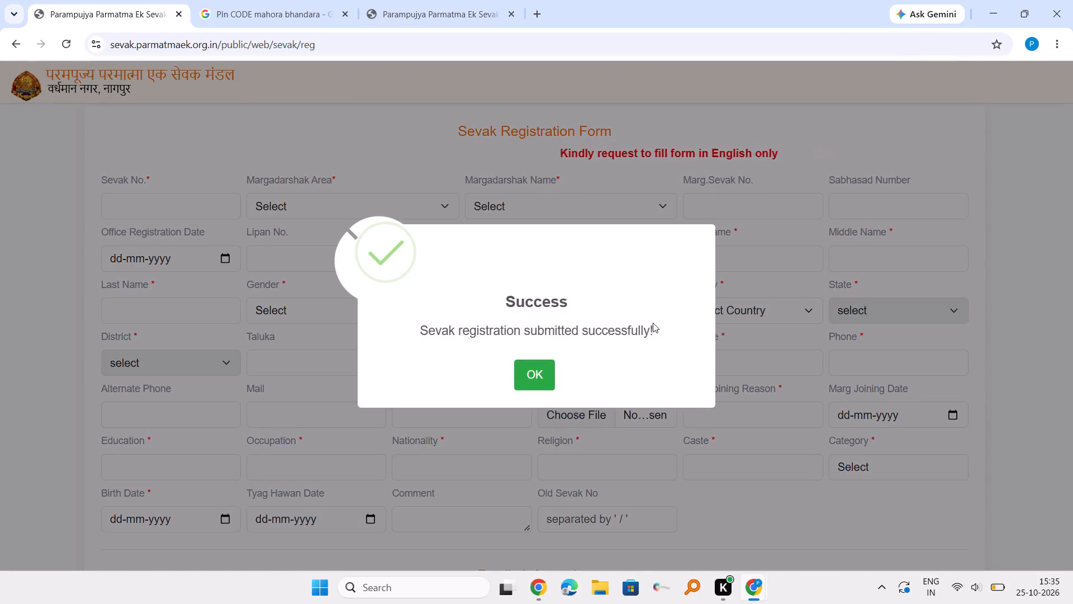
left_click(548, 372)
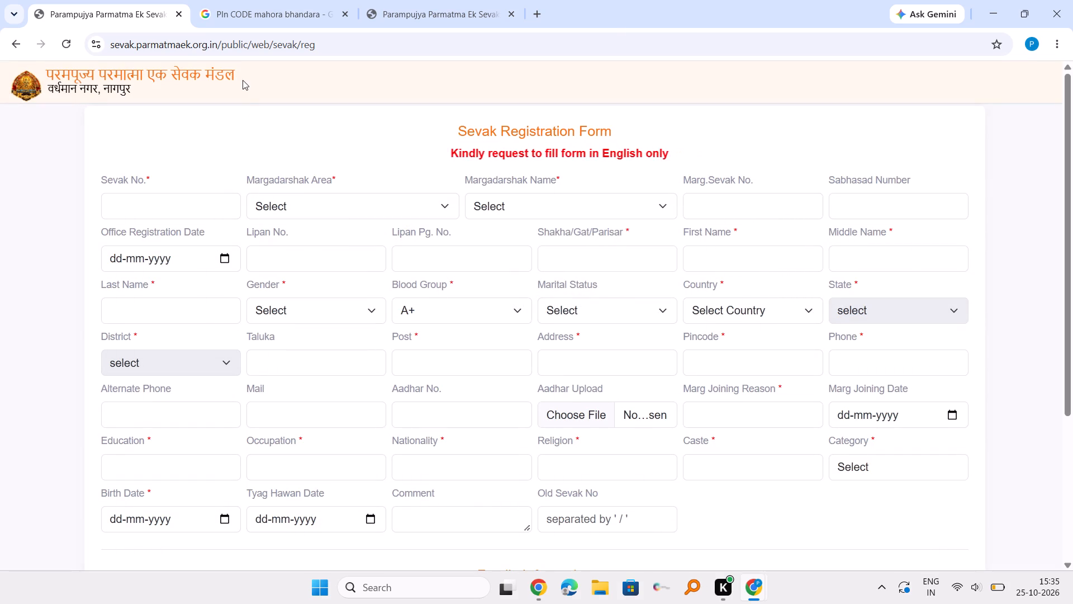